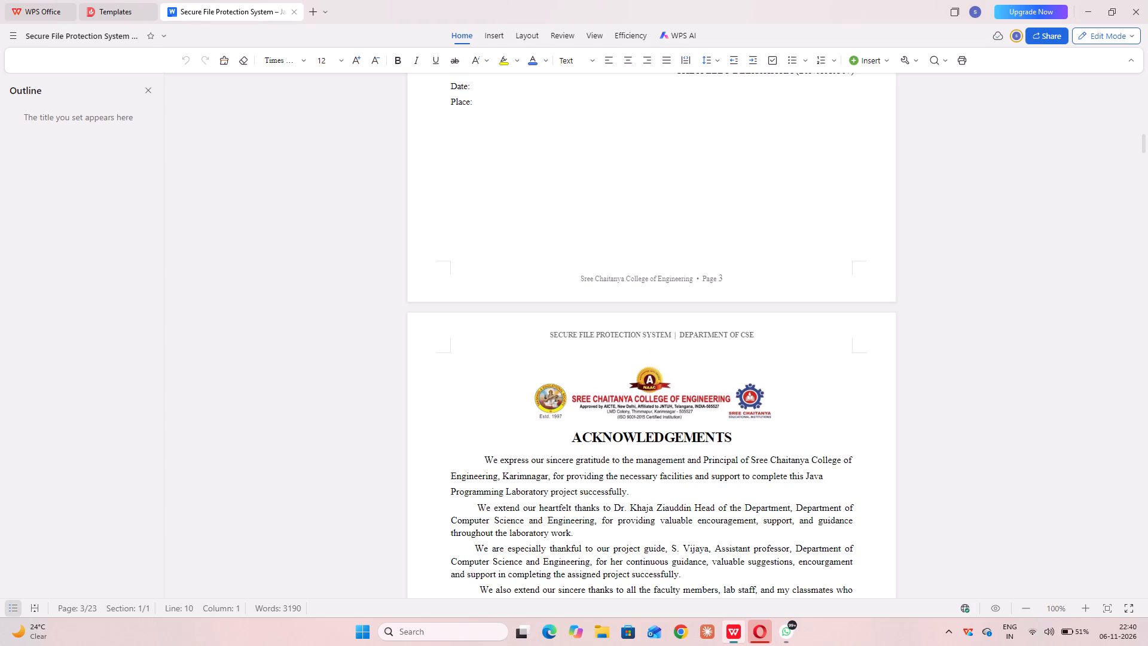
Place the text cursor at the end of the first student's line under "Submitted by" on the cover page.
{"action": "scroll", "coordinate": [802, 455], "scroll_direction": "up", "scroll_amount": 9}
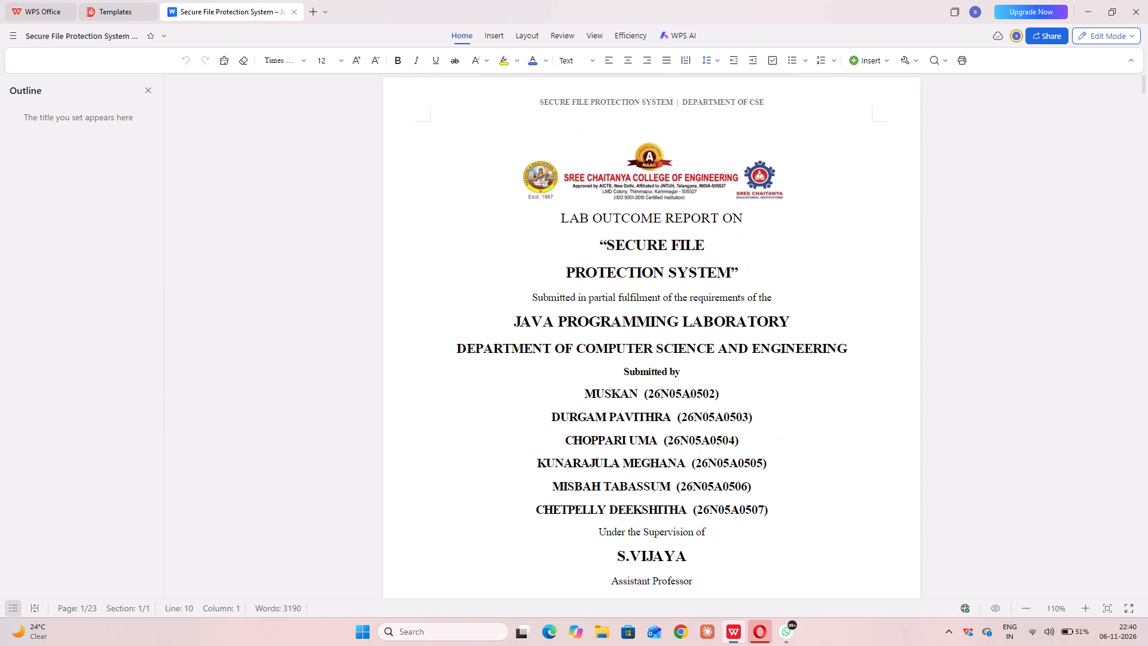
{"action": "left_click", "coordinate": [760, 400]}
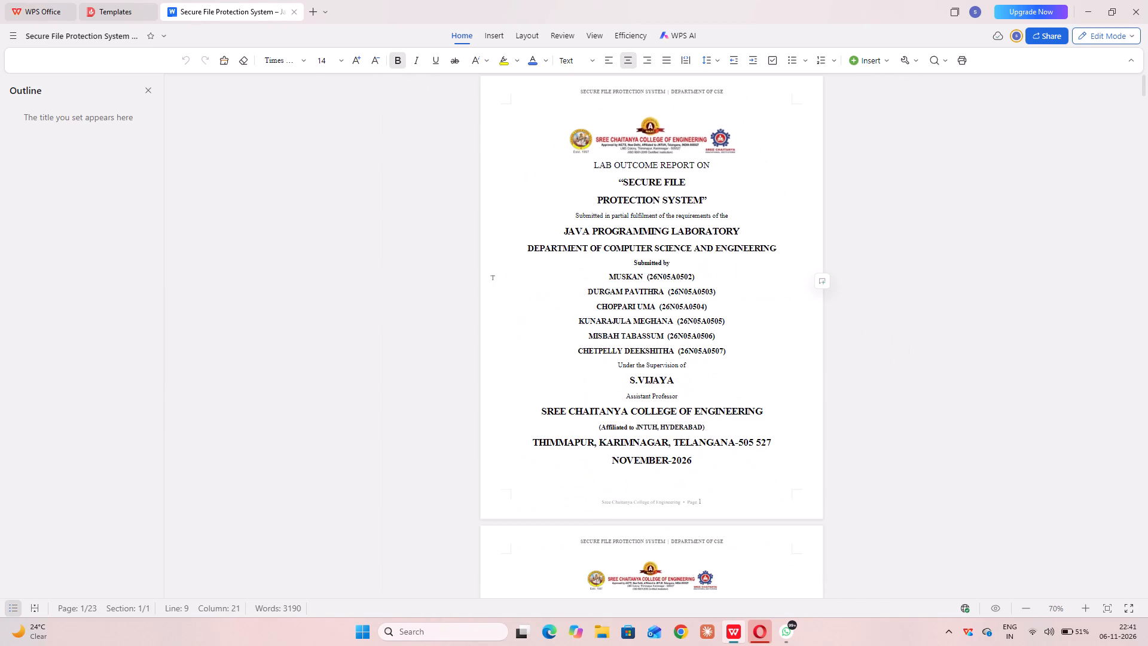
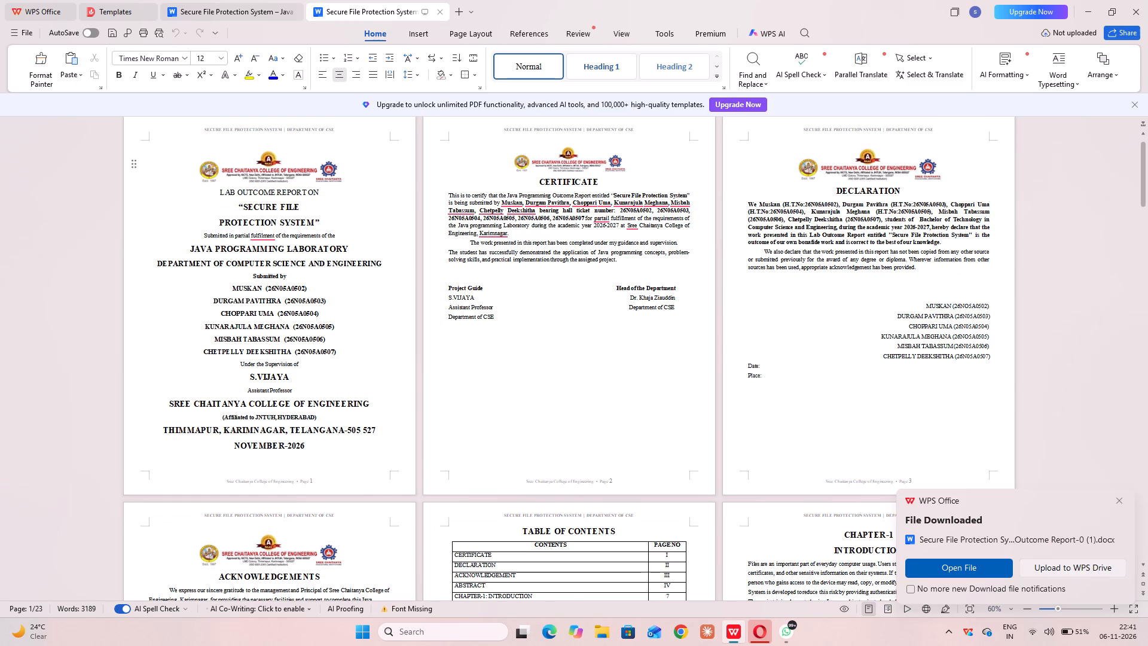
Enlarge the college banner on the cover page to about 5.64 in wide and 1.41 in high.
{"action": "left_click", "coordinate": [310, 160]}
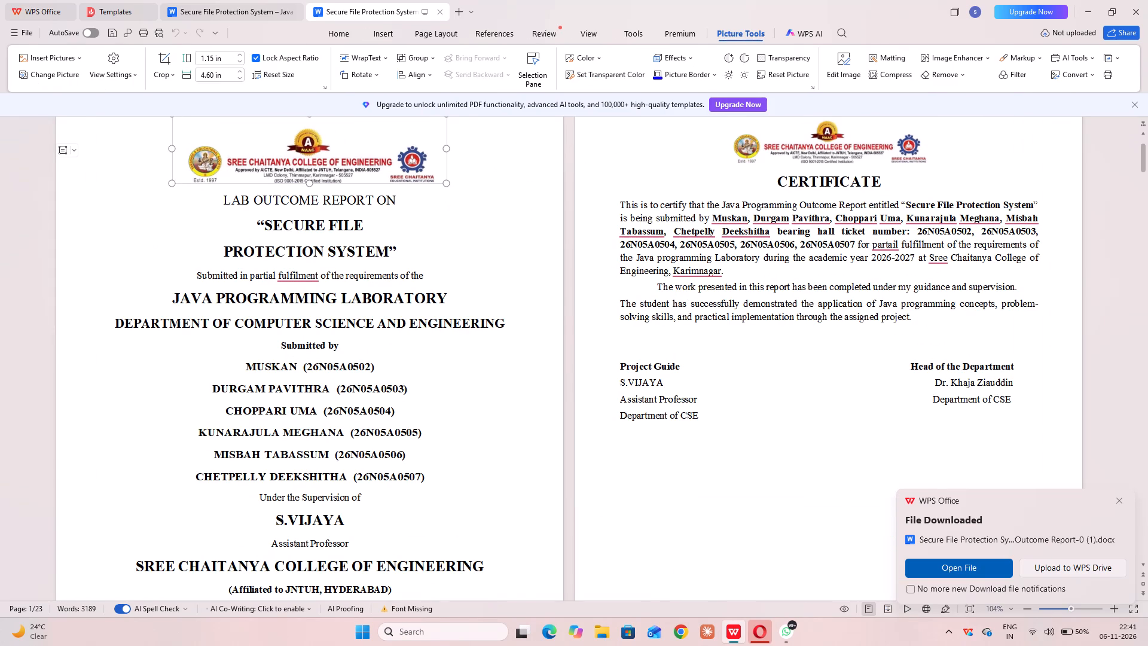
{"action": "left_click_drag", "start_coordinate": [445, 183], "coordinate": [450, 183]}
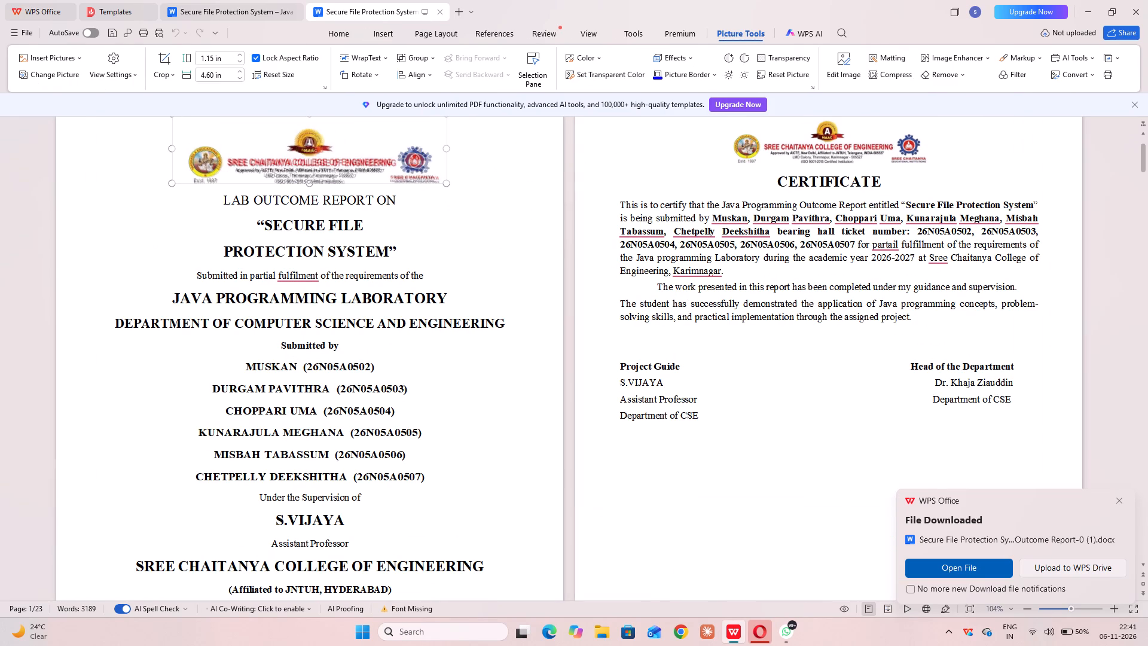
{"action": "left_click_drag", "start_coordinate": [450, 183], "coordinate": [469, 185]}
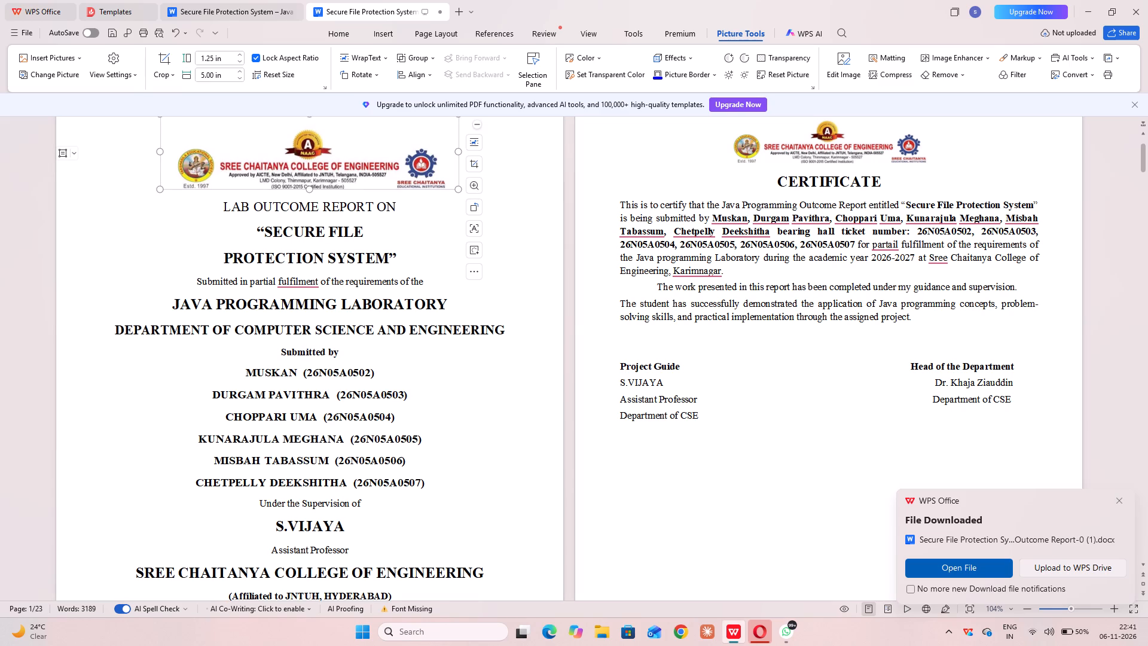
{"action": "scroll", "coordinate": [417, 264], "scroll_direction": "down", "scroll_amount": 2}
{"action": "scroll", "coordinate": [366, 391], "scroll_direction": "up", "scroll_amount": 2}
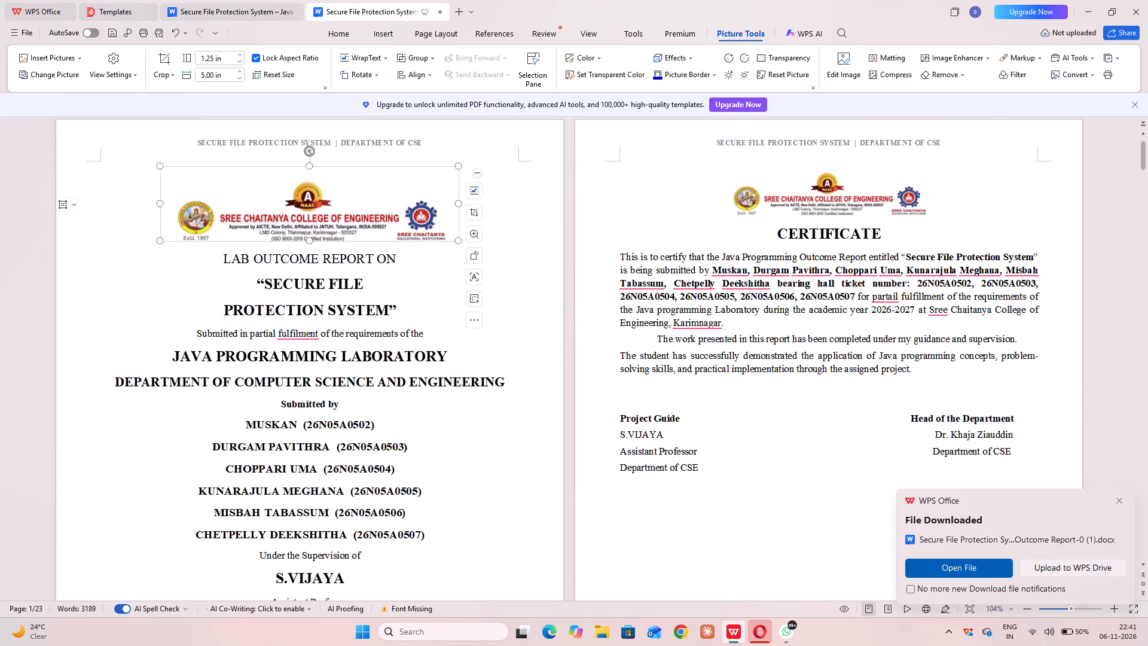
{"action": "left_click_drag", "start_coordinate": [160, 164], "coordinate": [140, 154]}
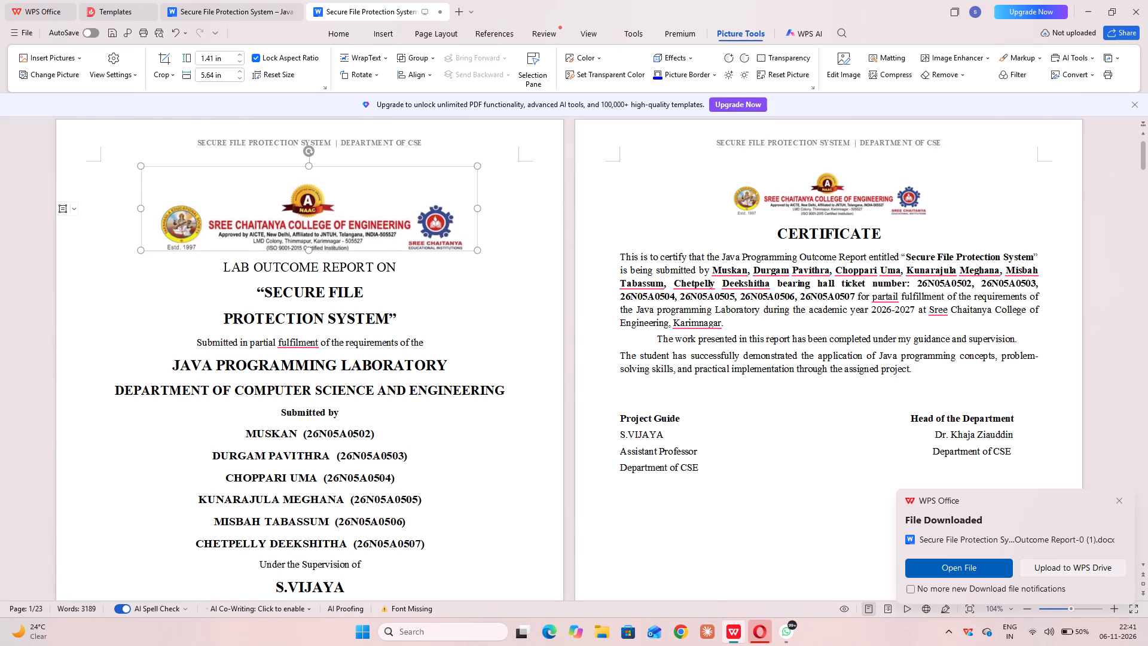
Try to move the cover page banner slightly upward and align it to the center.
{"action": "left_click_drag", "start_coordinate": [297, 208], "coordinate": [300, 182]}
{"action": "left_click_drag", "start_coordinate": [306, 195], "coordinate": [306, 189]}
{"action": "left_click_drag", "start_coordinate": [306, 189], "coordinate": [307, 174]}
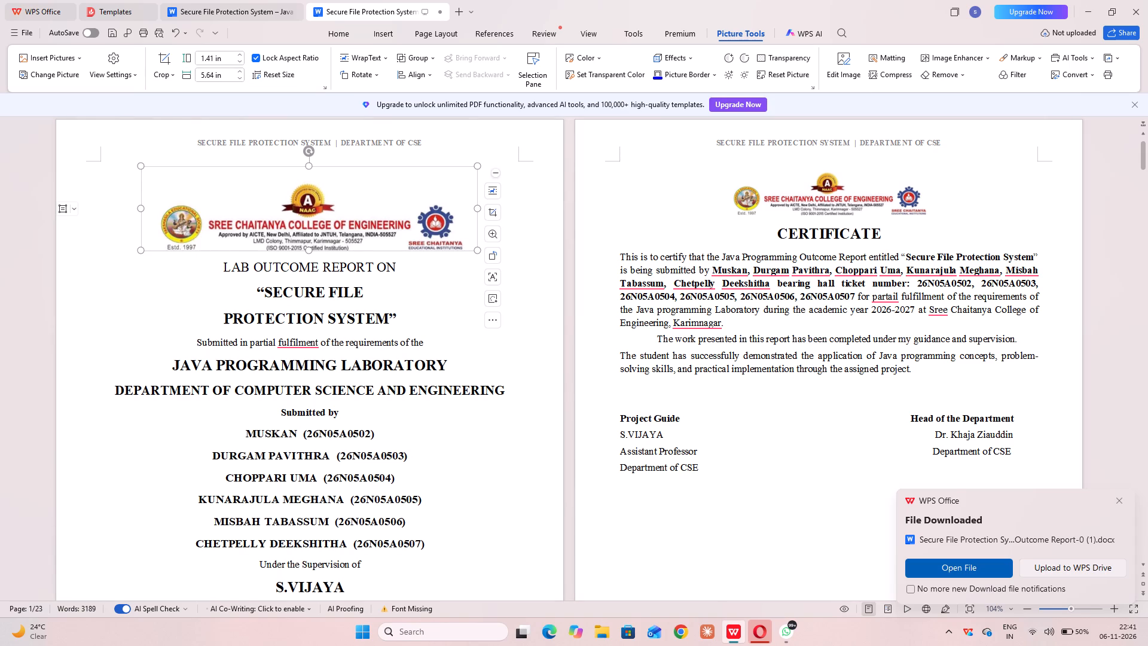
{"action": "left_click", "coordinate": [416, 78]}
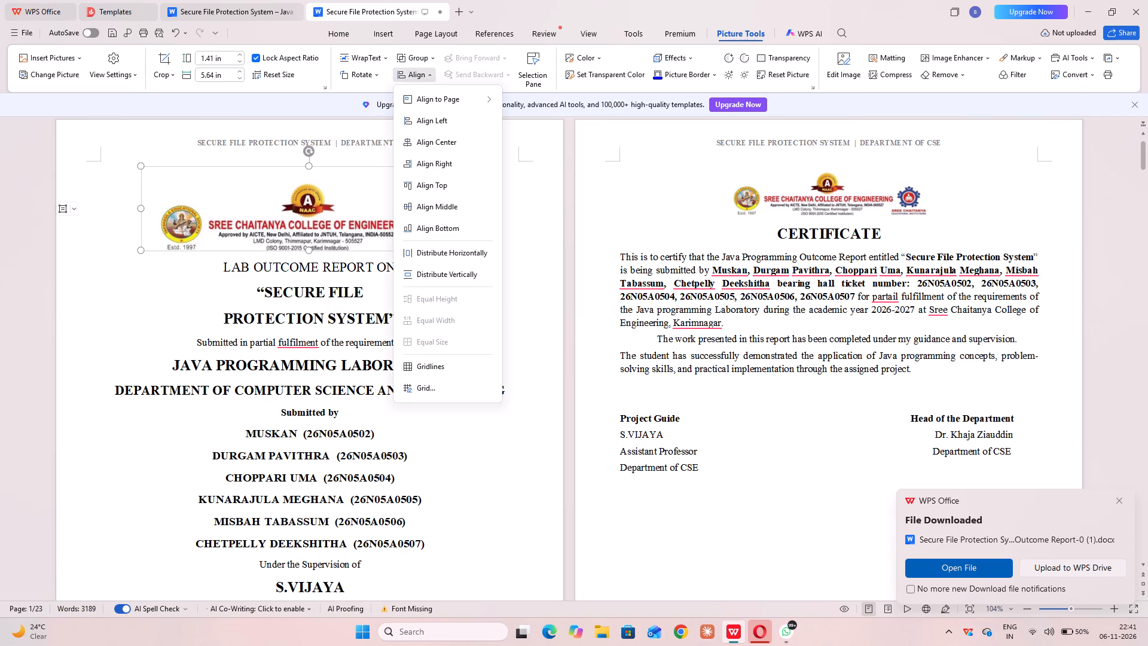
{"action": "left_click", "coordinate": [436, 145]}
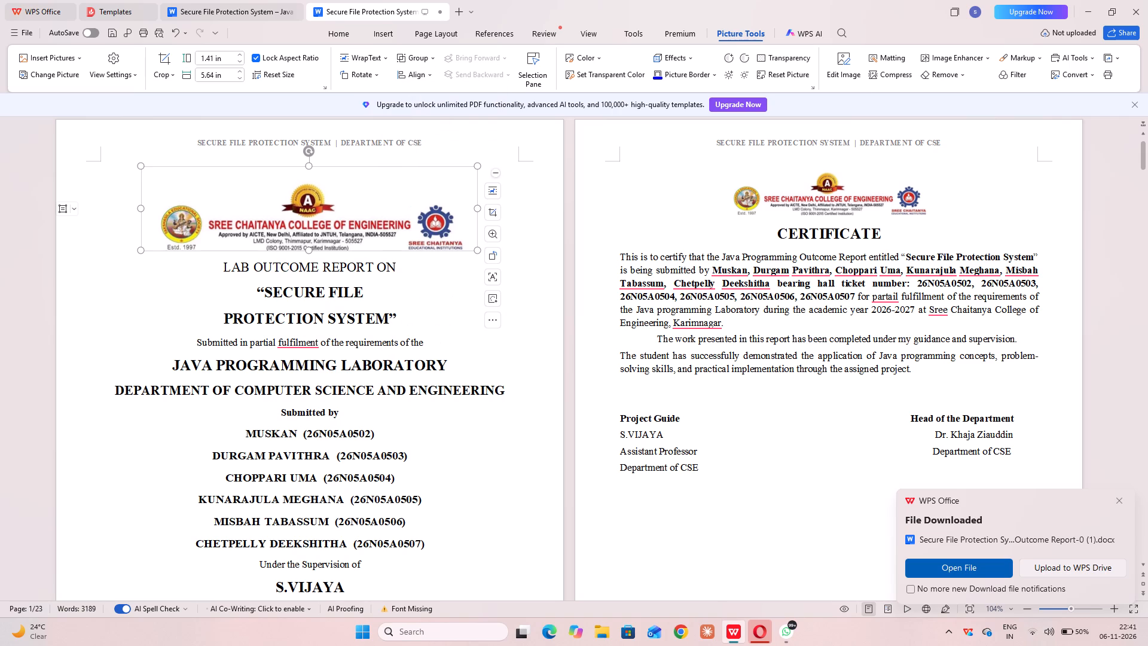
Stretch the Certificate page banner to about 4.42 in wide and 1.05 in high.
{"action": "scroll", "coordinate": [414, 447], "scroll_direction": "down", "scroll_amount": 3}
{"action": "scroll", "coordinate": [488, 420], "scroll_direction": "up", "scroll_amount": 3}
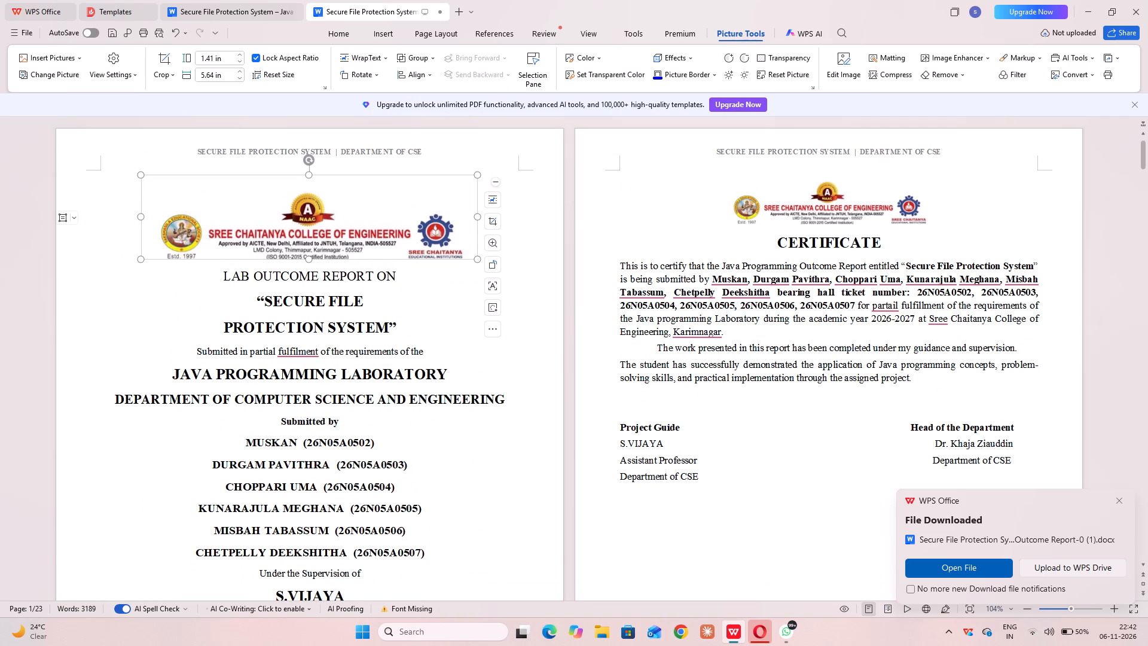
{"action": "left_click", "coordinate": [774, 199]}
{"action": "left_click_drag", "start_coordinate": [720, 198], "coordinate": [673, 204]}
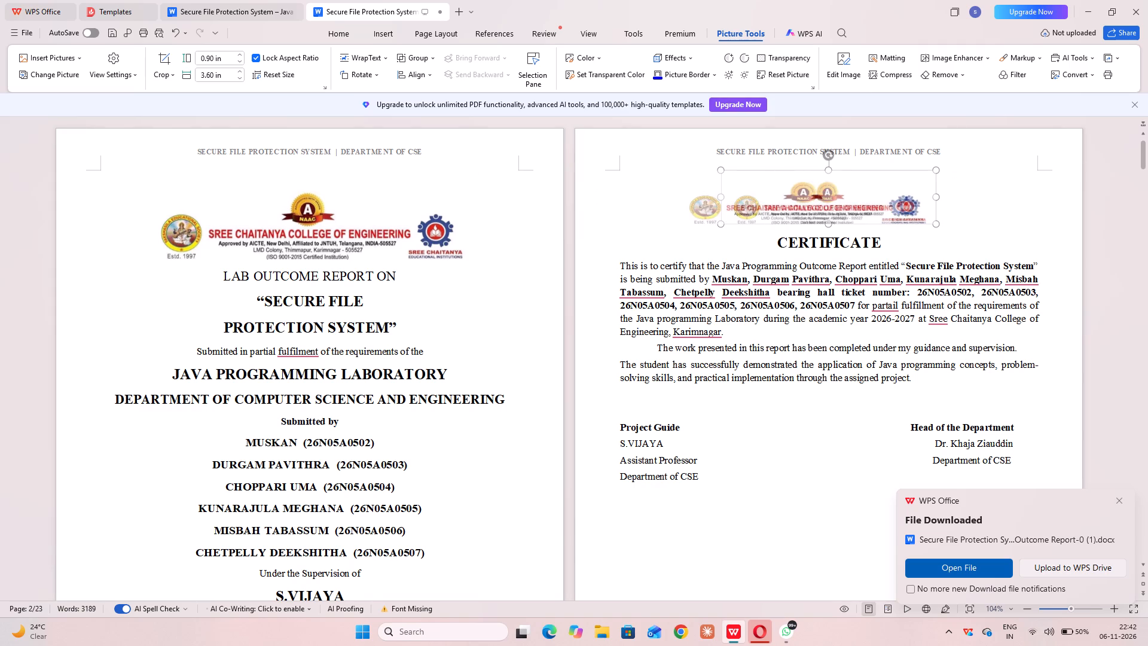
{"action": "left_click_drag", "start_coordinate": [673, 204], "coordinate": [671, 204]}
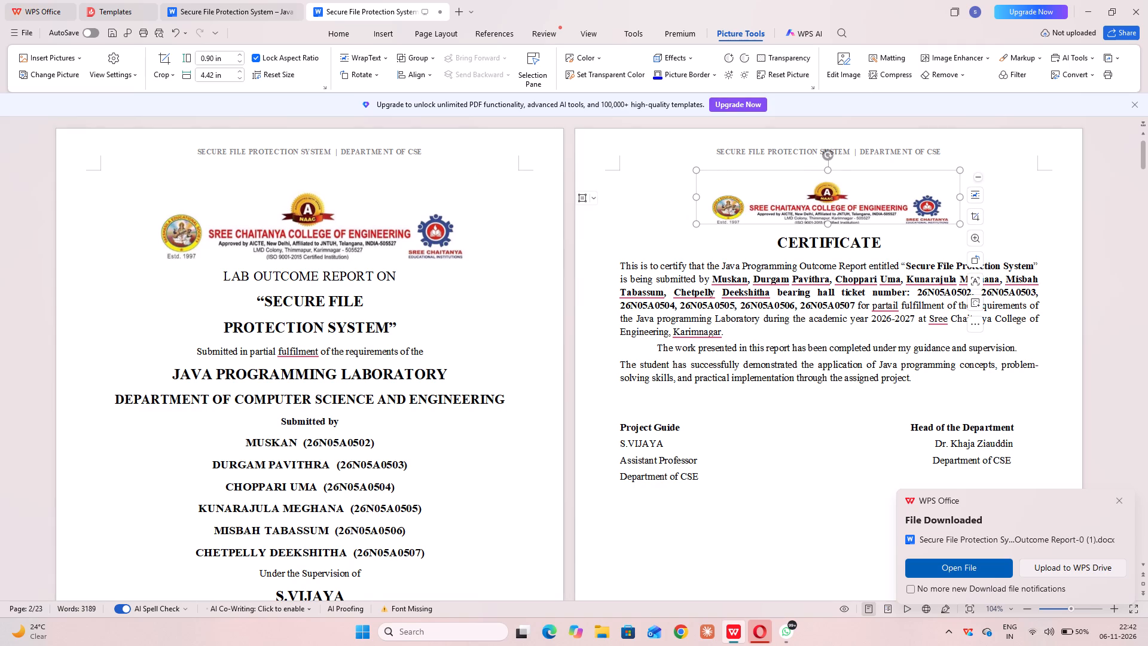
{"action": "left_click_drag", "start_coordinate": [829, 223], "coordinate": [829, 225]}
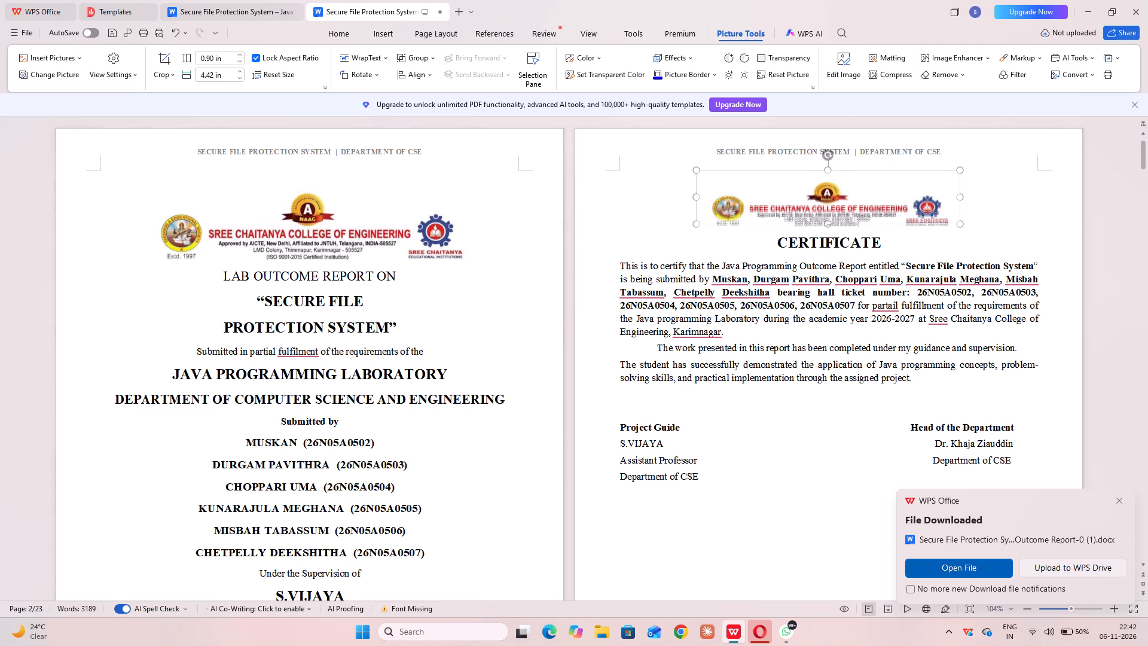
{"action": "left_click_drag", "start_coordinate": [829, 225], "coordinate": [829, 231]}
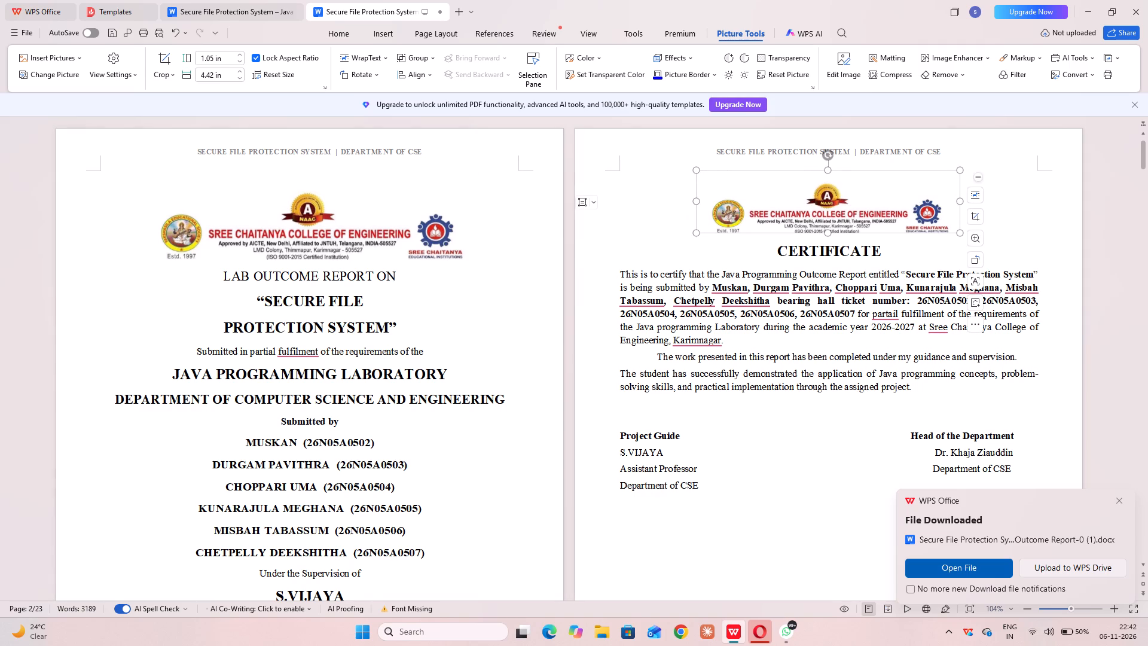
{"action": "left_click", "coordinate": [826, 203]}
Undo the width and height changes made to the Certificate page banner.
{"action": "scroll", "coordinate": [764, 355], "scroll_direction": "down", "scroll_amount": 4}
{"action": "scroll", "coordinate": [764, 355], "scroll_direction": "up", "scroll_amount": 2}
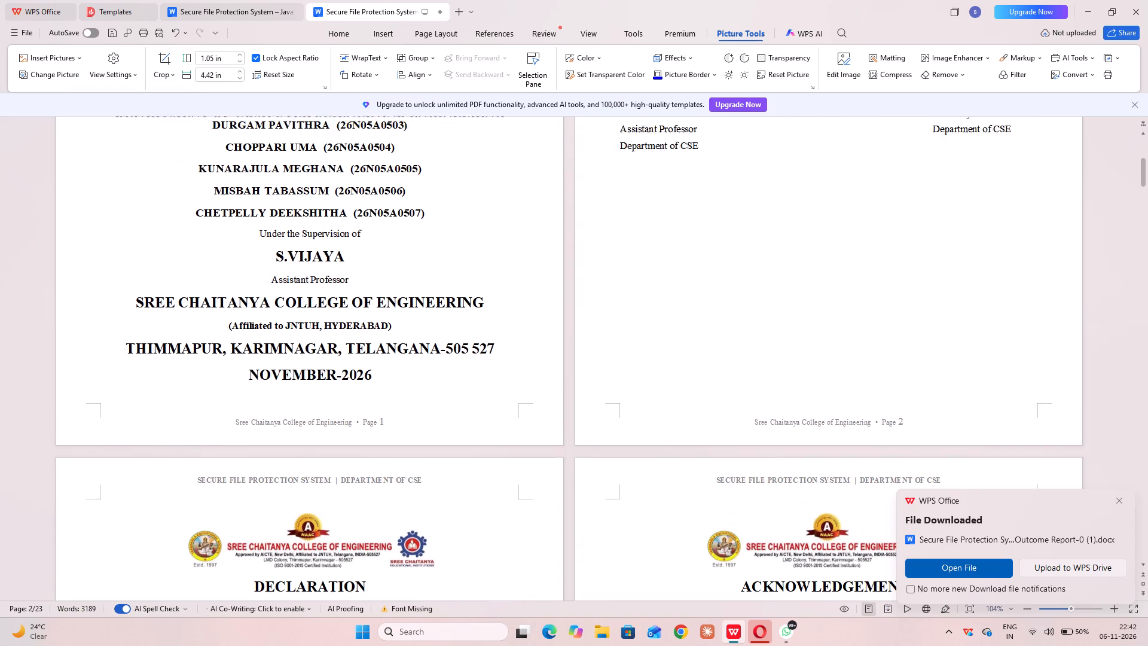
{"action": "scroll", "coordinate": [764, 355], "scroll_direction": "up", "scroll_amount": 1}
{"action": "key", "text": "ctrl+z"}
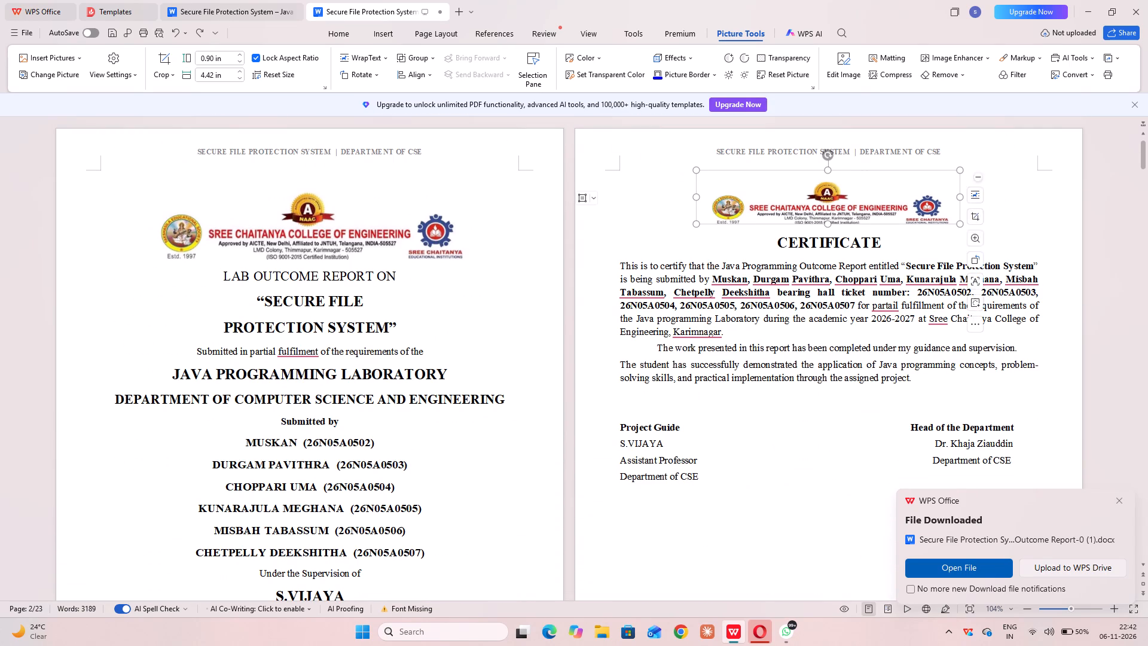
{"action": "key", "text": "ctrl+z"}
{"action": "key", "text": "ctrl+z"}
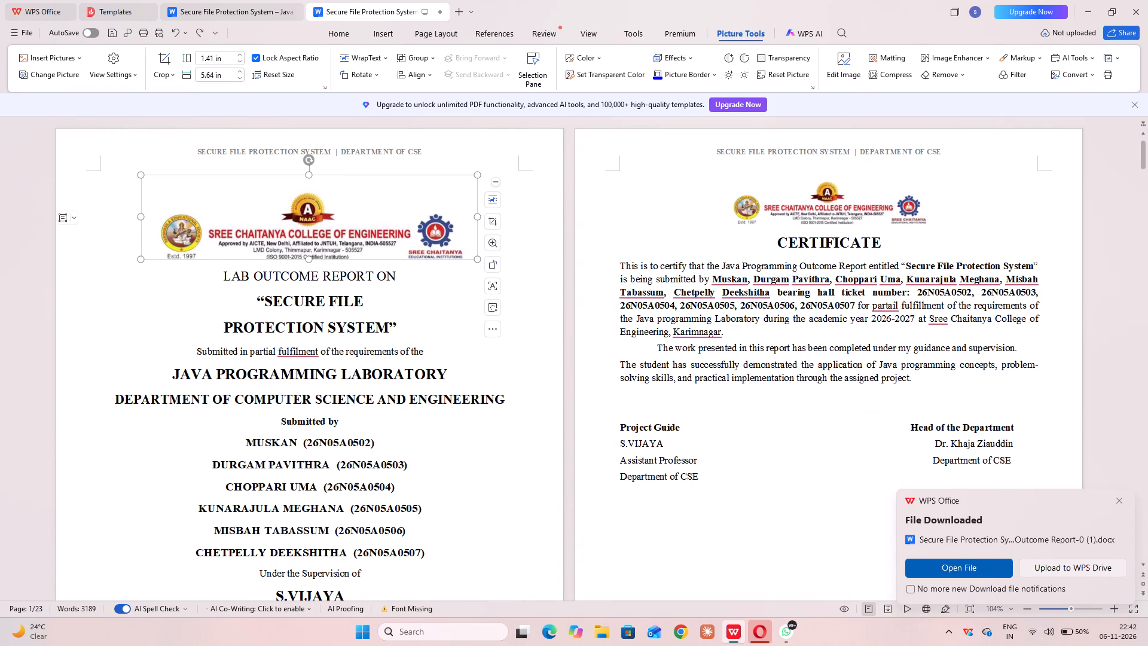
Compare the banner sizes on the Declaration, Acknowledgements and cover pages.
{"action": "scroll", "coordinate": [702, 445], "scroll_direction": "down", "scroll_amount": 5}
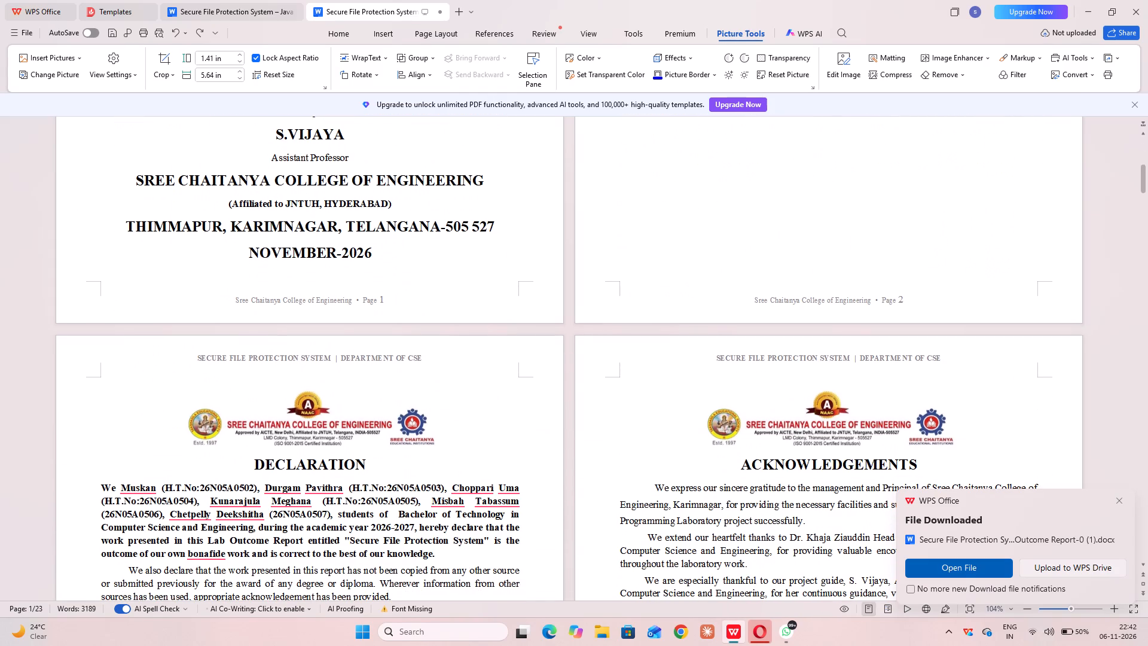
{"action": "left_click", "coordinate": [753, 432]}
{"action": "left_click", "coordinate": [423, 423]}
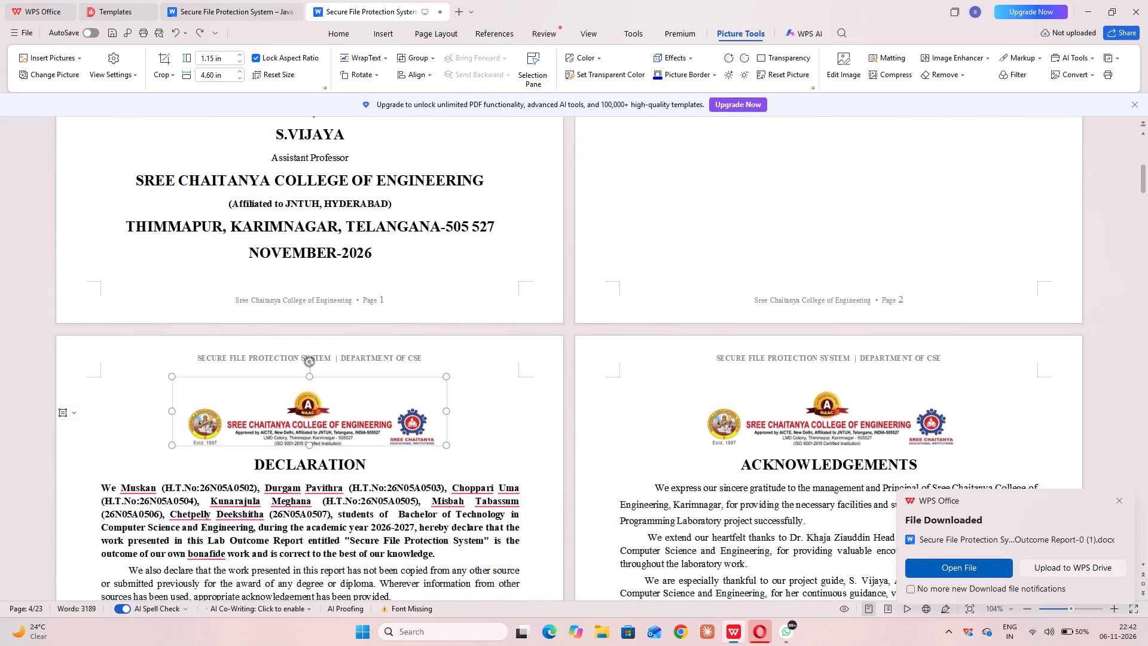
{"action": "left_click", "coordinate": [795, 406]}
{"action": "scroll", "coordinate": [792, 336], "scroll_direction": "up", "scroll_amount": 5}
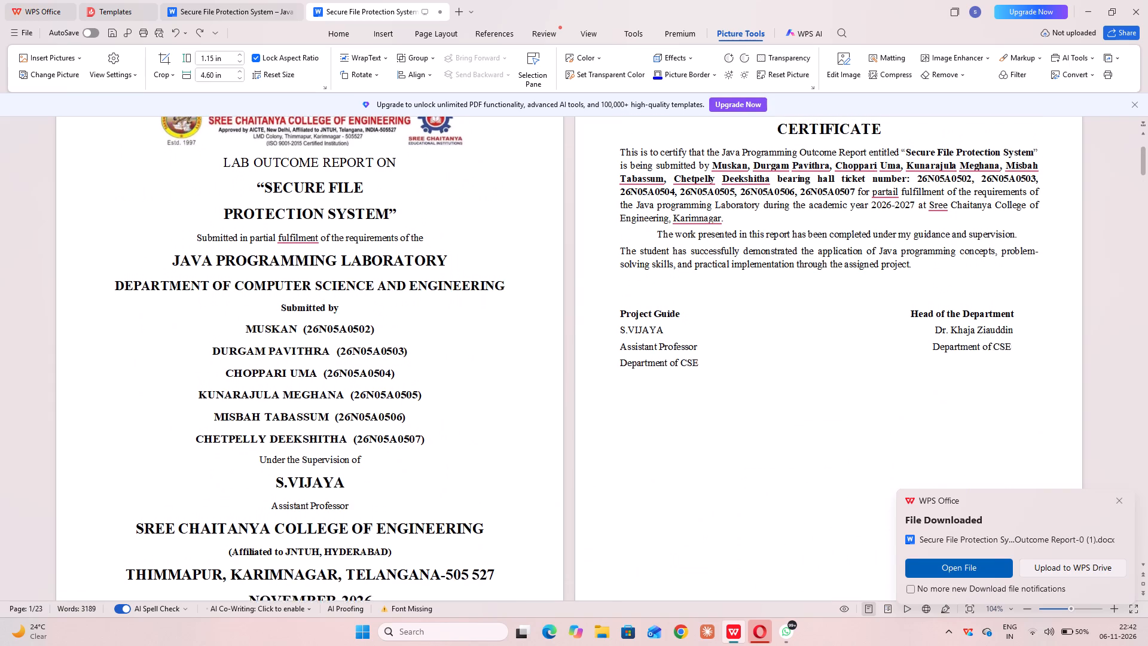
{"action": "left_click", "coordinate": [469, 167]}
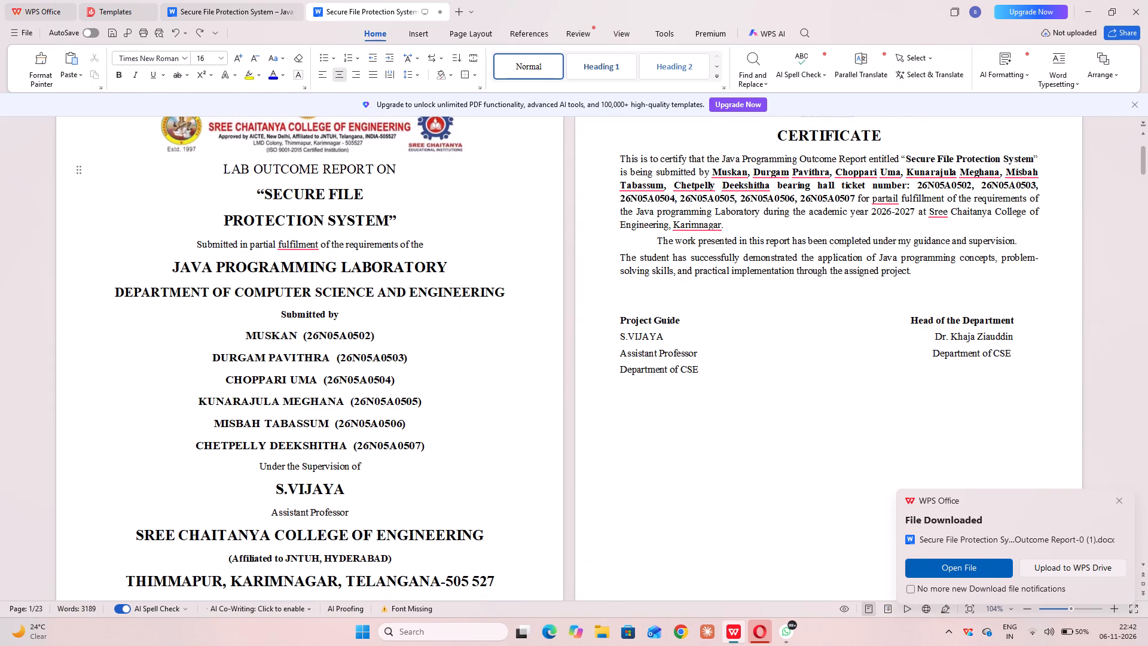
{"action": "left_click", "coordinate": [399, 151]}
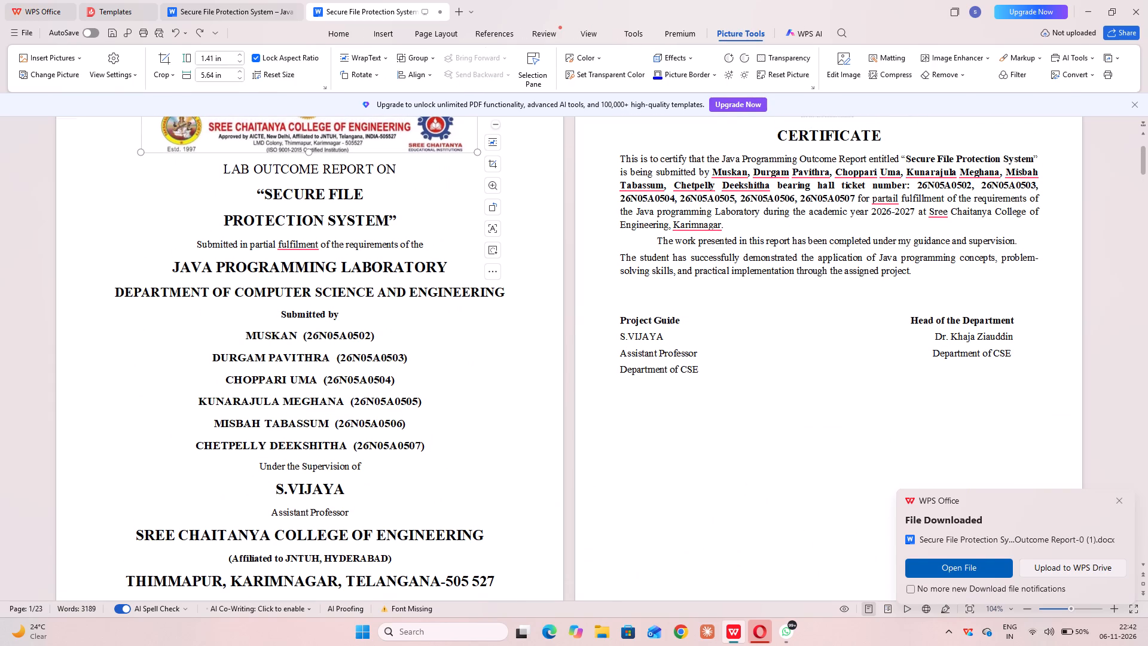
Replace the banner above the CERTIFICATE heading with a copy of the Acknowledgements page banner.
{"action": "scroll", "coordinate": [810, 159], "scroll_direction": "up", "scroll_amount": 2}
{"action": "left_click", "coordinate": [798, 188]}
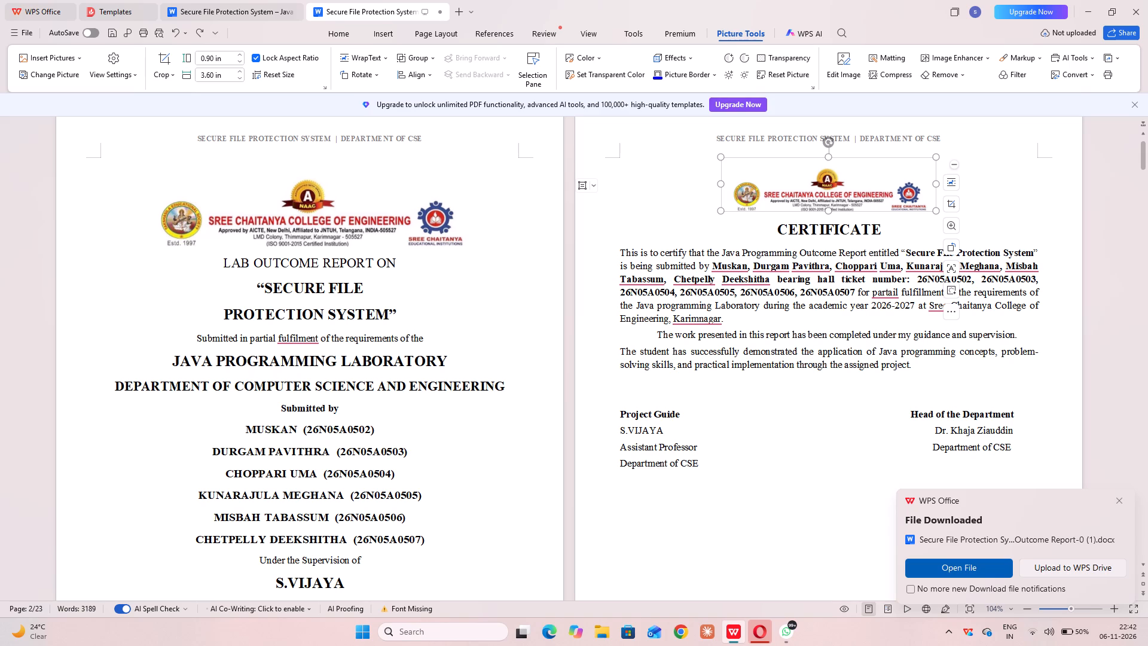
{"action": "key", "text": "Delete"}
{"action": "scroll", "coordinate": [799, 511], "scroll_direction": "down", "scroll_amount": 4}
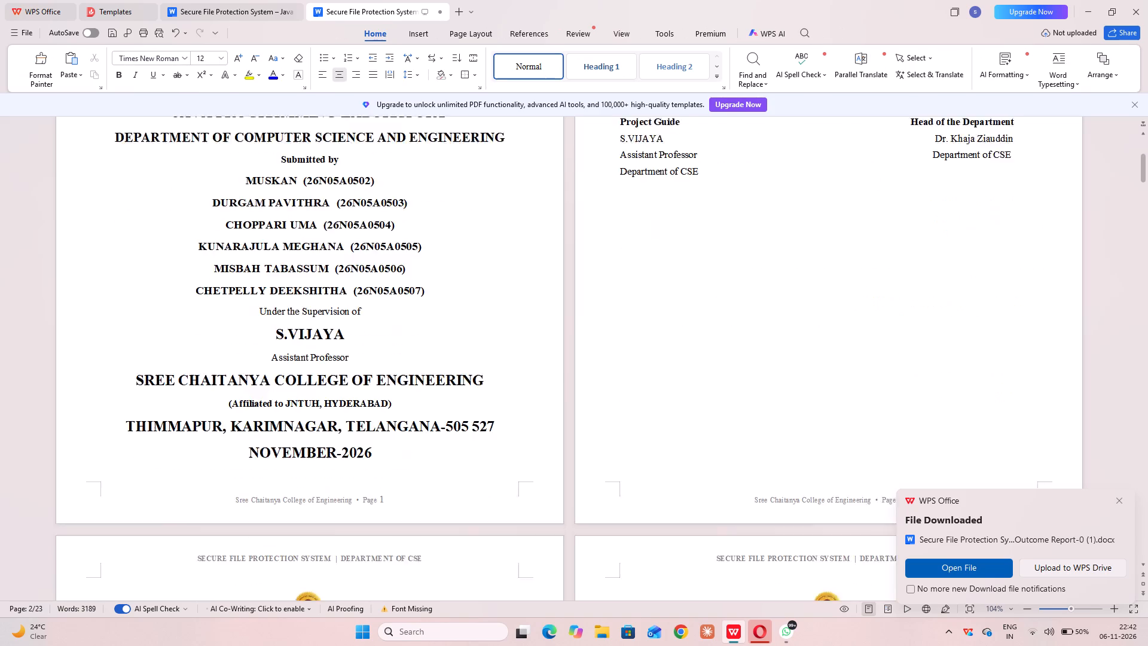
{"action": "left_click", "coordinate": [825, 465]}
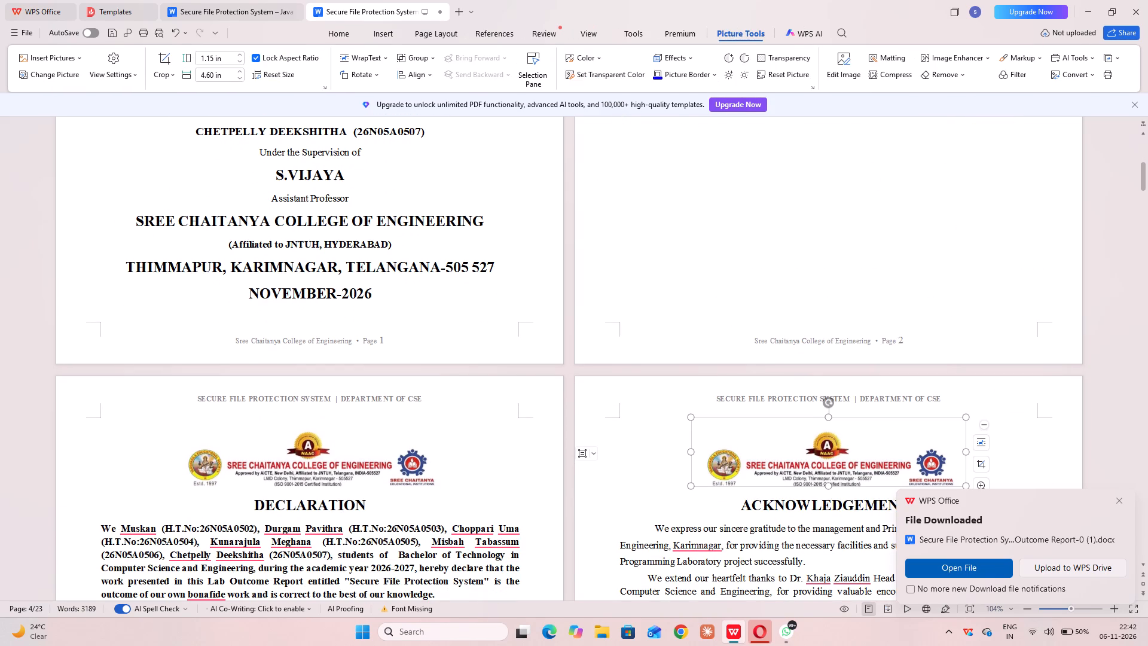
{"action": "key", "text": "ctrl+c"}
{"action": "scroll", "coordinate": [825, 465], "scroll_direction": "up", "scroll_amount": 5}
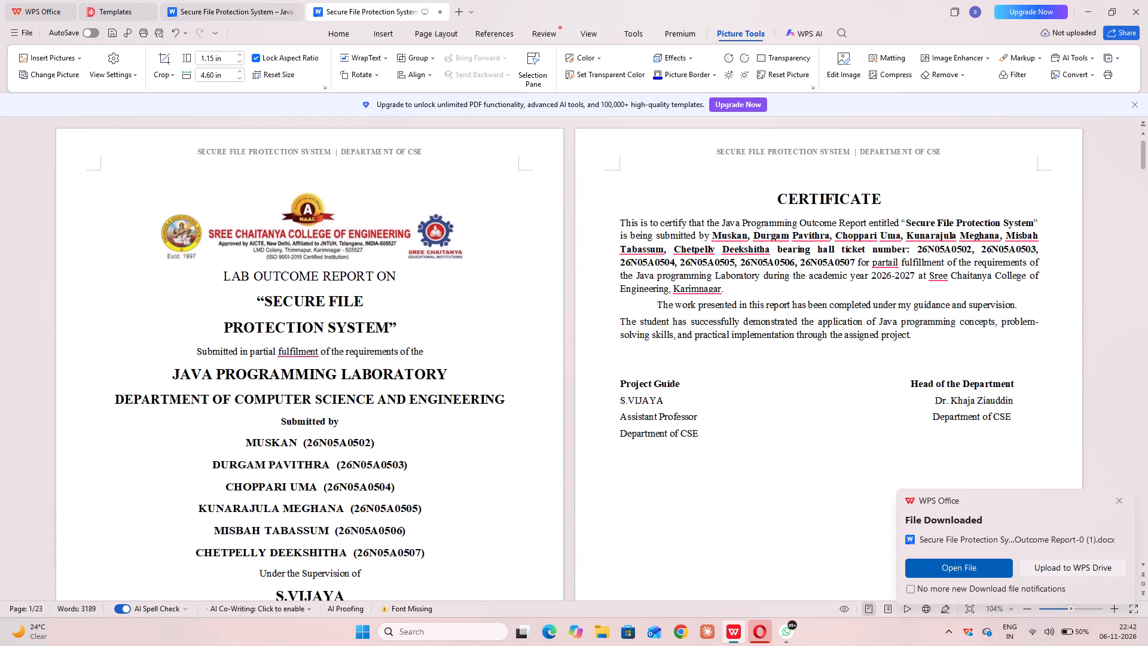
{"action": "left_click", "coordinate": [831, 170]}
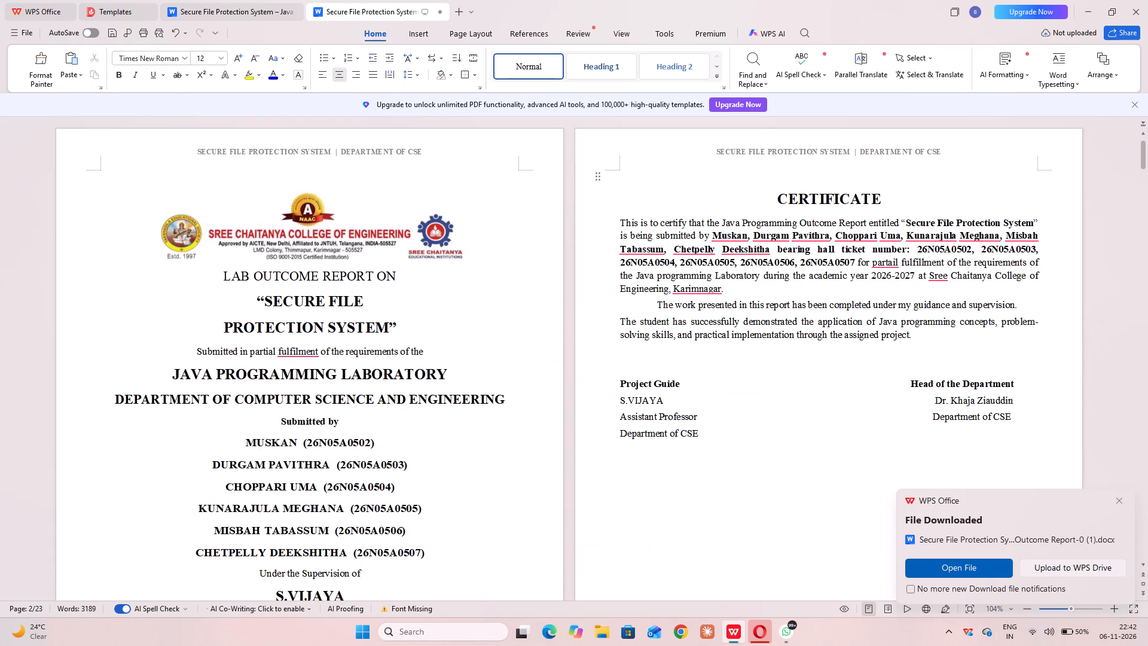
{"action": "key", "text": "ctrl+v"}
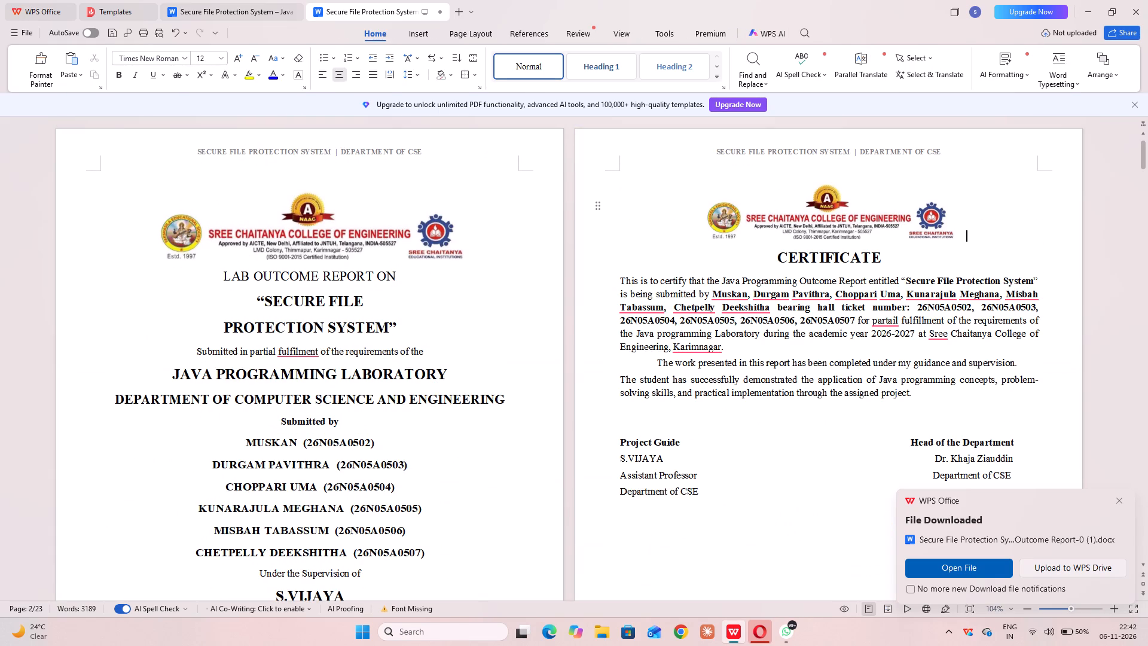
Dismiss the file download notification.
{"action": "left_click", "coordinate": [1121, 502]}
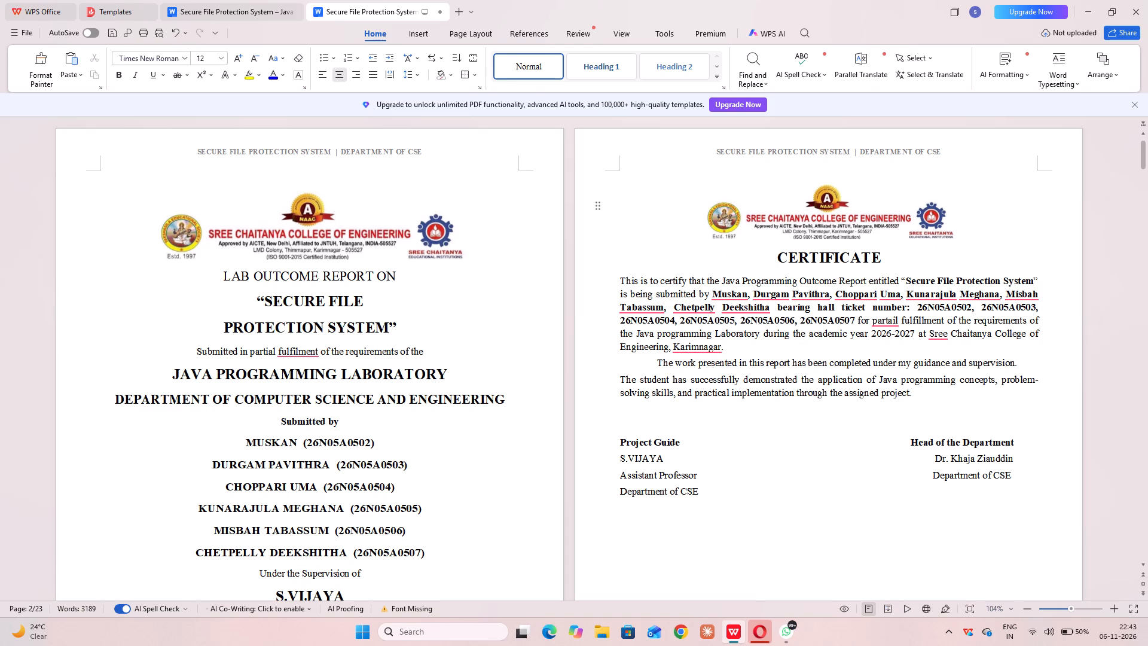
Replace the banner above the CERTIFICATE heading with a copy of the larger cover page banner.
{"action": "scroll", "coordinate": [1133, 422], "scroll_direction": "down", "scroll_amount": 2}
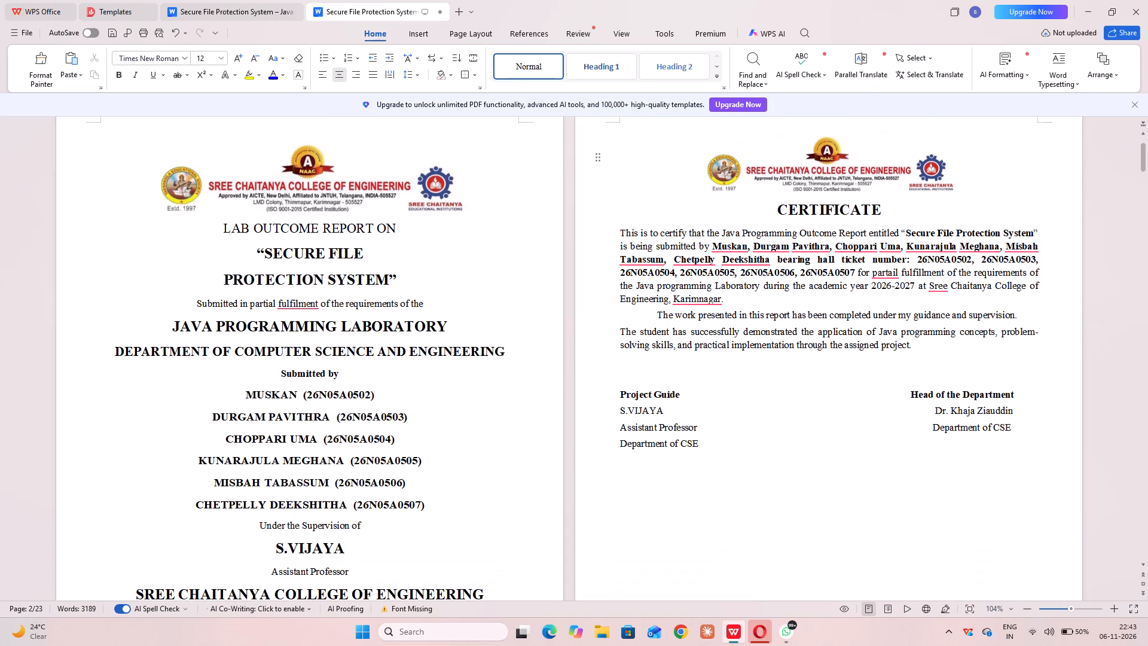
{"action": "scroll", "coordinate": [524, 486], "scroll_direction": "down", "scroll_amount": 3}
{"action": "scroll", "coordinate": [524, 486], "scroll_direction": "up", "scroll_amount": 2}
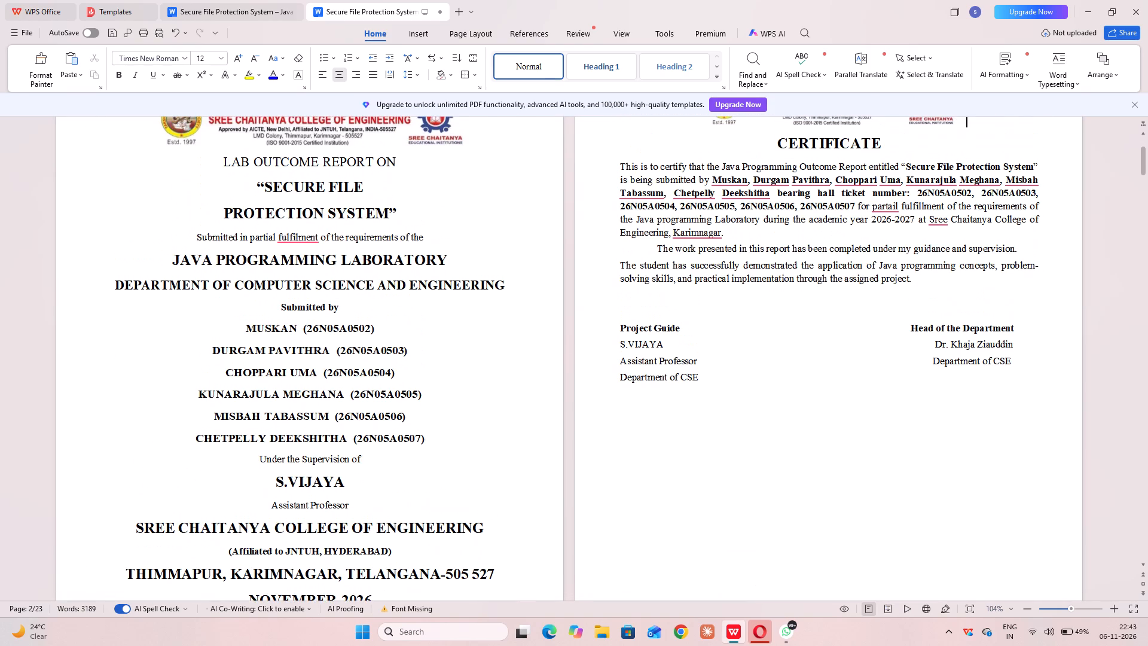
{"action": "scroll", "coordinate": [448, 515], "scroll_direction": "down", "scroll_amount": 1}
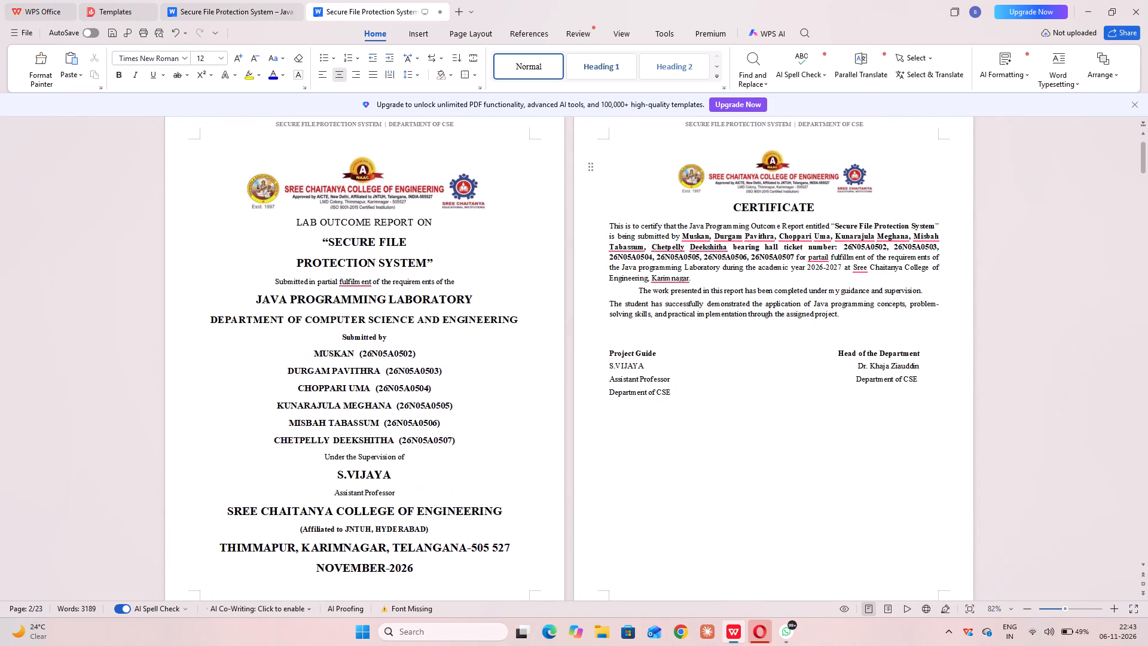
{"action": "scroll", "coordinate": [448, 515], "scroll_direction": "down", "scroll_amount": 1}
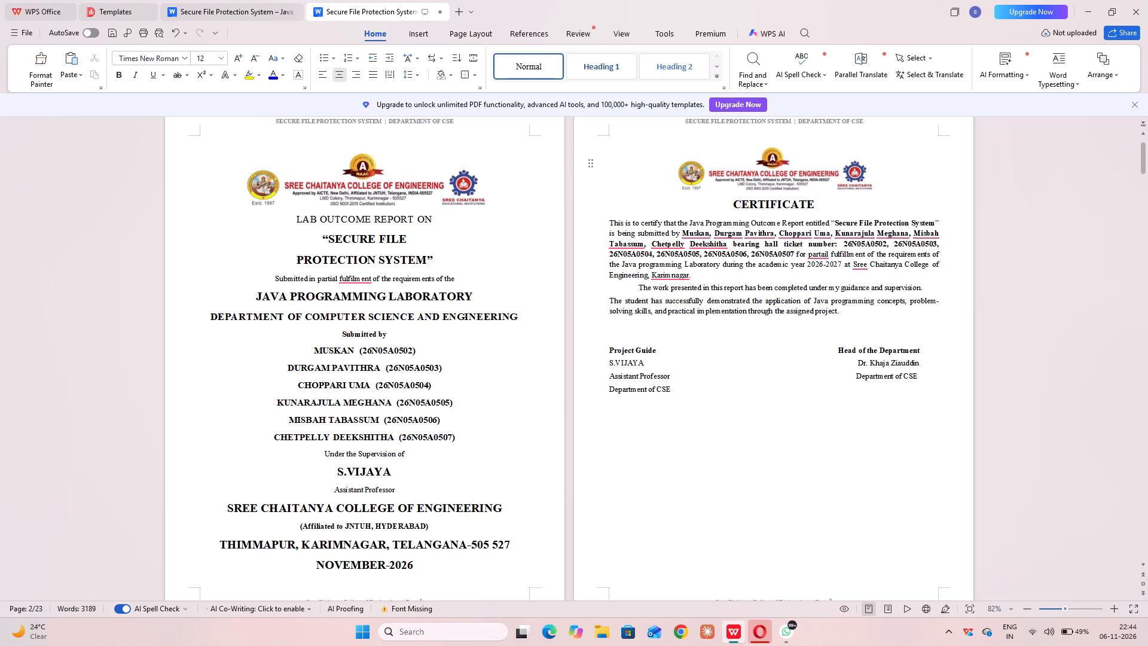
{"action": "left_click", "coordinate": [406, 199]}
{"action": "key", "text": "ctrl+c"}
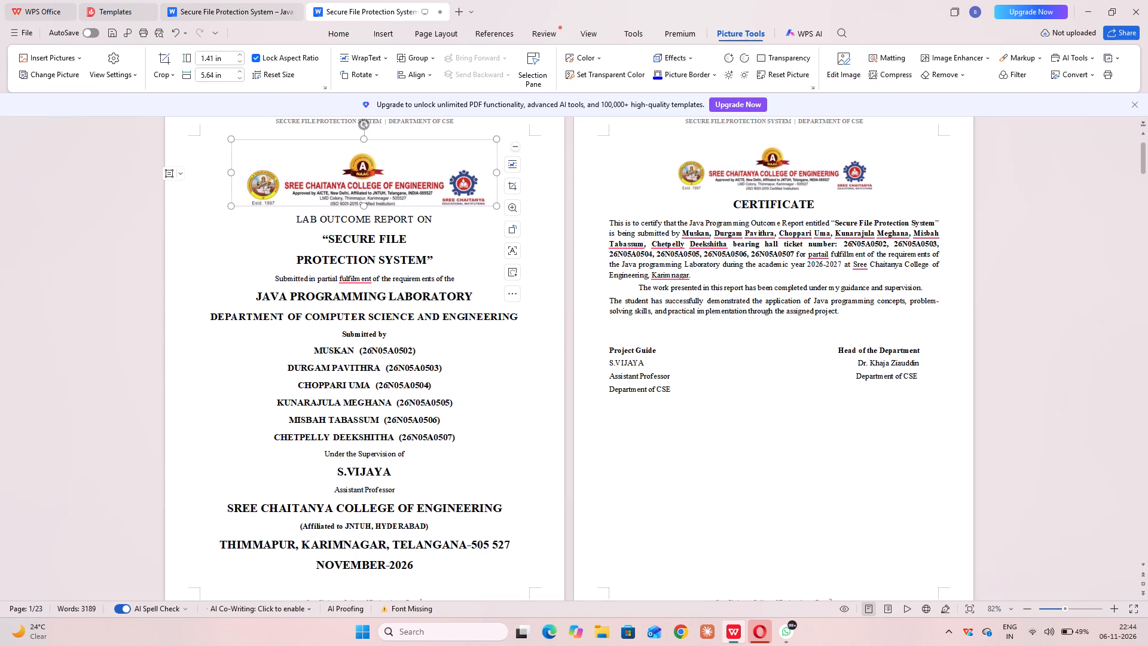
{"action": "left_click", "coordinate": [764, 175]}
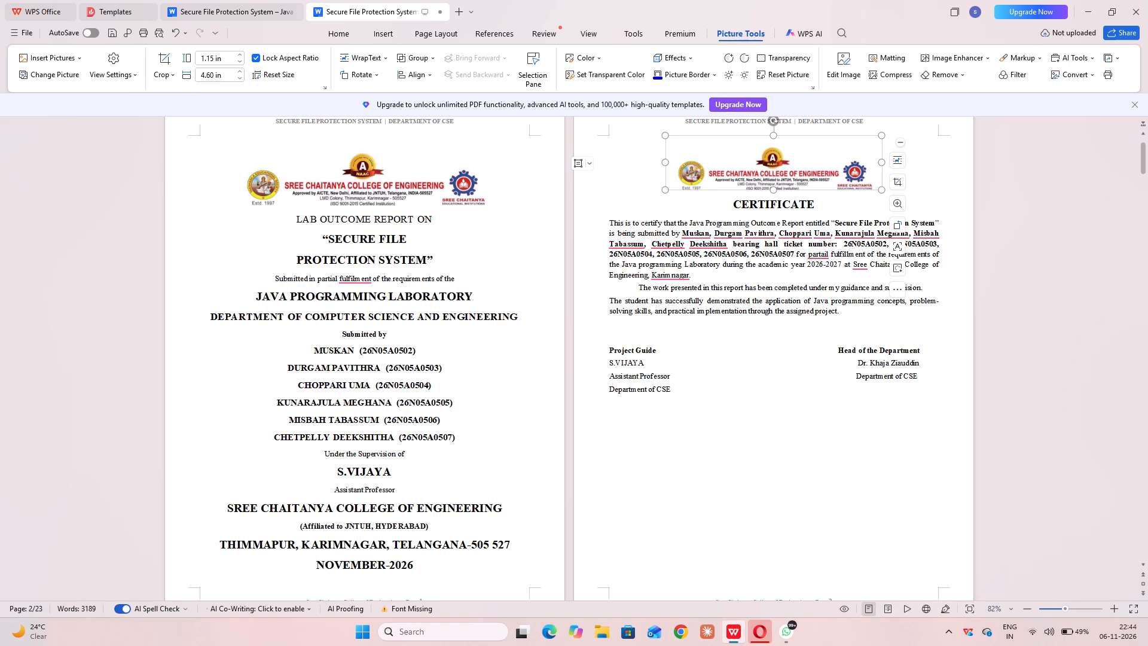
{"action": "key", "text": "Delete"}
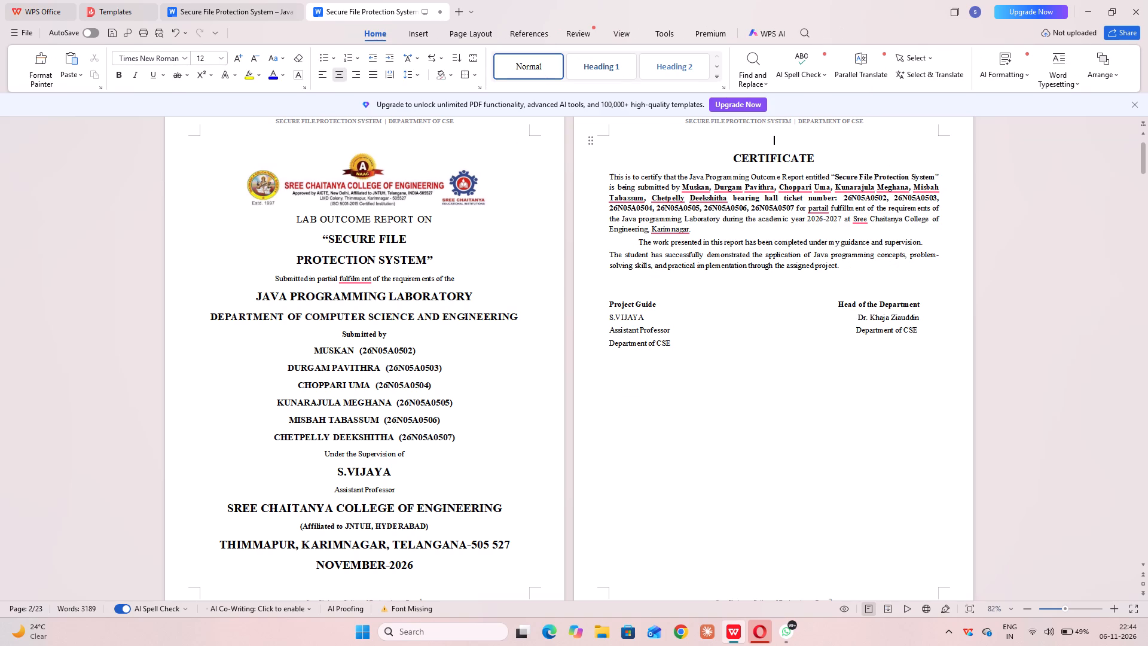
{"action": "key", "text": "ctrl+v"}
Replace the banner above the DECLARATION heading with the copied cover page banner.
{"action": "scroll", "coordinate": [631, 466], "scroll_direction": "down", "scroll_amount": 1}
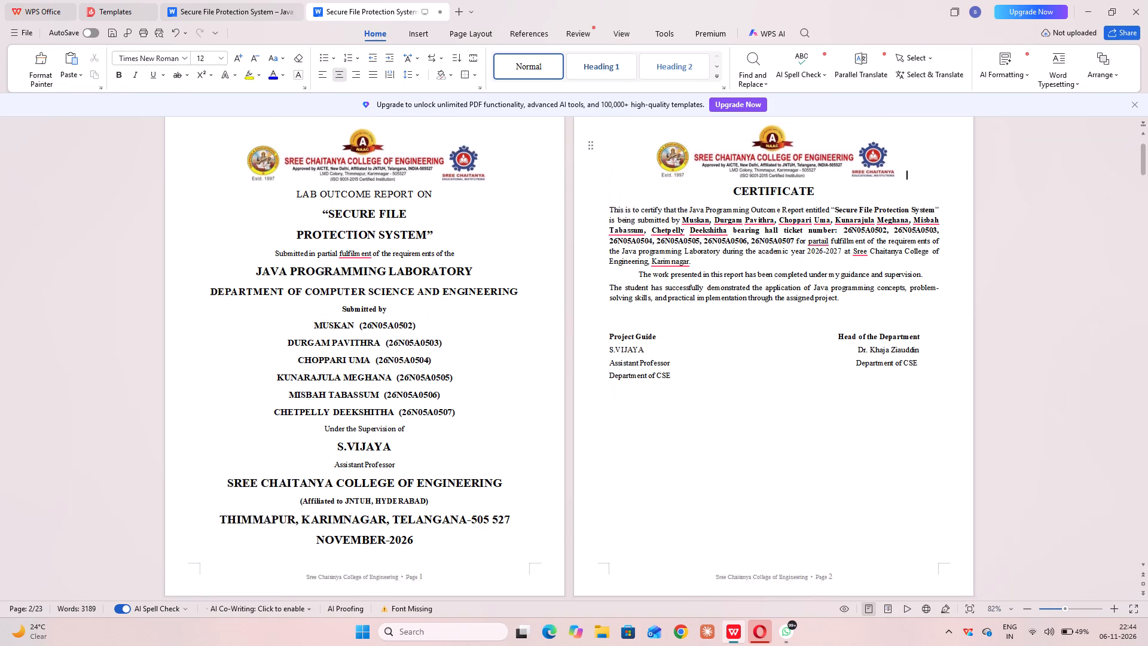
{"action": "scroll", "coordinate": [631, 466], "scroll_direction": "down", "scroll_amount": 2}
{"action": "left_click", "coordinate": [393, 514]}
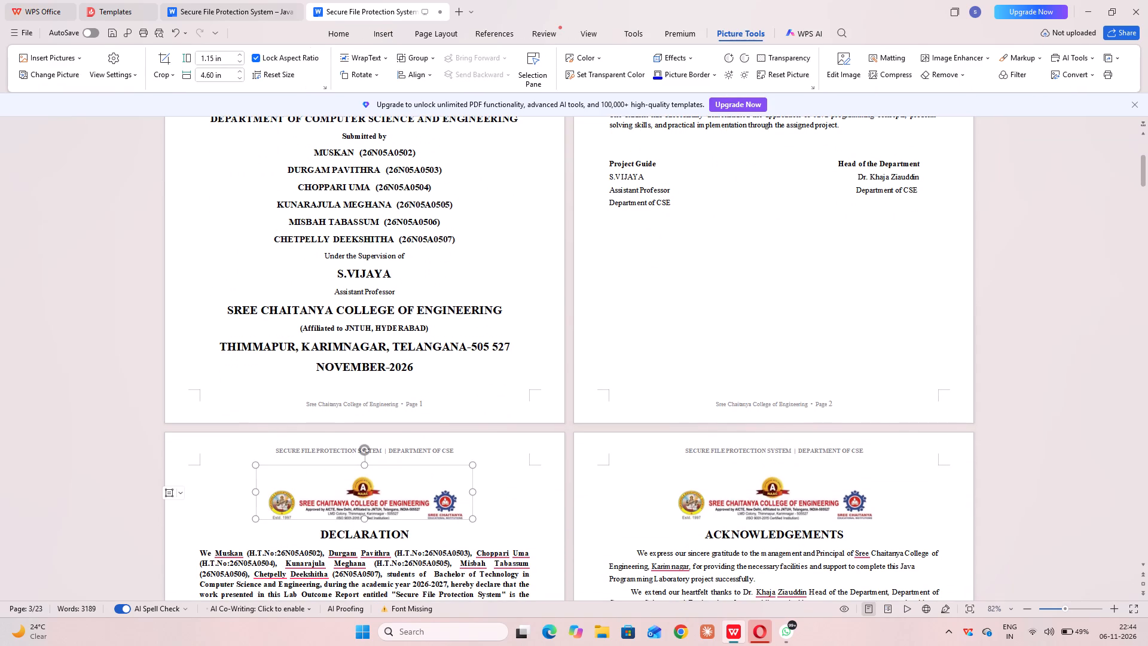
{"action": "key", "text": "Delete"}
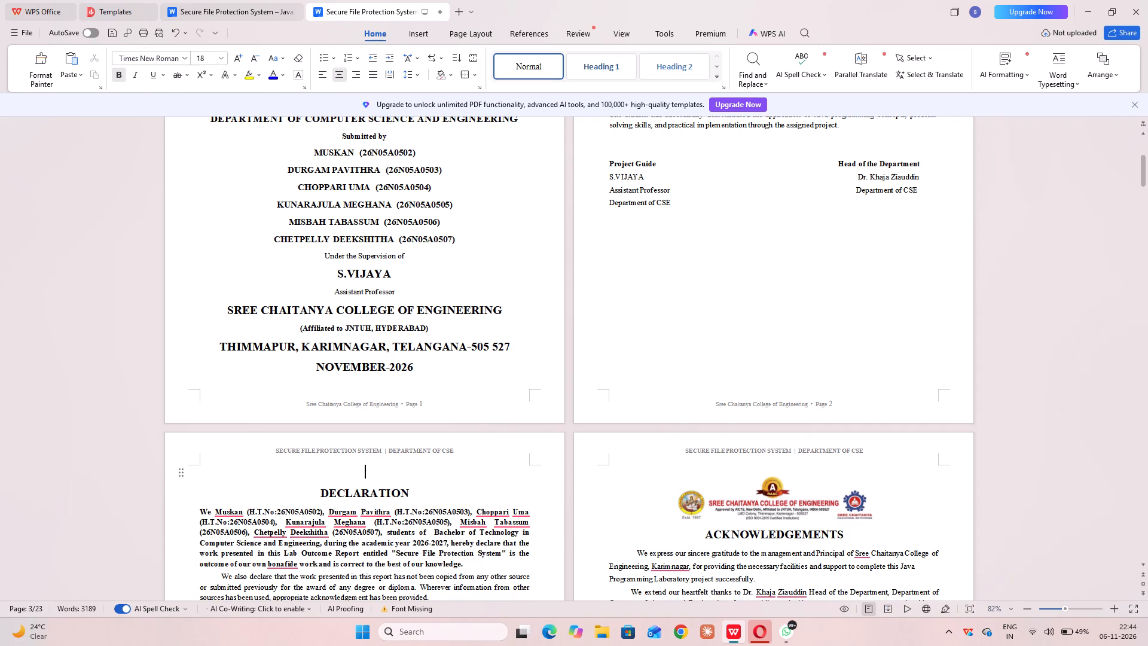
{"action": "key", "text": "ctrl+v"}
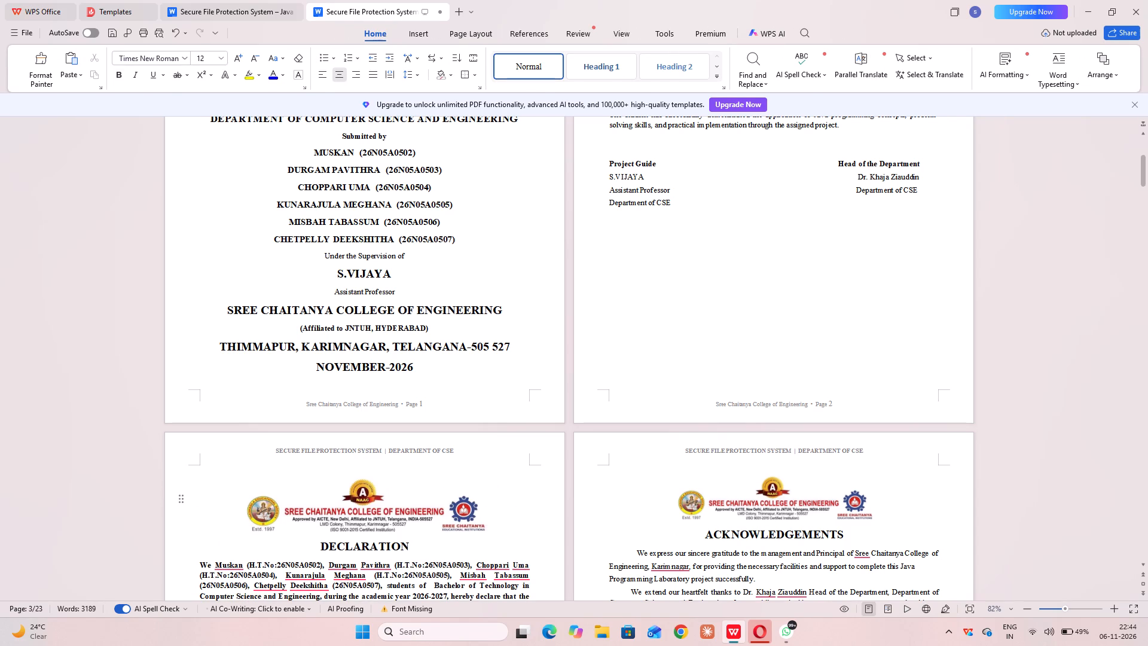
Replace the banner above the ACKNOWLEDGEMENTS heading with the copied cover page banner.
{"action": "left_click", "coordinate": [749, 491]}
{"action": "key", "text": "Delete"}
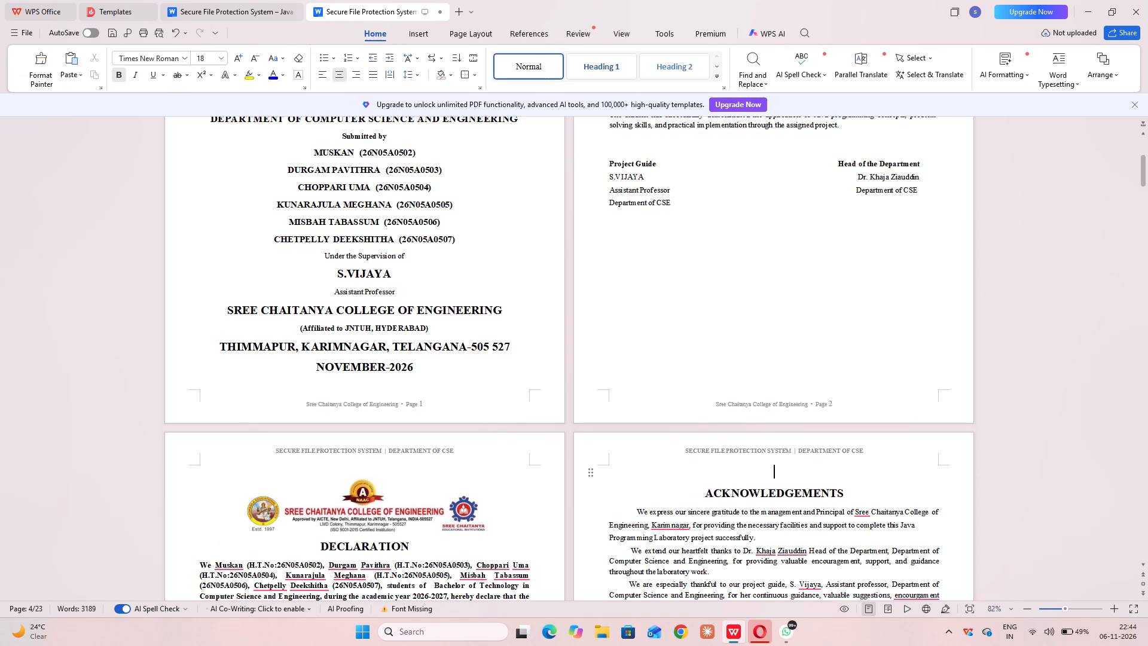
{"action": "key", "text": "ctrl+v"}
Check the banners on the cover, Certificate, Declaration and Acknowledgements pages, and view the cover page text up close.
{"action": "scroll", "coordinate": [759, 457], "scroll_direction": "down", "scroll_amount": 8}
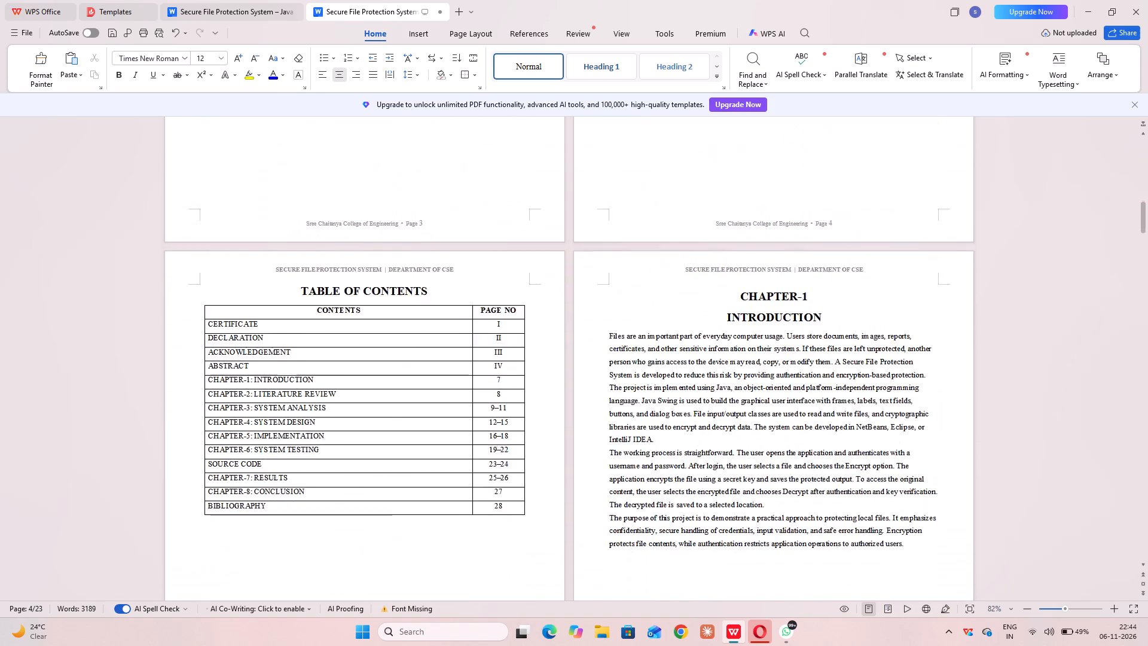
{"action": "scroll", "coordinate": [759, 457], "scroll_direction": "up", "scroll_amount": 3}
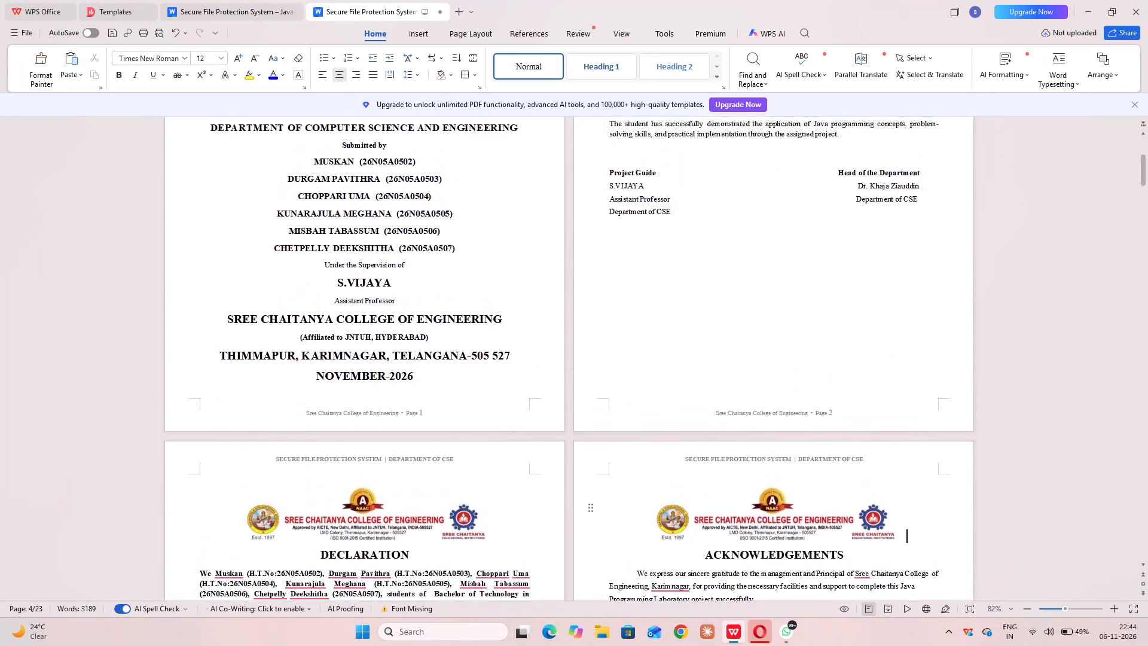
{"action": "scroll", "coordinate": [759, 457], "scroll_direction": "up", "scroll_amount": 2}
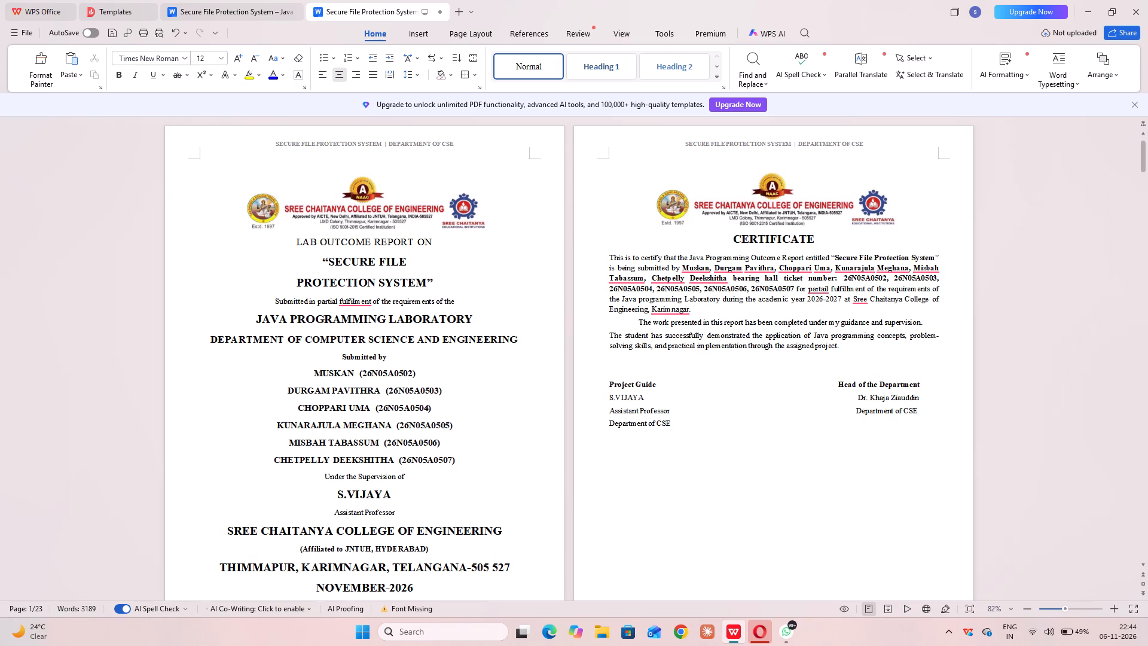
{"action": "scroll", "coordinate": [759, 457], "scroll_direction": "down", "scroll_amount": 2}
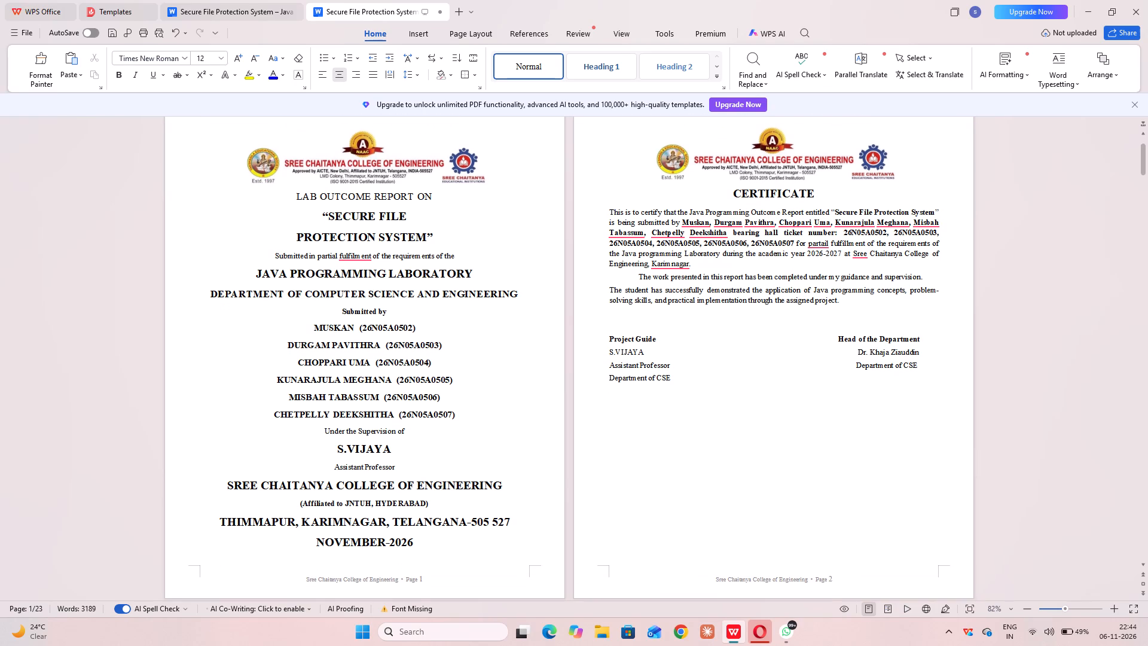
{"action": "scroll", "coordinate": [701, 286], "scroll_direction": "up", "scroll_amount": 1}
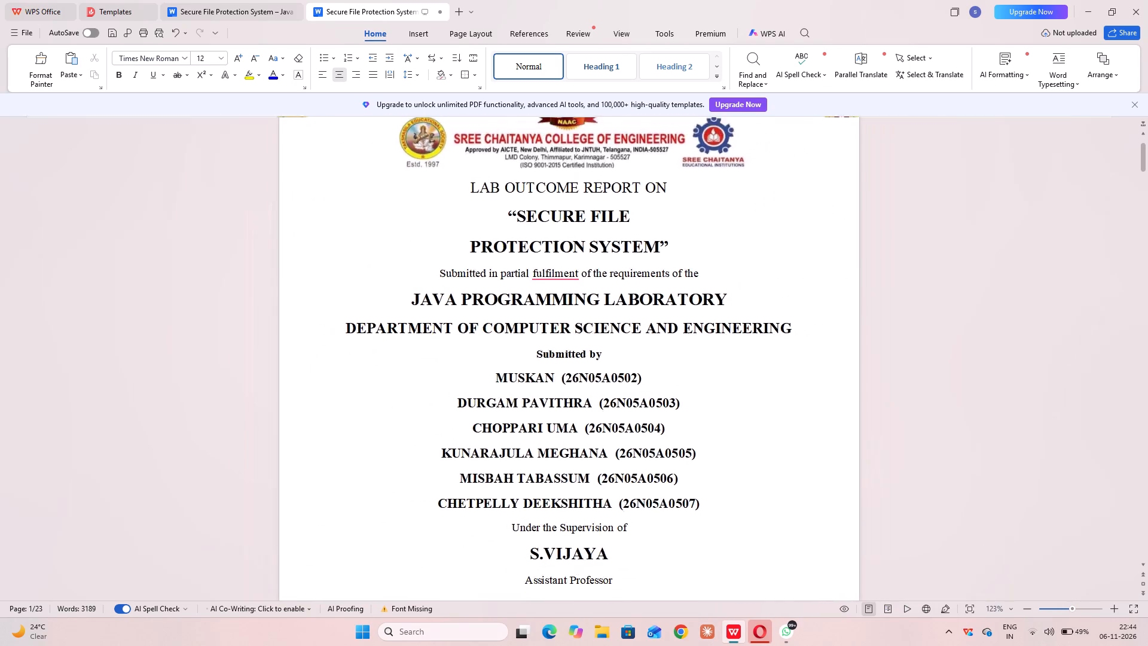
{"action": "scroll", "coordinate": [596, 312], "scroll_direction": "up", "scroll_amount": 1}
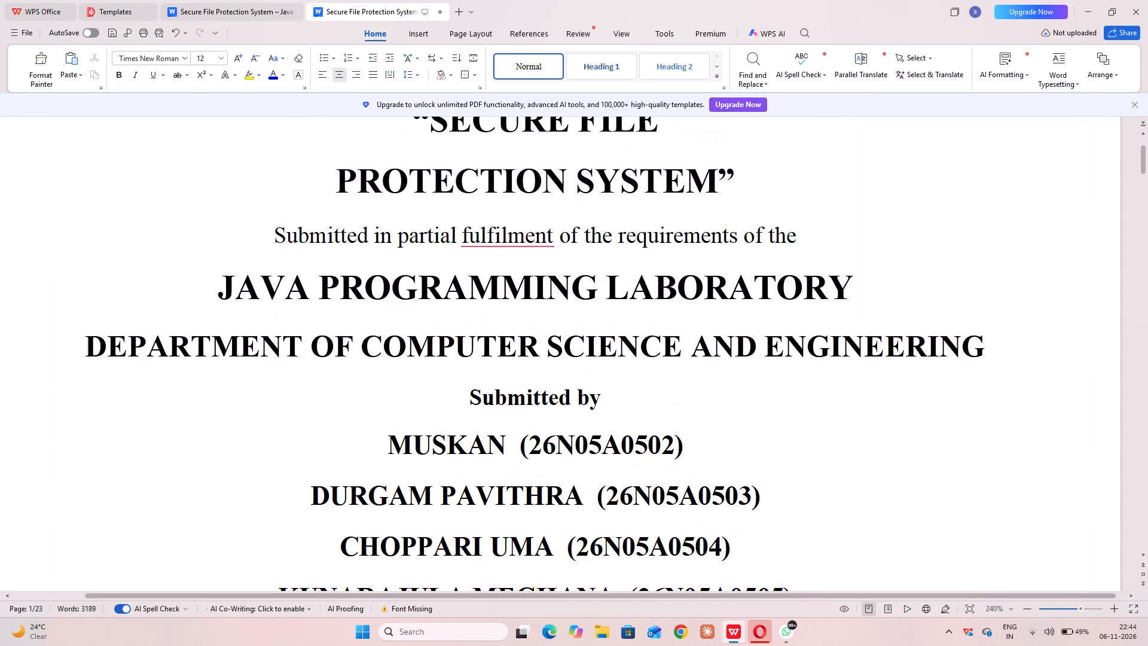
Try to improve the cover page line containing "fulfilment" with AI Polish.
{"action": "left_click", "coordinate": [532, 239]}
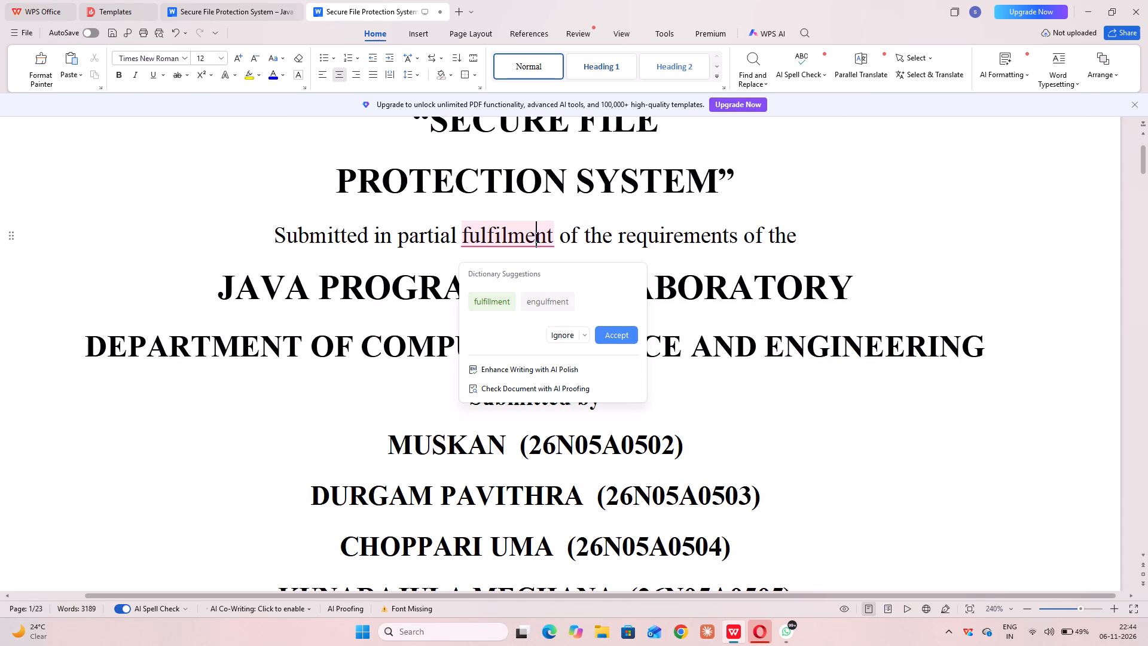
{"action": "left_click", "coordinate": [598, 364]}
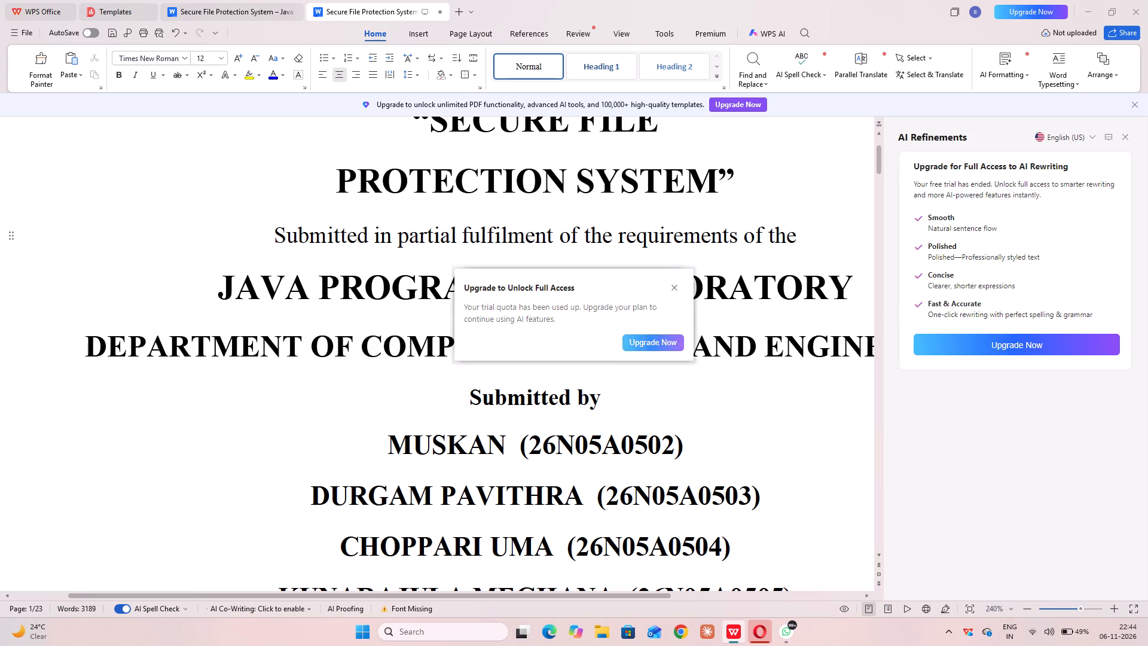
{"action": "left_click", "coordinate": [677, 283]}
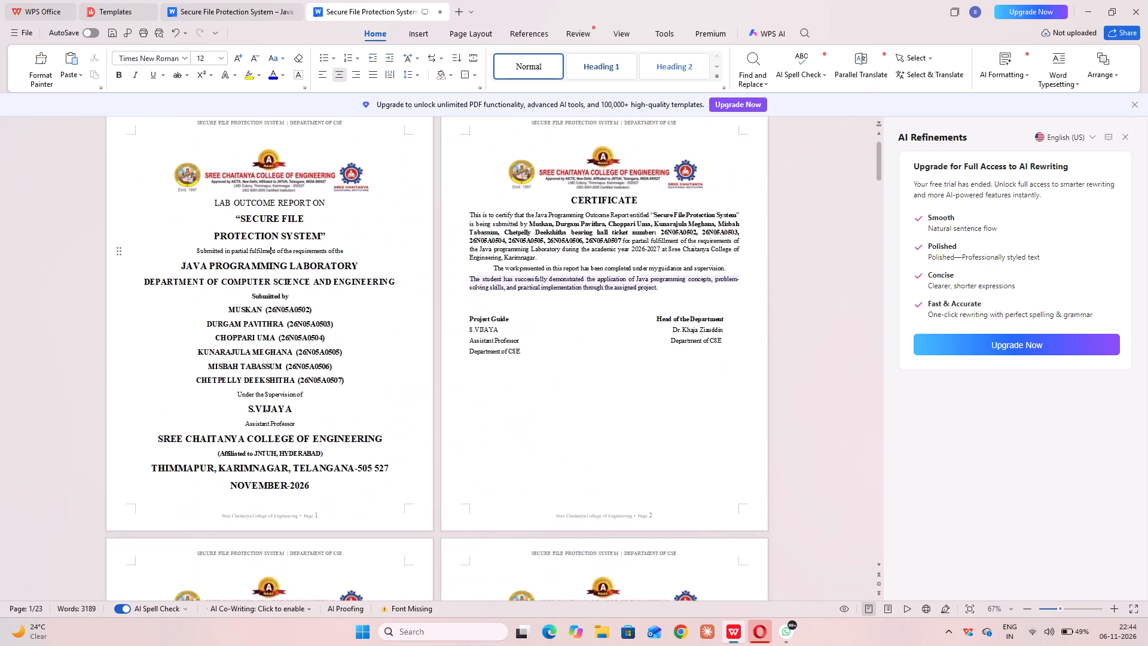
Review the front pages from the cover through the table of contents and back to the cover.
{"action": "scroll", "coordinate": [671, 275], "scroll_direction": "down", "scroll_amount": 4}
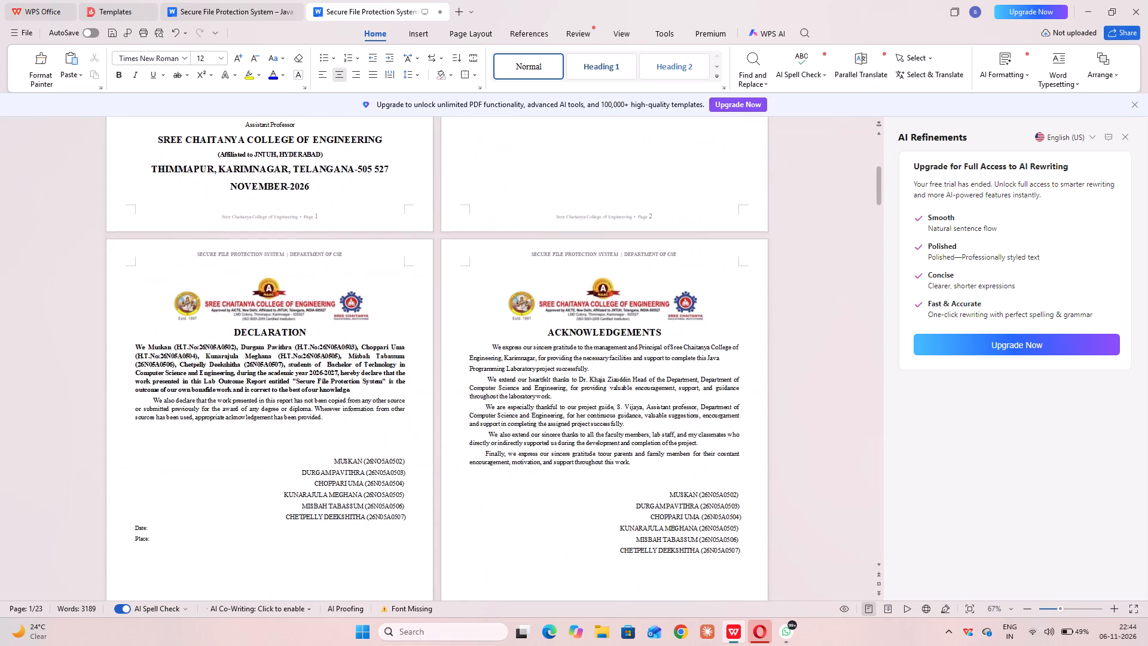
{"action": "scroll", "coordinate": [671, 275], "scroll_direction": "down", "scroll_amount": 6}
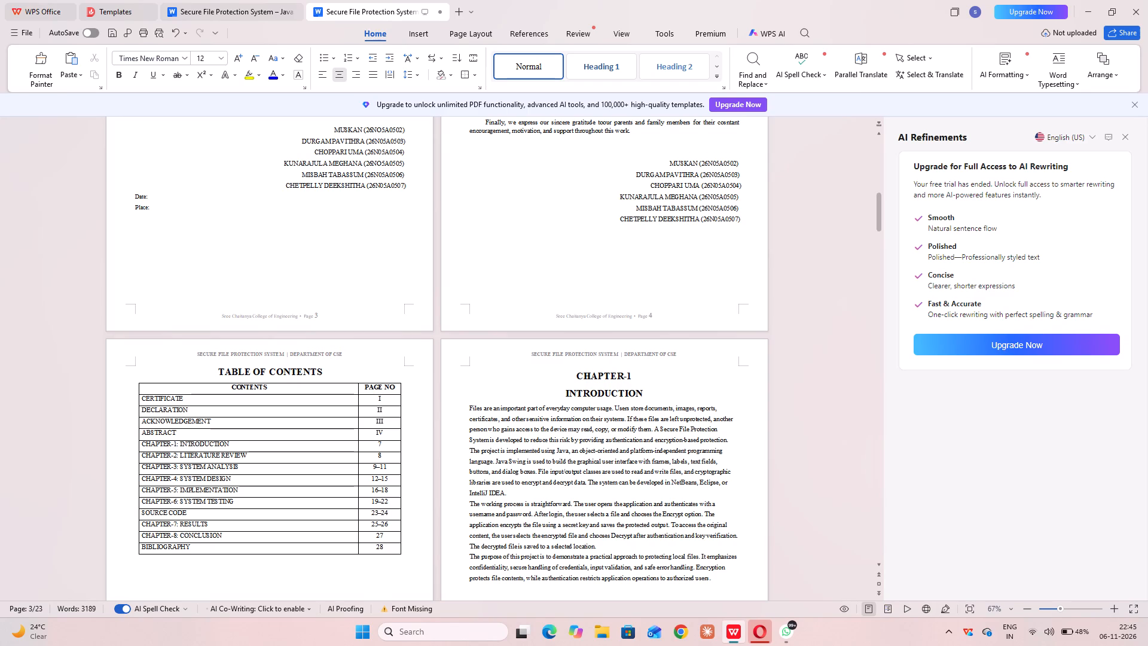
{"action": "scroll", "coordinate": [334, 389], "scroll_direction": "up", "scroll_amount": 5}
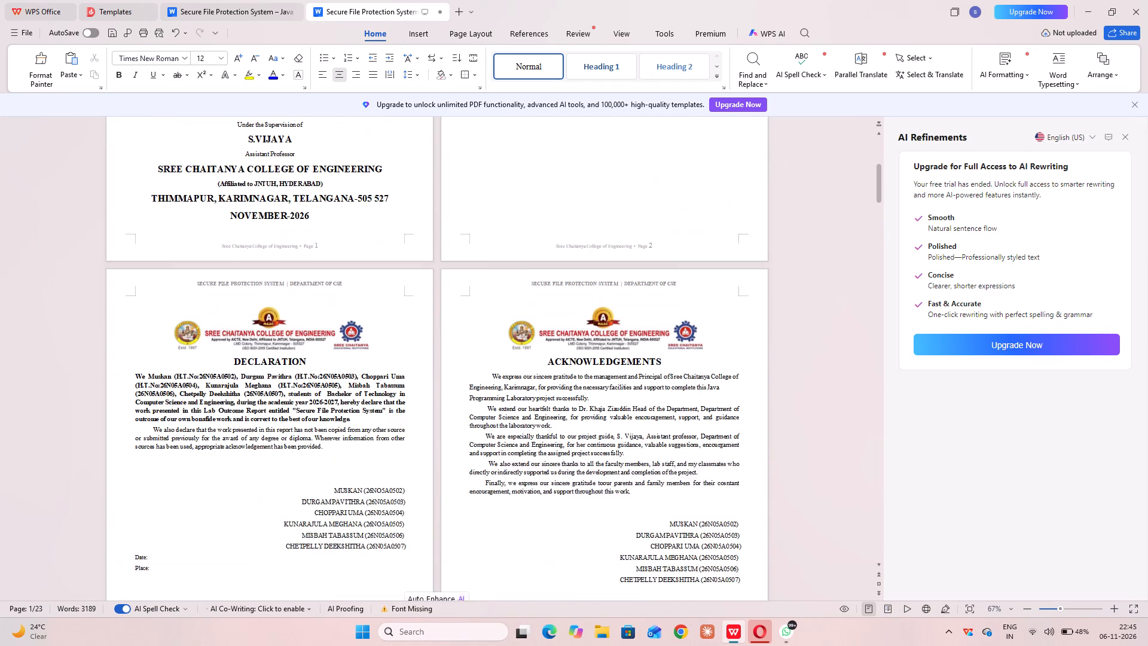
{"action": "scroll", "coordinate": [334, 389], "scroll_direction": "up", "scroll_amount": 2}
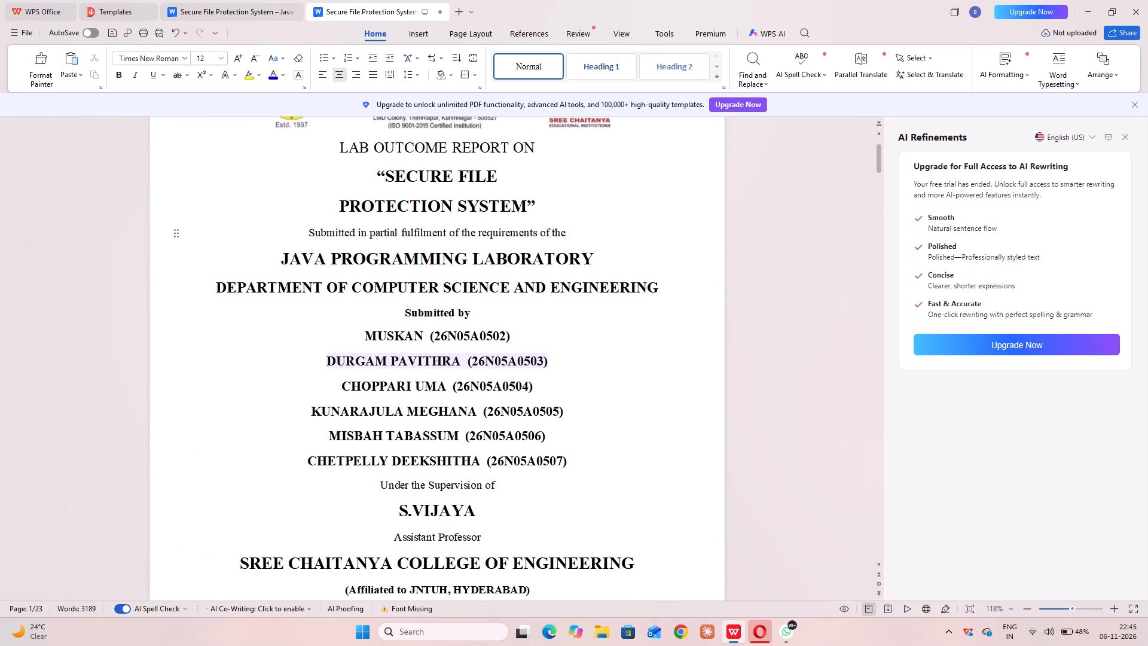
Skim the whole report from the cover page through the chapters to the last page.
{"action": "scroll", "coordinate": [454, 361], "scroll_direction": "down", "scroll_amount": 17}
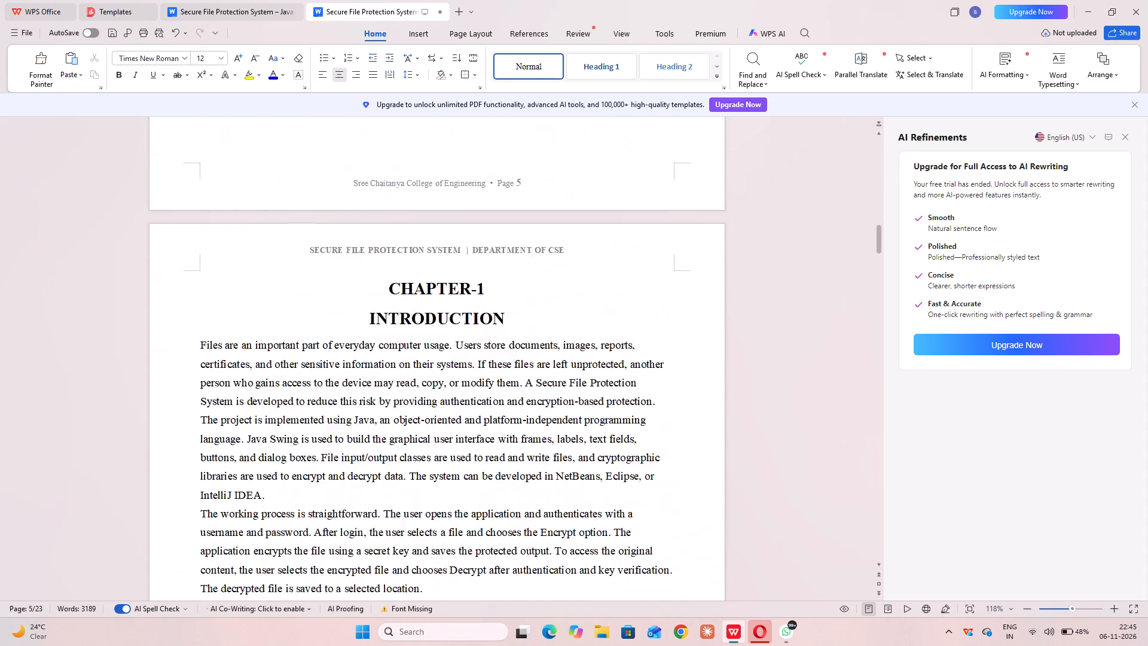
{"action": "scroll", "coordinate": [454, 361], "scroll_direction": "down", "scroll_amount": 20}
{"action": "scroll", "coordinate": [454, 361], "scroll_direction": "down", "scroll_amount": 8}
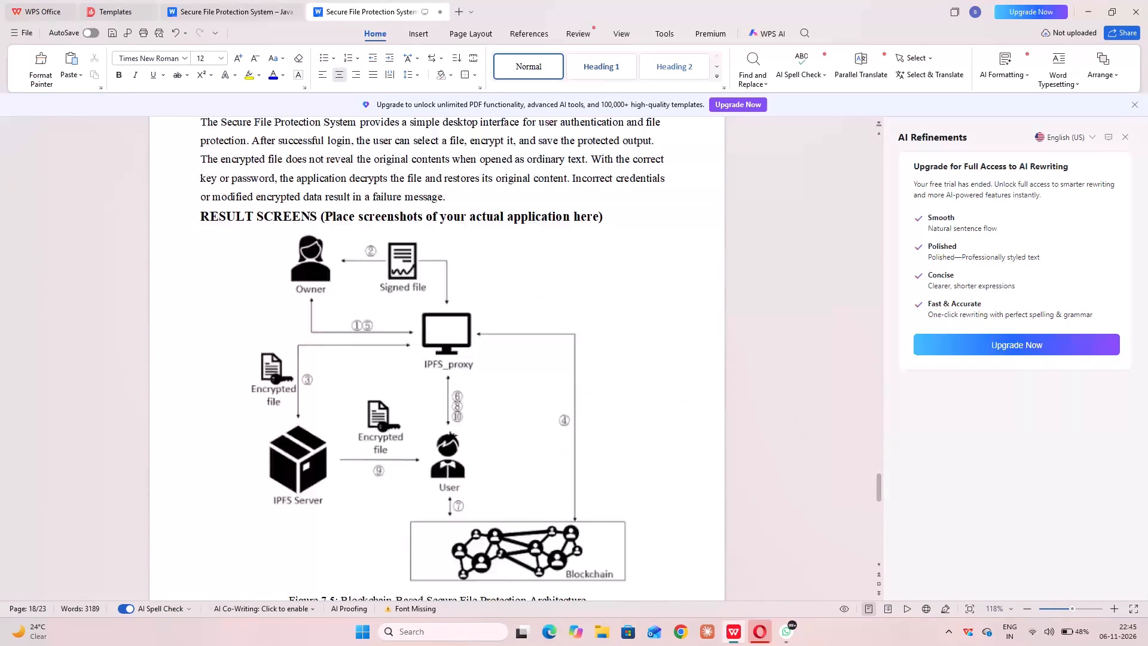
{"action": "scroll", "coordinate": [454, 361], "scroll_direction": "down", "scroll_amount": 16}
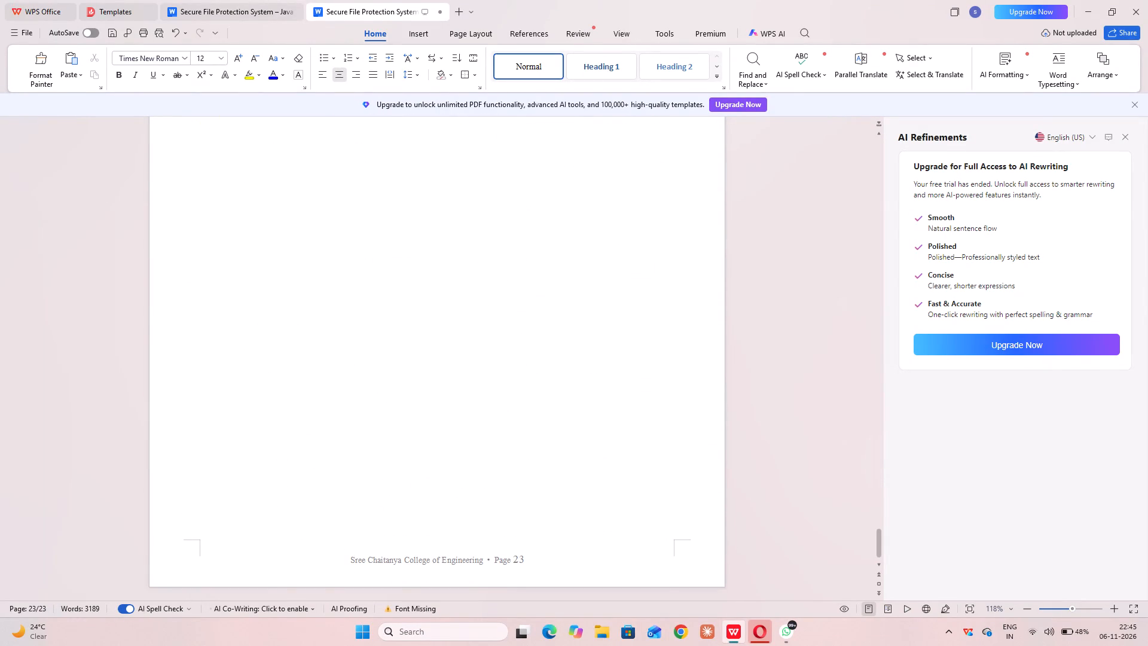
Examine the closing pages backwards from the Bibliography through the Conclusion to the result screens.
{"action": "scroll", "coordinate": [509, 422], "scroll_direction": "up", "scroll_amount": 5}
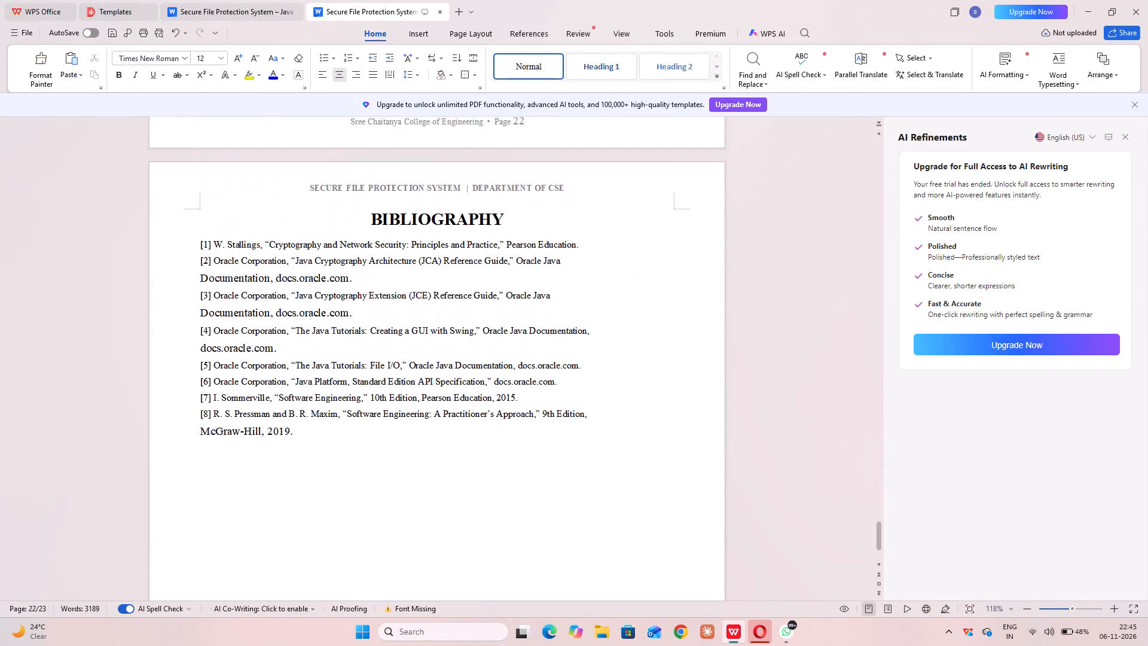
{"action": "scroll", "coordinate": [509, 422], "scroll_direction": "up", "scroll_amount": 1}
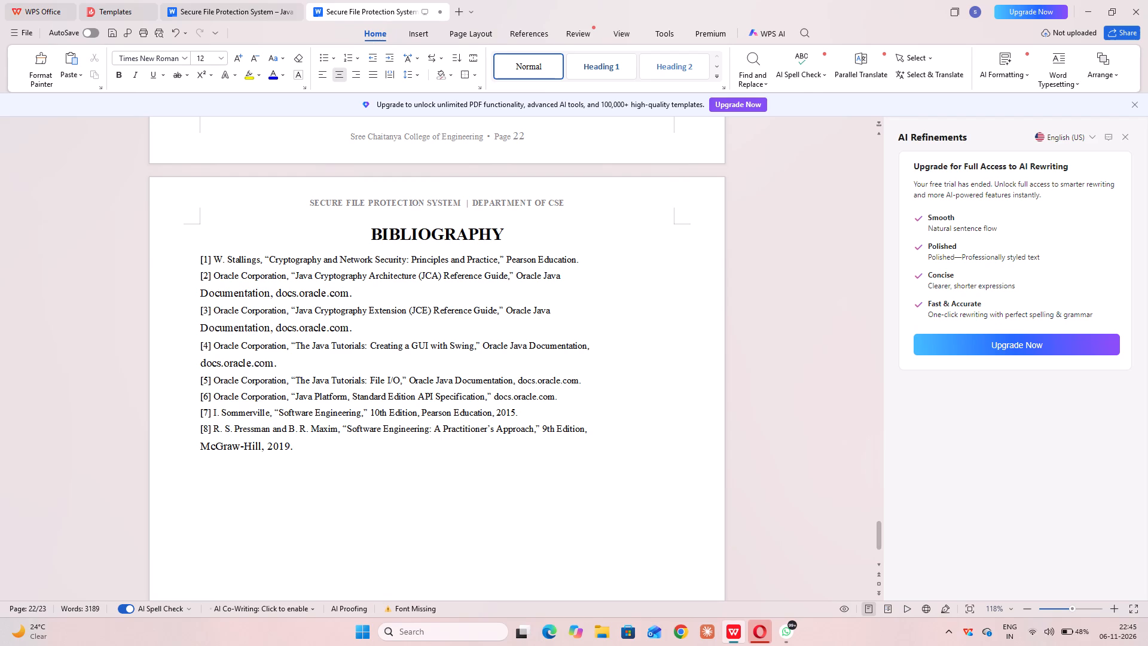
{"action": "scroll", "coordinate": [509, 422], "scroll_direction": "up", "scroll_amount": 7}
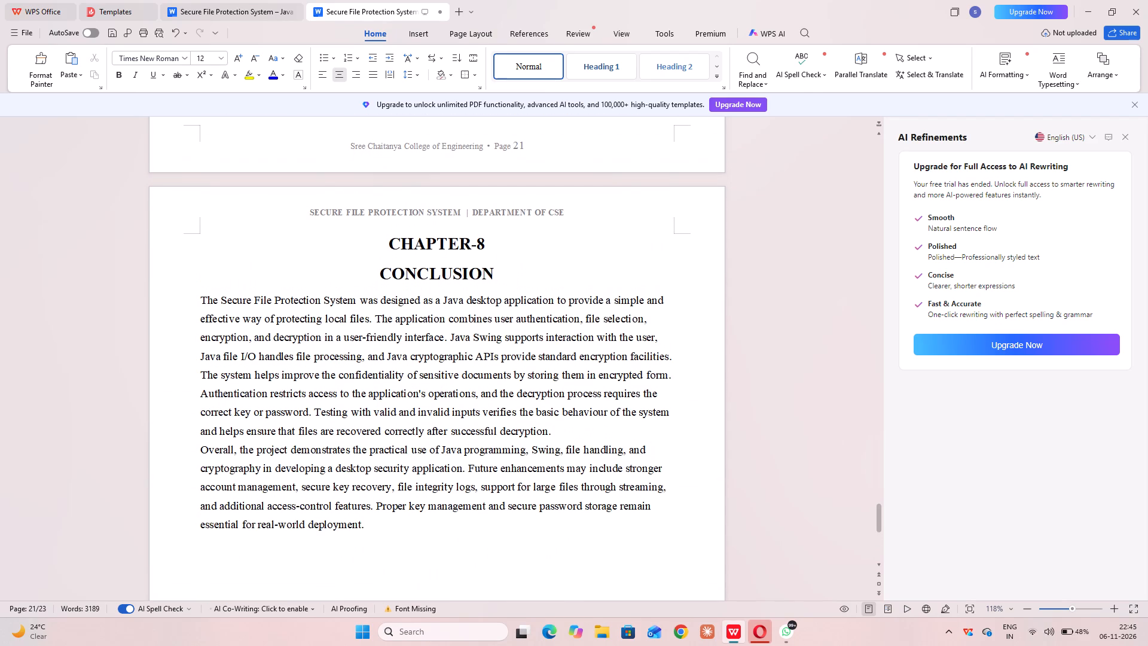
{"action": "scroll", "coordinate": [509, 422], "scroll_direction": "up", "scroll_amount": 1}
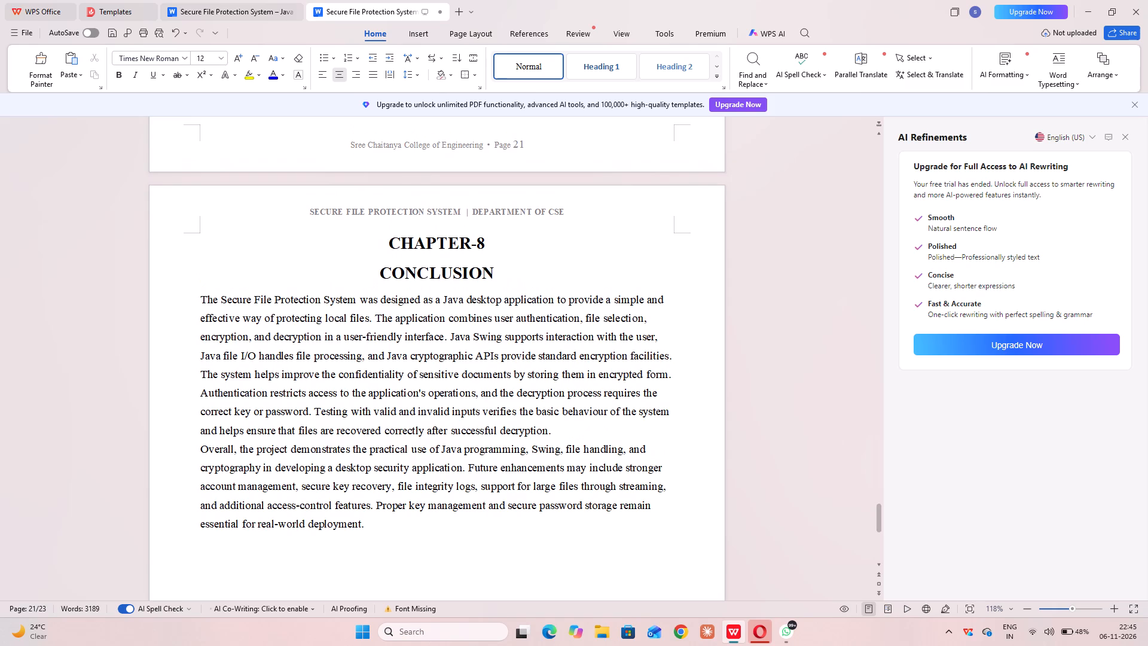
{"action": "scroll", "coordinate": [509, 422], "scroll_direction": "up", "scroll_amount": 8}
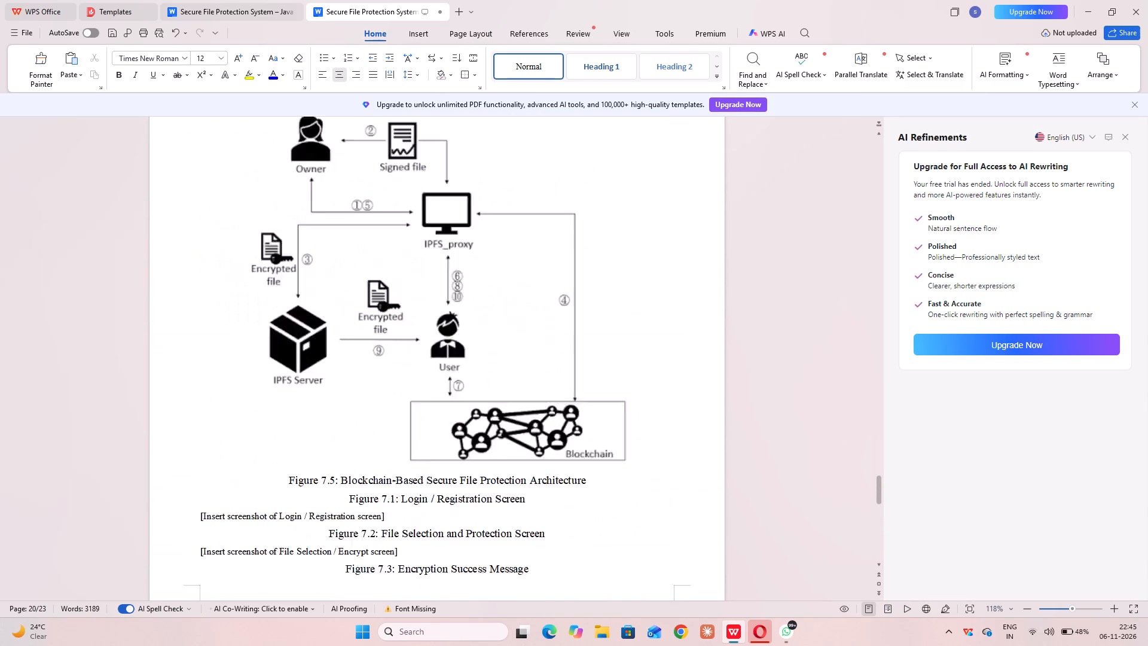
{"action": "scroll", "coordinate": [509, 422], "scroll_direction": "up", "scroll_amount": 2}
Recheck the pages from the result screens and Observed Results through the Chapter 8 Conclusion to the Bibliography.
{"action": "scroll", "coordinate": [509, 422], "scroll_direction": "down", "scroll_amount": 1}
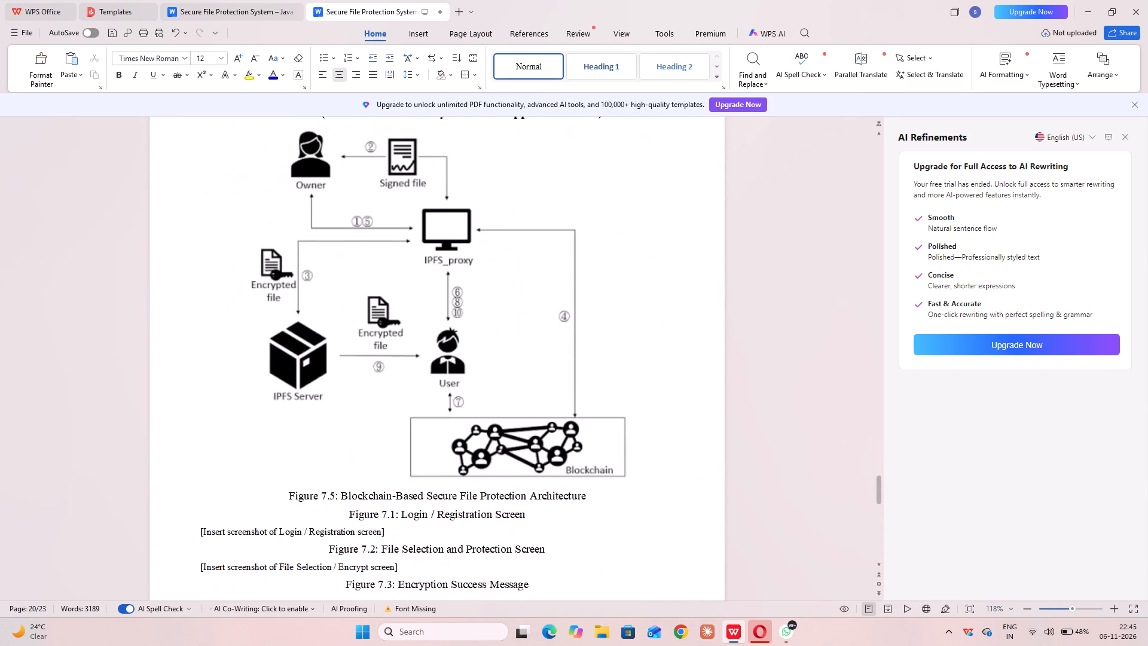
{"action": "scroll", "coordinate": [509, 422], "scroll_direction": "down", "scroll_amount": 2}
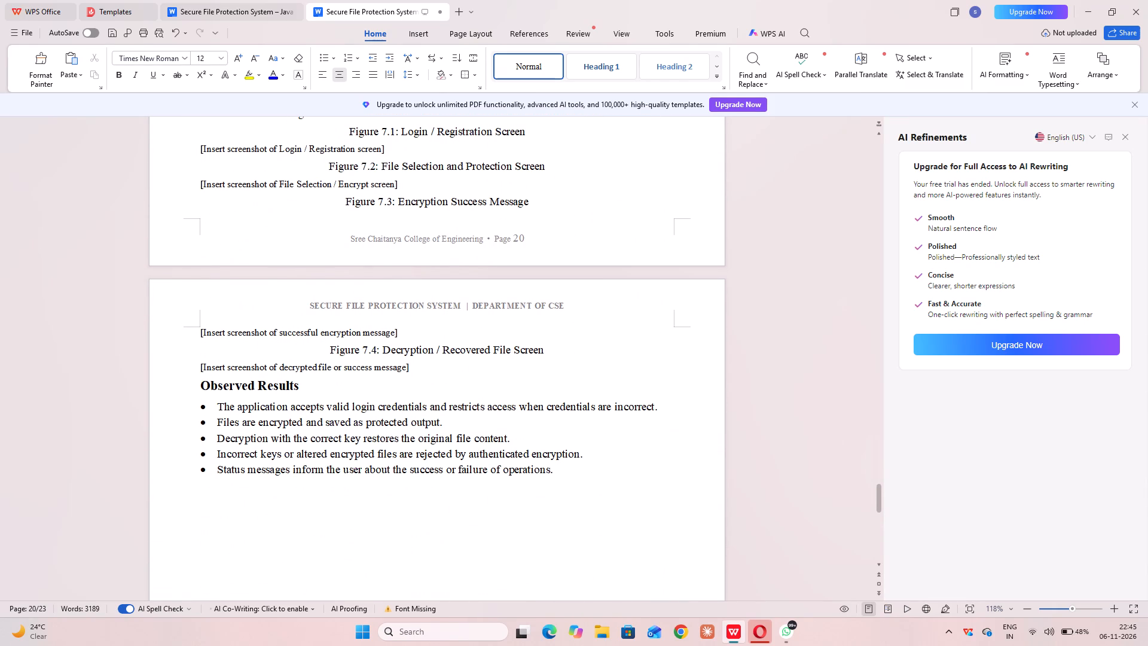
{"action": "scroll", "coordinate": [509, 422], "scroll_direction": "down", "scroll_amount": 14}
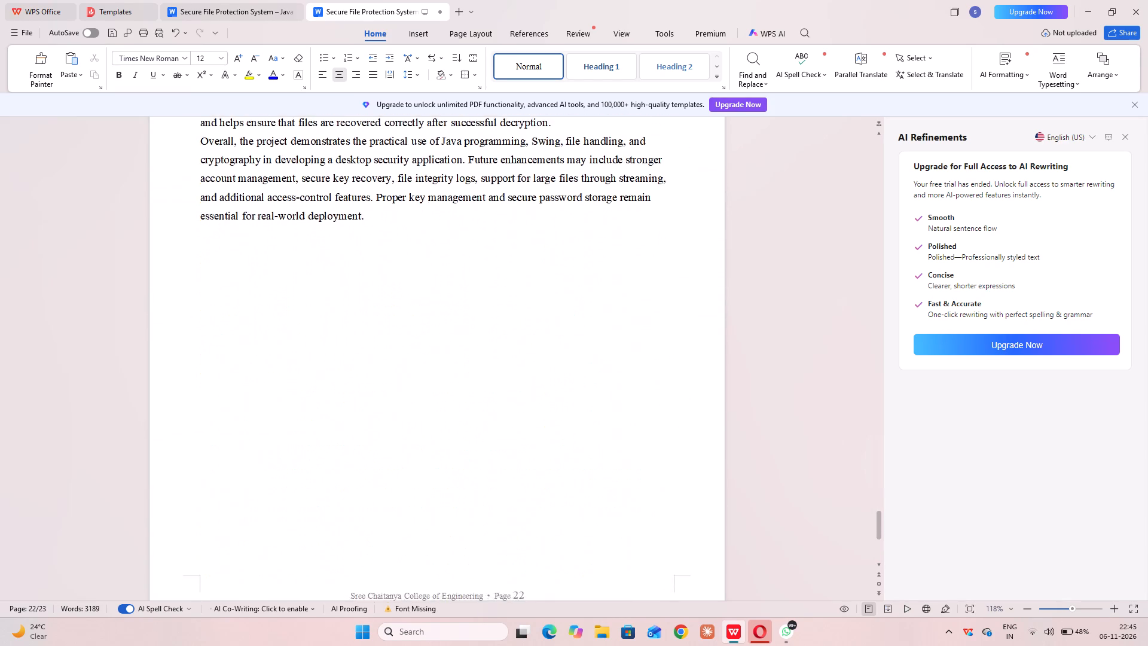
{"action": "scroll", "coordinate": [509, 422], "scroll_direction": "down", "scroll_amount": 2}
{"action": "scroll", "coordinate": [509, 422], "scroll_direction": "up", "scroll_amount": 3}
{"action": "scroll", "coordinate": [509, 422], "scroll_direction": "down", "scroll_amount": 1}
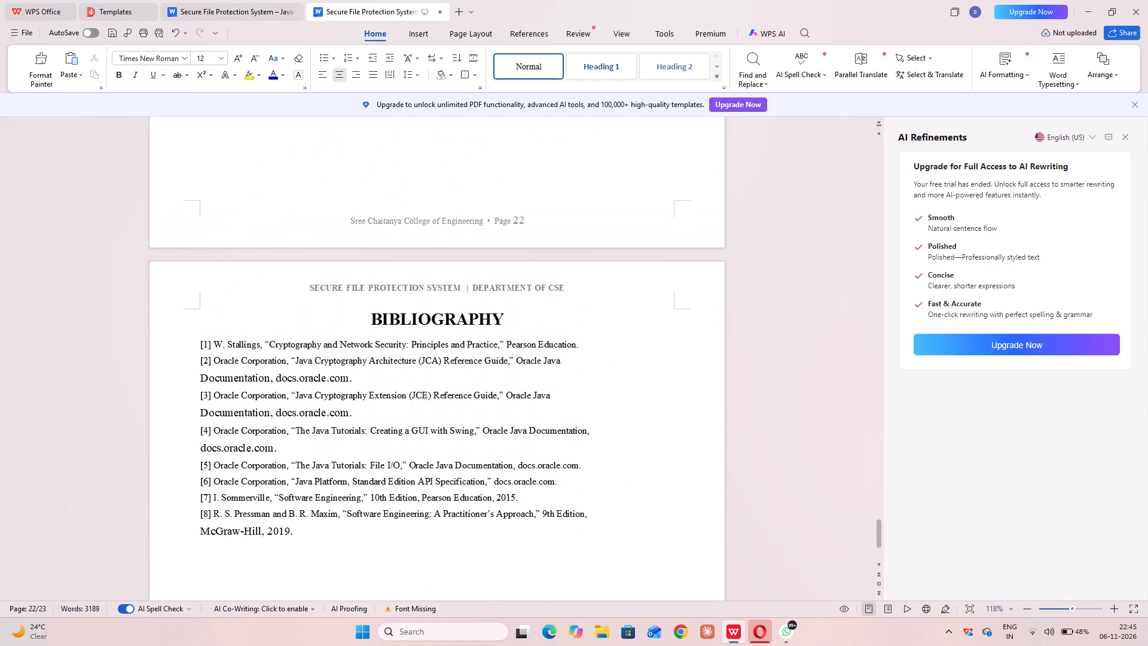
{"action": "scroll", "coordinate": [509, 422], "scroll_direction": "down", "scroll_amount": 1}
{"action": "scroll", "coordinate": [509, 422], "scroll_direction": "up", "scroll_amount": 3}
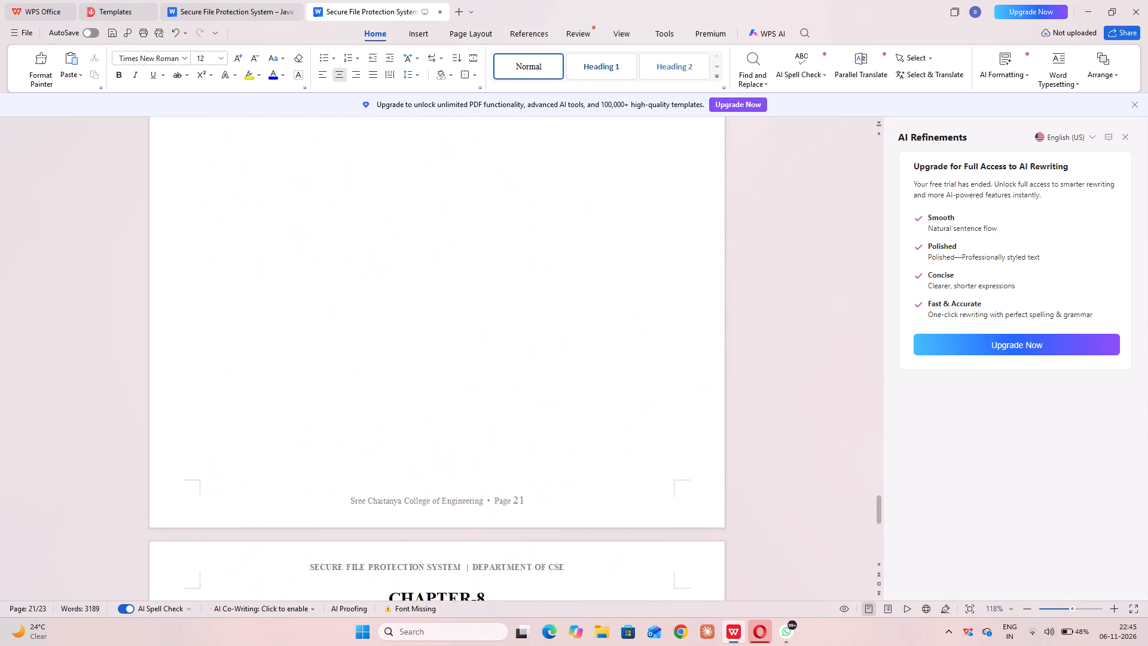
{"action": "scroll", "coordinate": [509, 422], "scroll_direction": "down", "scroll_amount": 6}
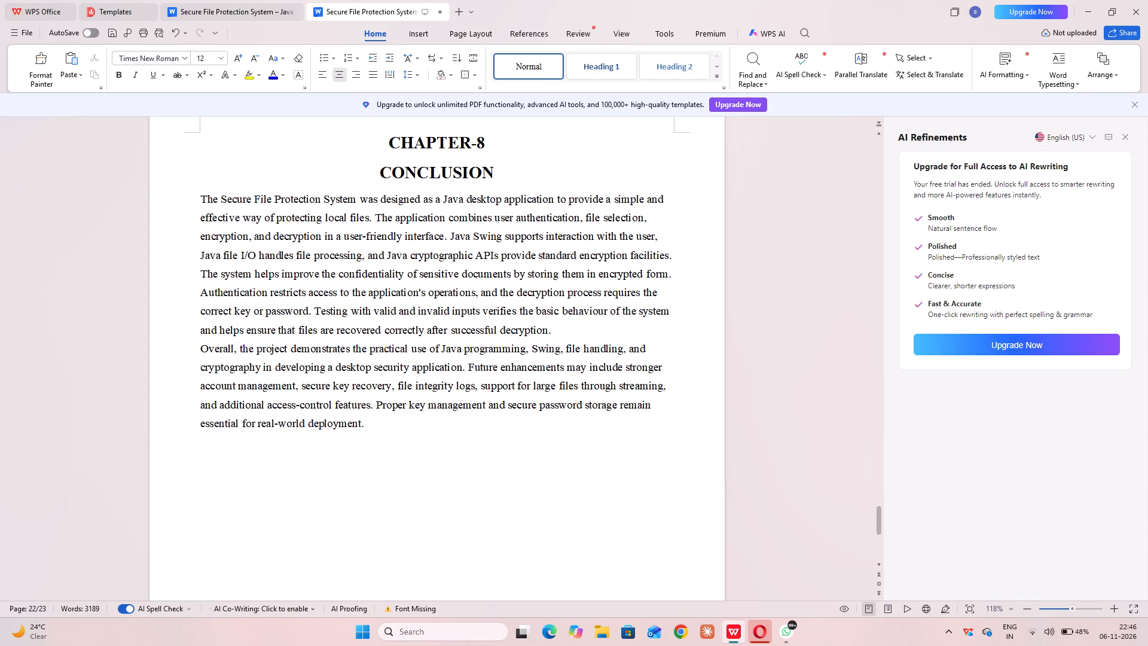
{"action": "scroll", "coordinate": [509, 422], "scroll_direction": "down", "scroll_amount": 6}
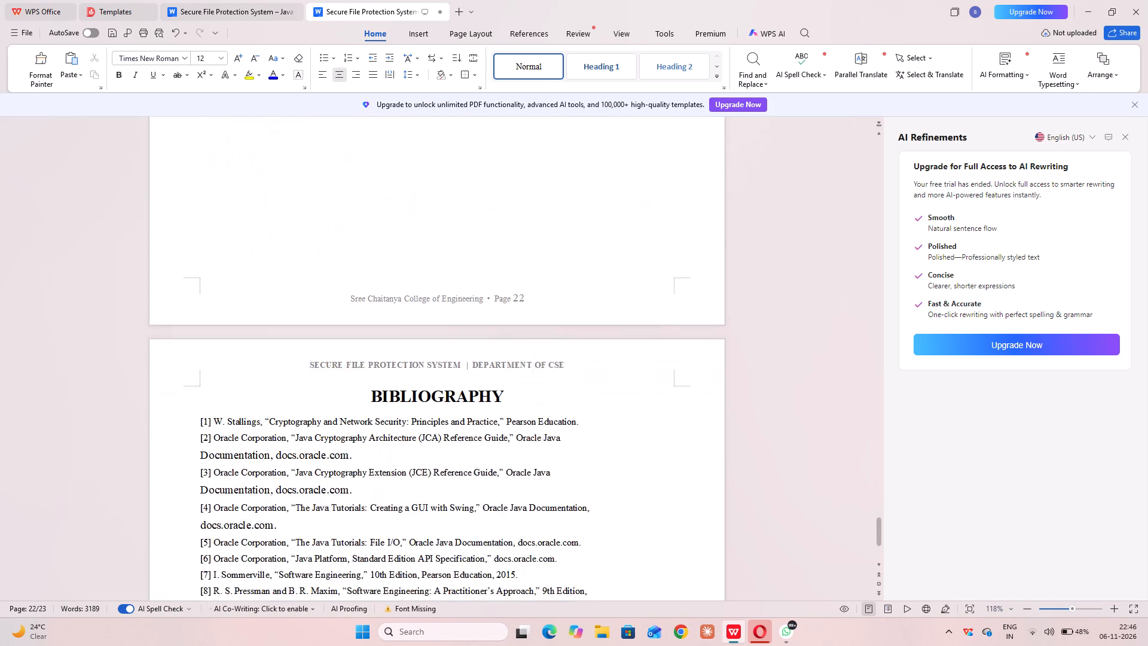
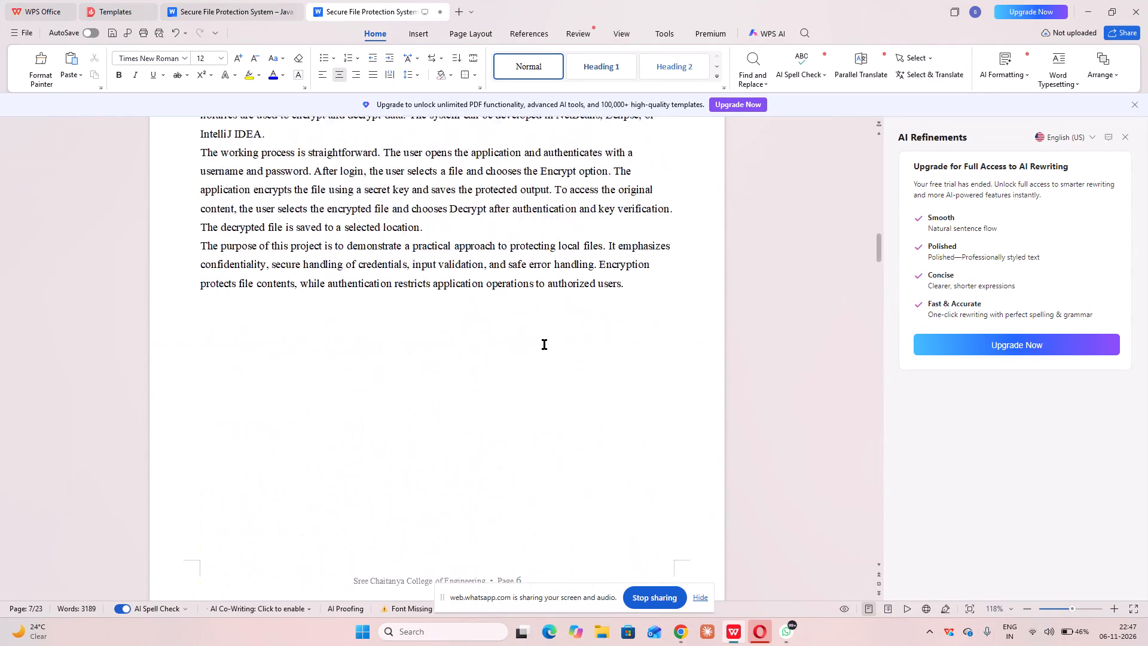
Close the AI Refinements pane beside the report's cover page.
{"action": "scroll", "coordinate": [544, 345], "scroll_direction": "up", "scroll_amount": 20}
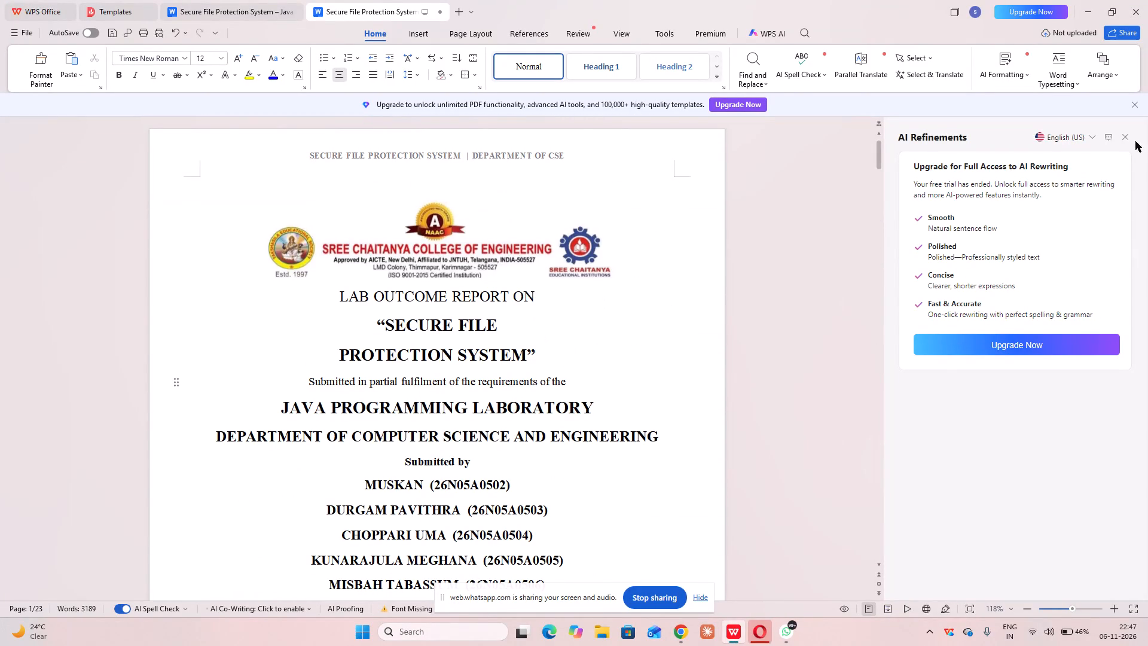
{"action": "left_click", "coordinate": [1123, 141]}
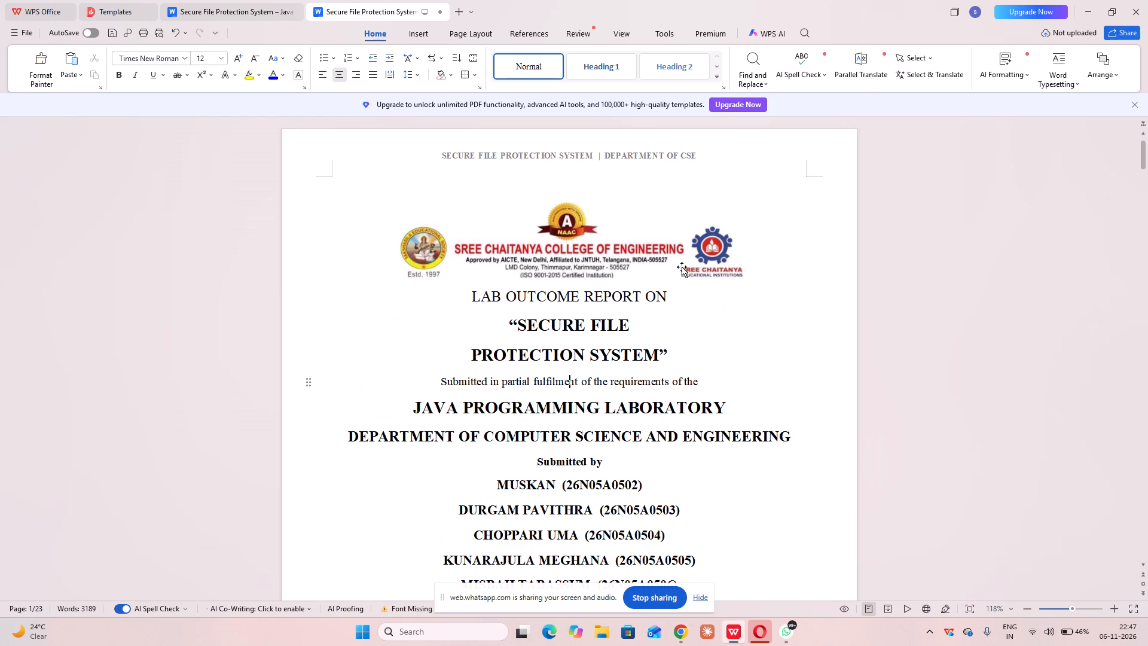
Examine the cover page and the adjoining certificate page, checking the college banners, title, student list and supervision details.
{"action": "scroll", "coordinate": [459, 304], "scroll_direction": "down", "scroll_amount": 1}
{"action": "scroll", "coordinate": [459, 304], "scroll_direction": "up", "scroll_amount": 2}
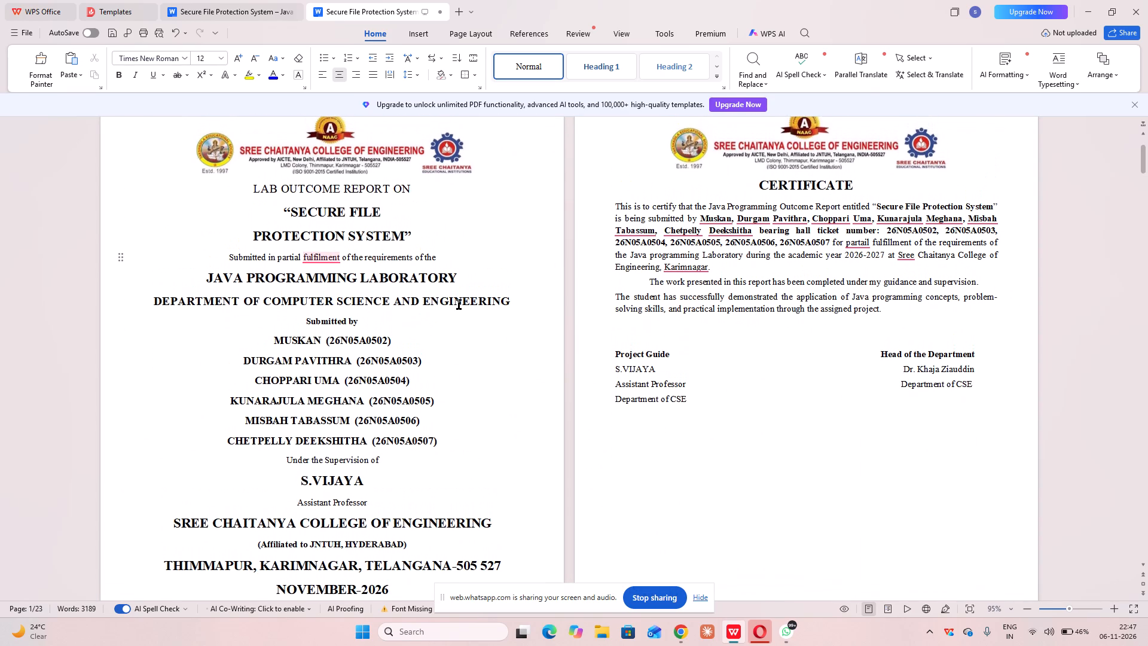
{"action": "scroll", "coordinate": [459, 304], "scroll_direction": "up", "scroll_amount": 1}
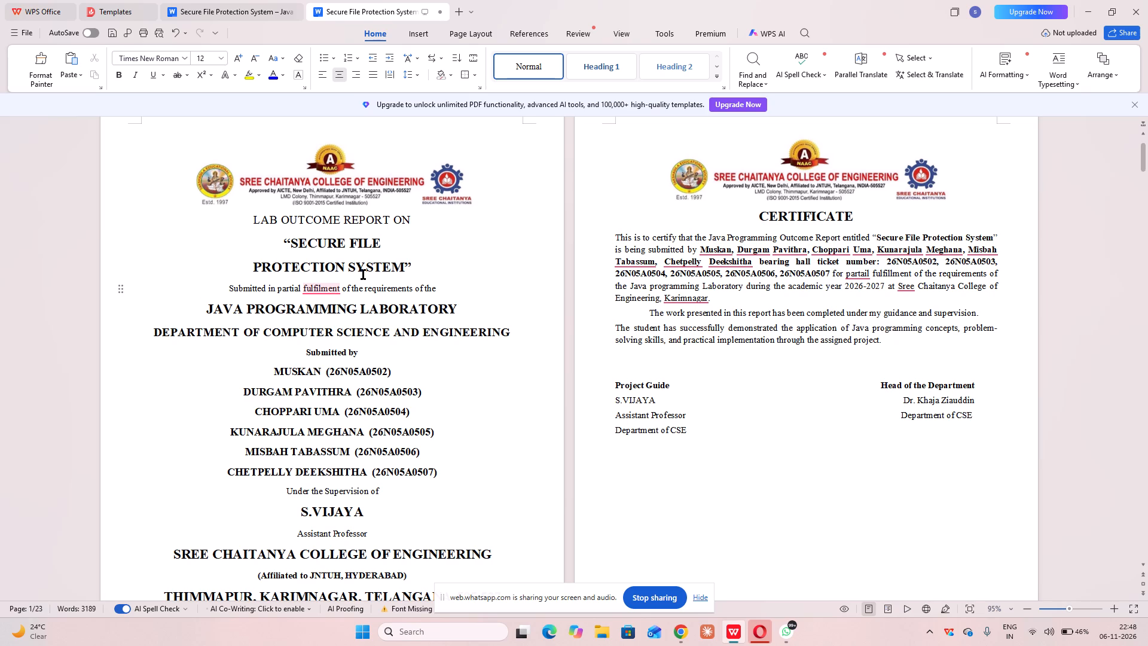
{"action": "scroll", "coordinate": [378, 363], "scroll_direction": "down", "scroll_amount": 3}
{"action": "scroll", "coordinate": [378, 363], "scroll_direction": "up", "scroll_amount": 1}
{"action": "scroll", "coordinate": [389, 404], "scroll_direction": "down", "scroll_amount": 1}
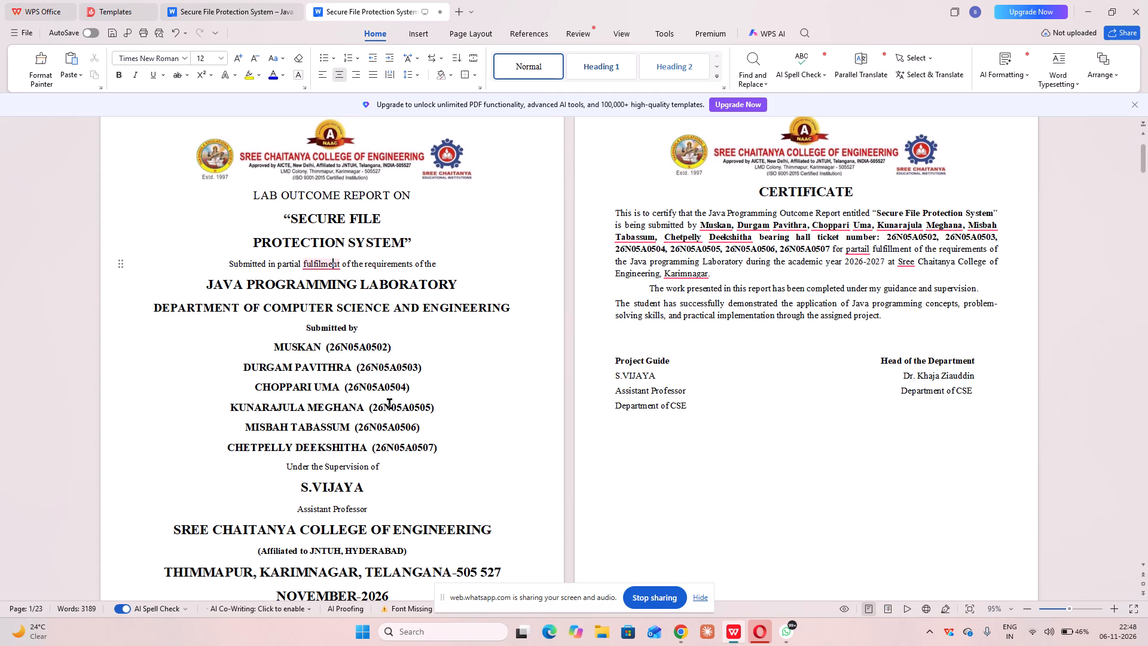
{"action": "scroll", "coordinate": [389, 404], "scroll_direction": "down", "scroll_amount": 1}
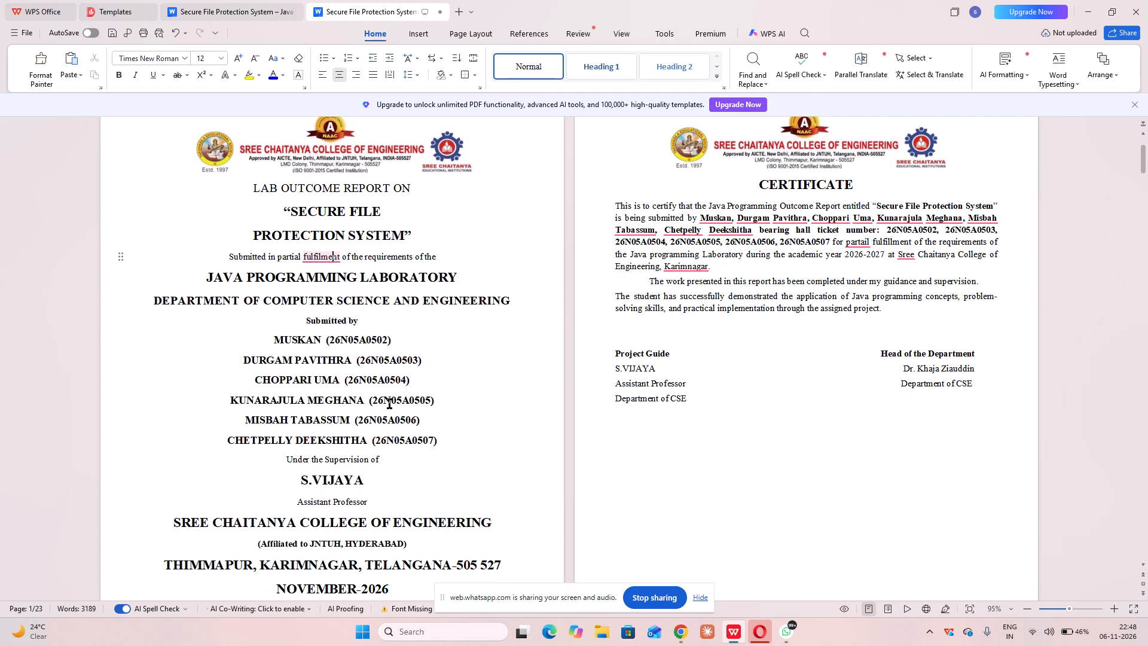
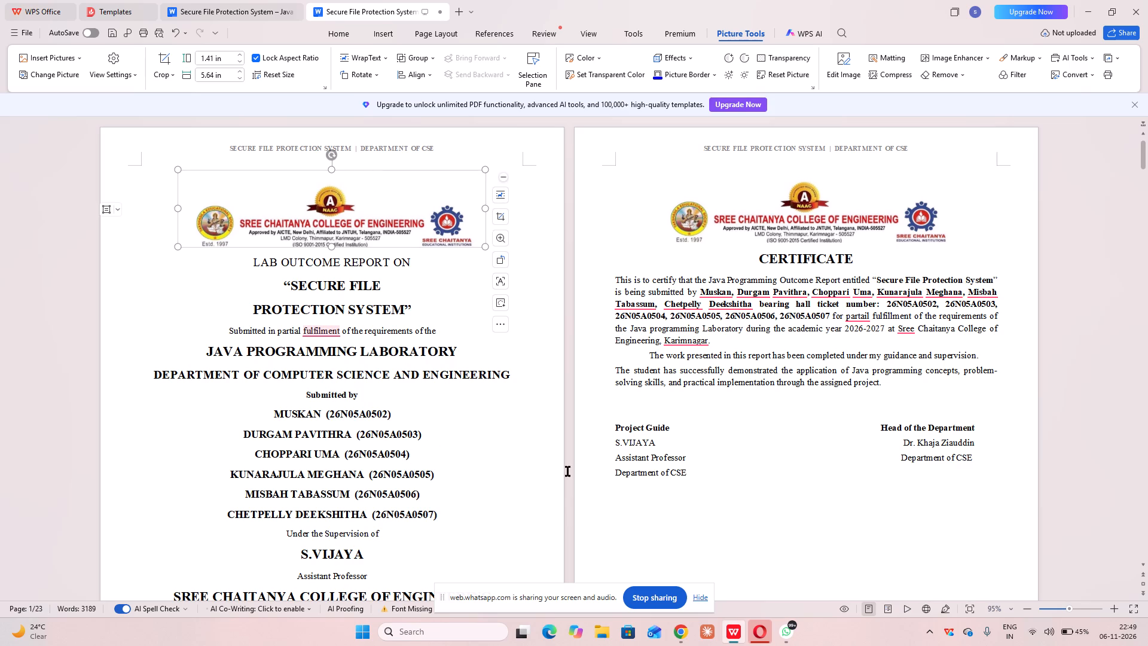
Compare the size and alignment of the college banner pictures on the cover page and the certificate page, selecting each in turn.
{"action": "left_click", "coordinate": [508, 407]}
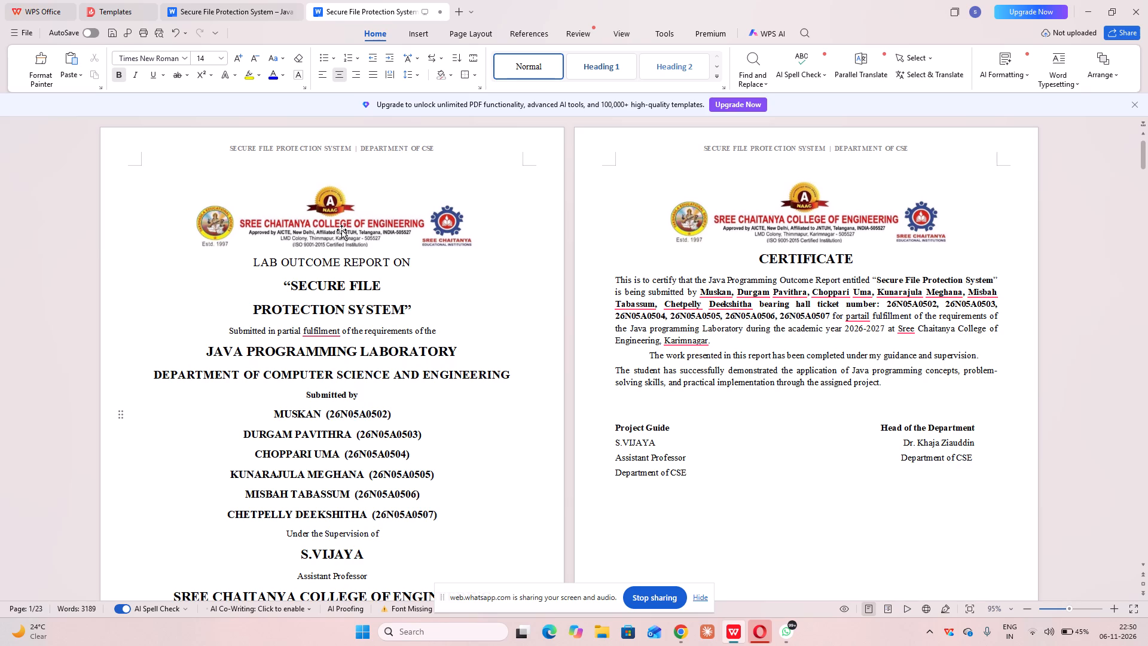
{"action": "scroll", "coordinate": [406, 188], "scroll_direction": "down", "scroll_amount": 1}
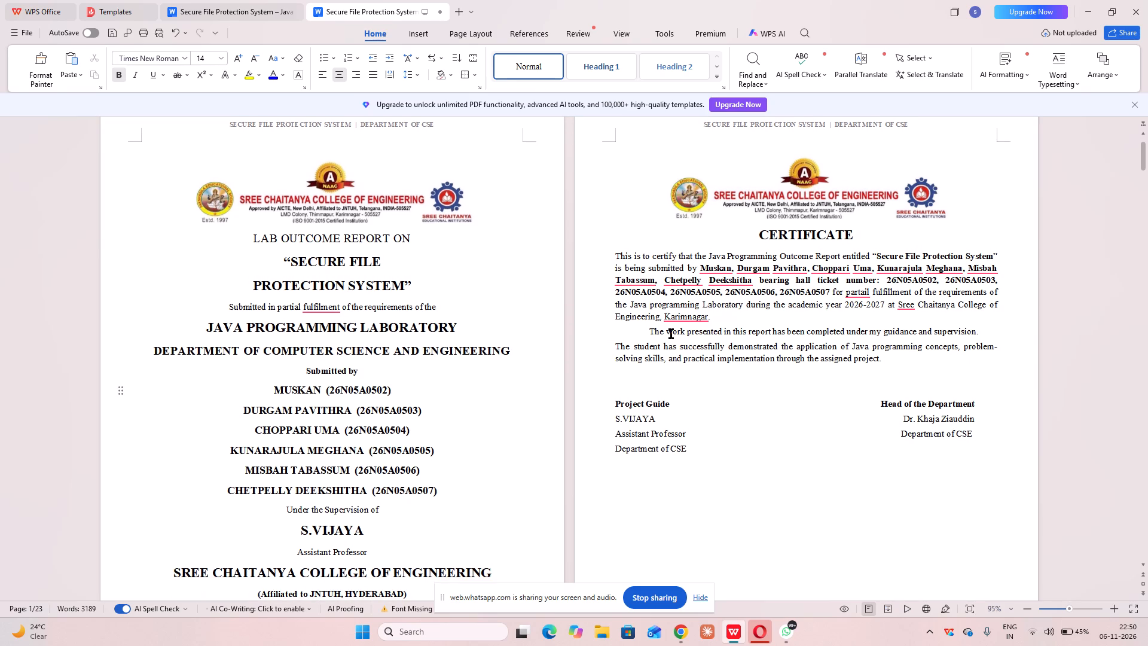
{"action": "scroll", "coordinate": [671, 334], "scroll_direction": "down", "scroll_amount": 1}
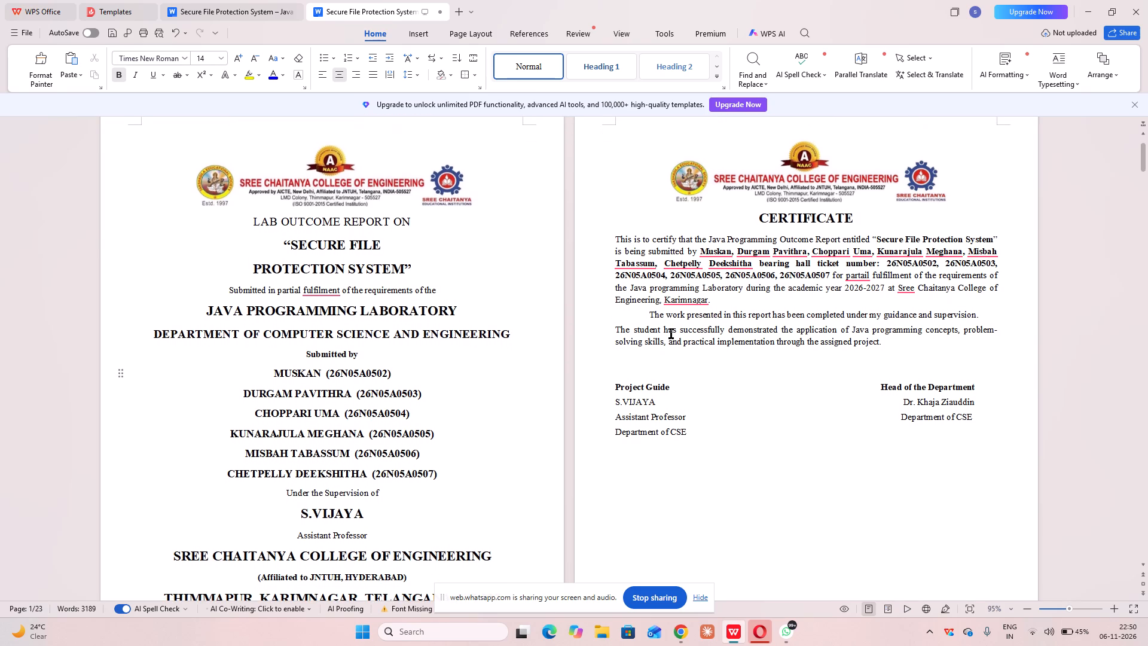
{"action": "left_click", "coordinate": [454, 196]}
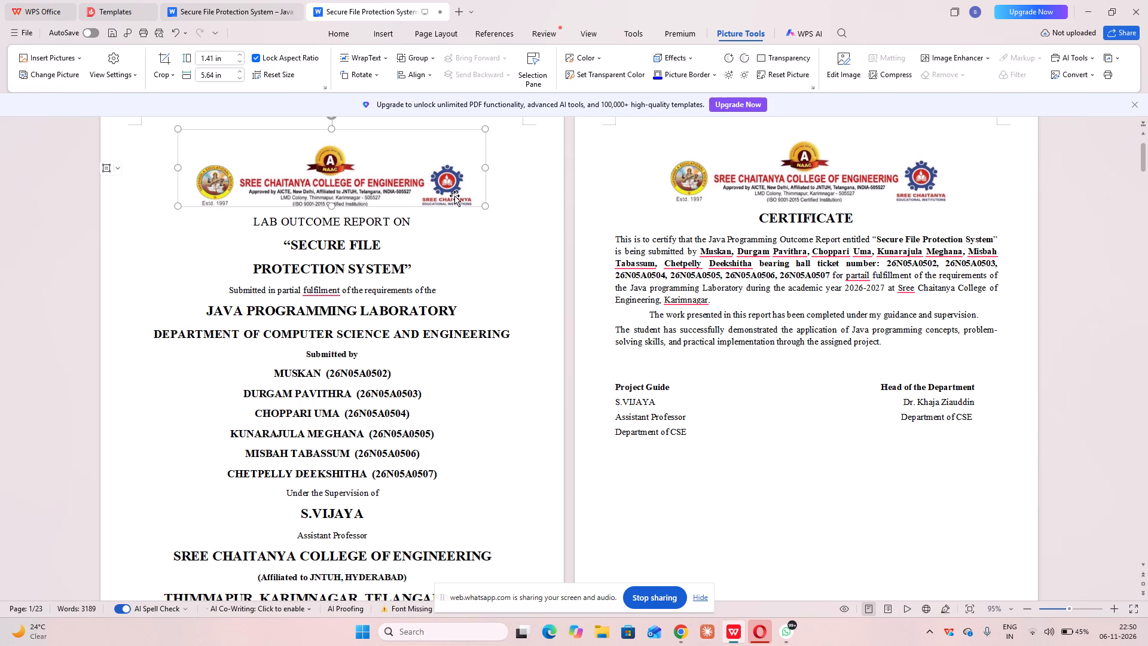
{"action": "left_click", "coordinate": [765, 159]}
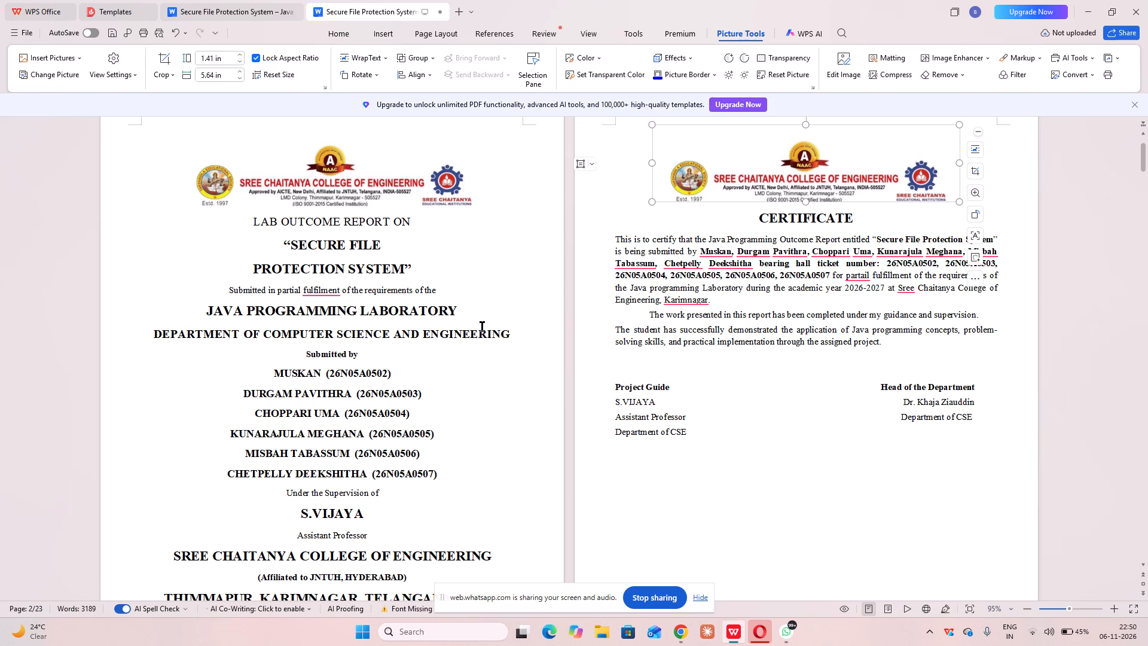
{"action": "left_click", "coordinate": [492, 403]}
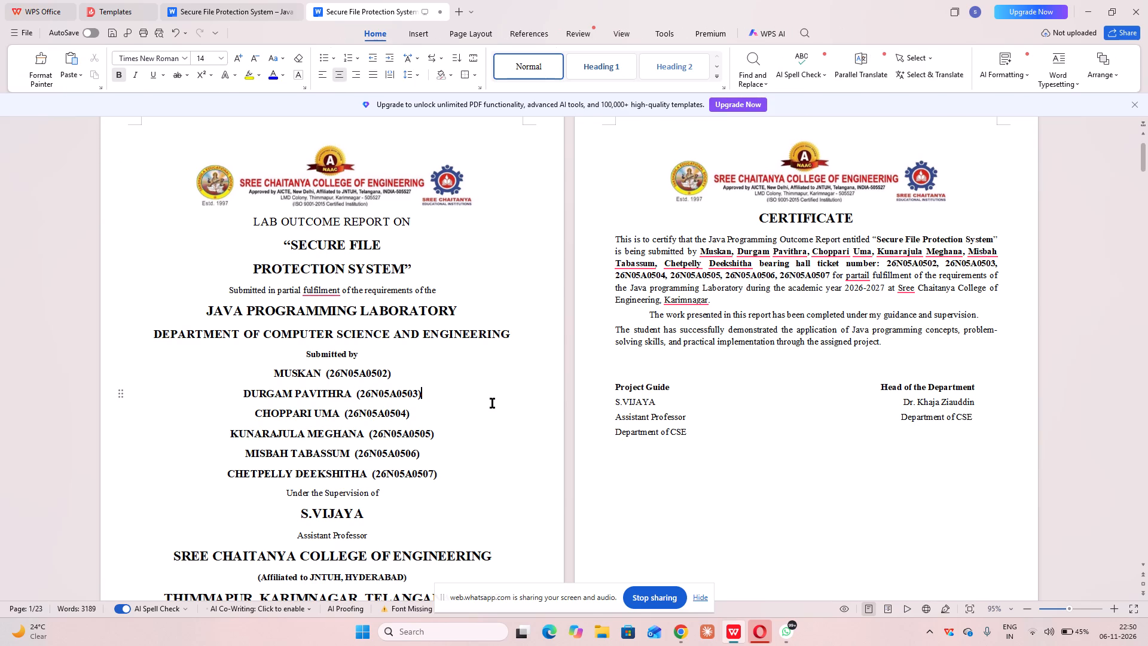
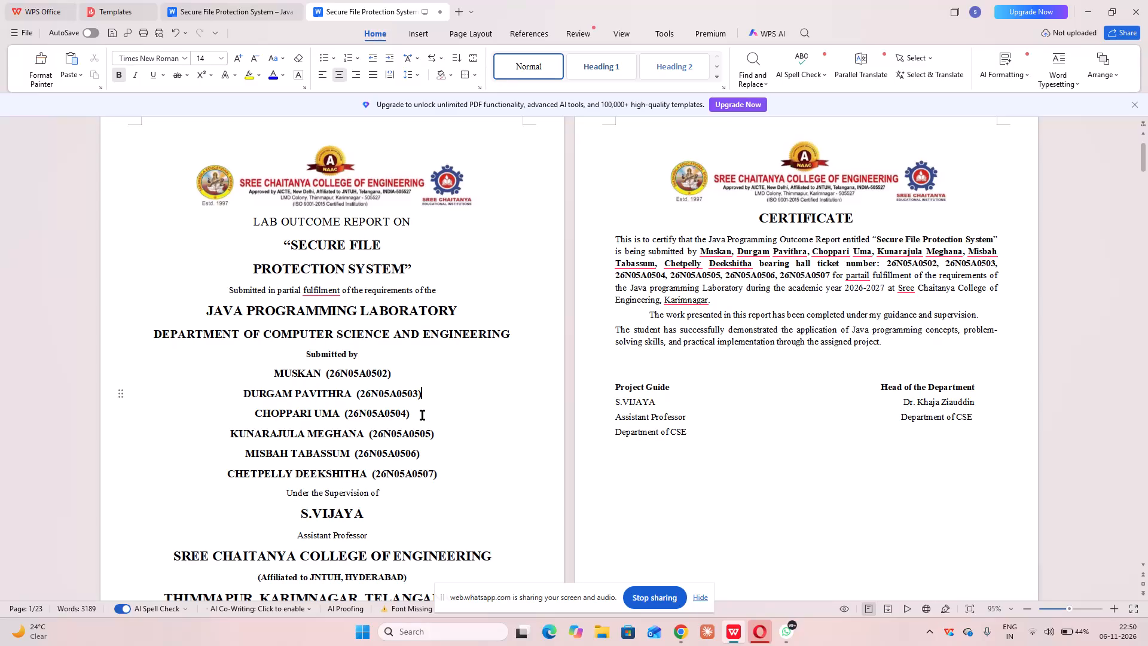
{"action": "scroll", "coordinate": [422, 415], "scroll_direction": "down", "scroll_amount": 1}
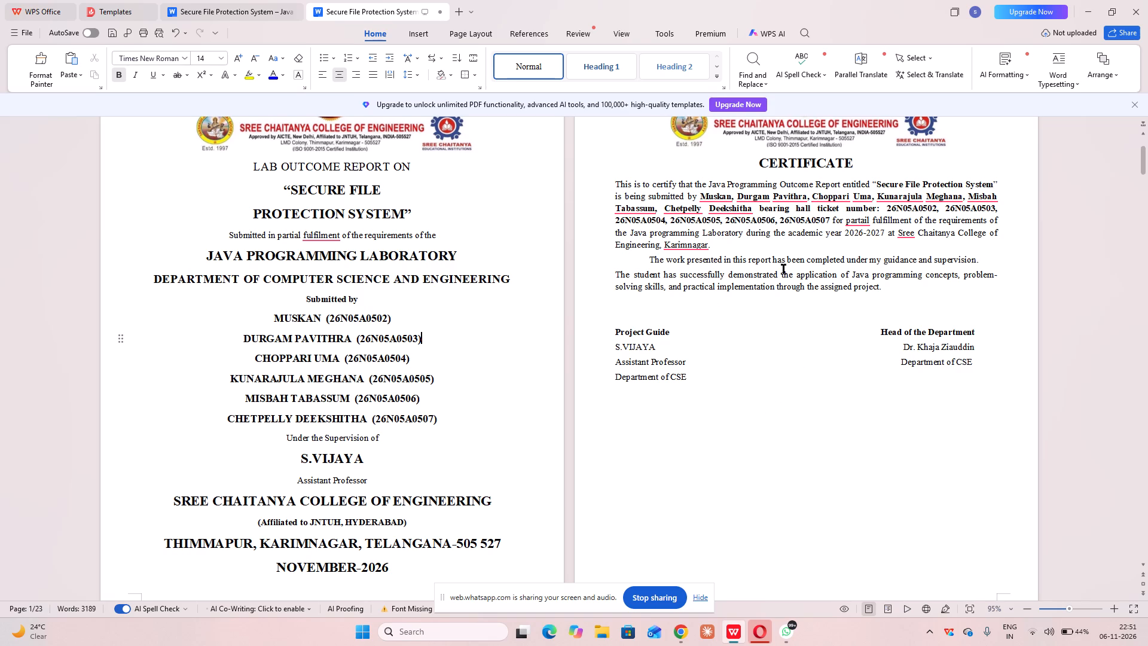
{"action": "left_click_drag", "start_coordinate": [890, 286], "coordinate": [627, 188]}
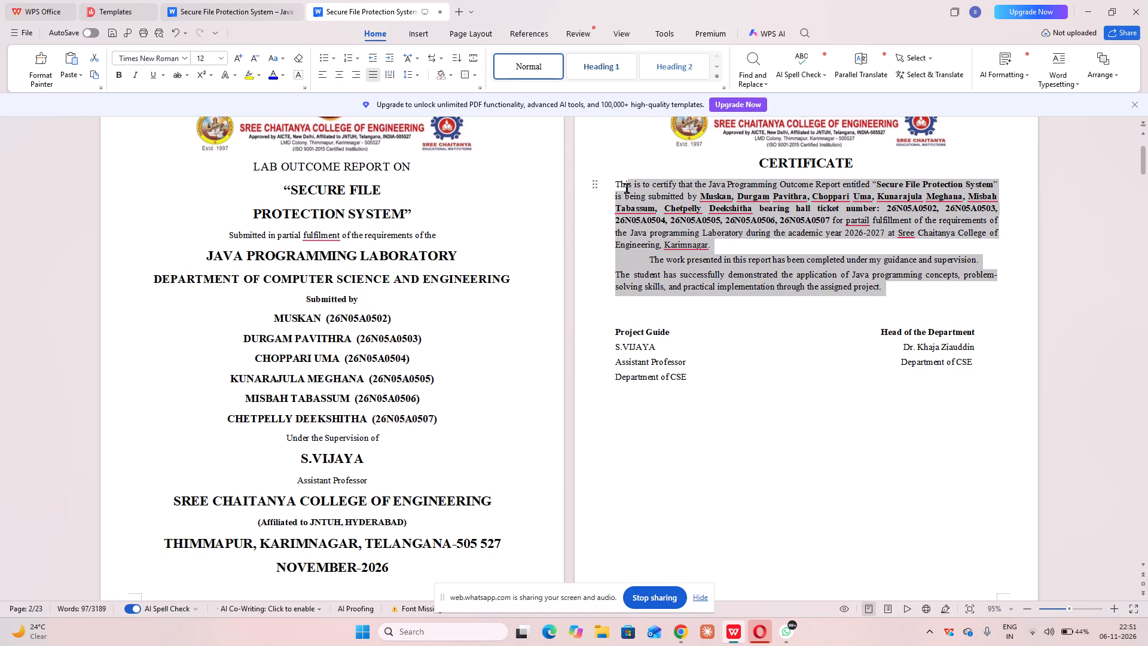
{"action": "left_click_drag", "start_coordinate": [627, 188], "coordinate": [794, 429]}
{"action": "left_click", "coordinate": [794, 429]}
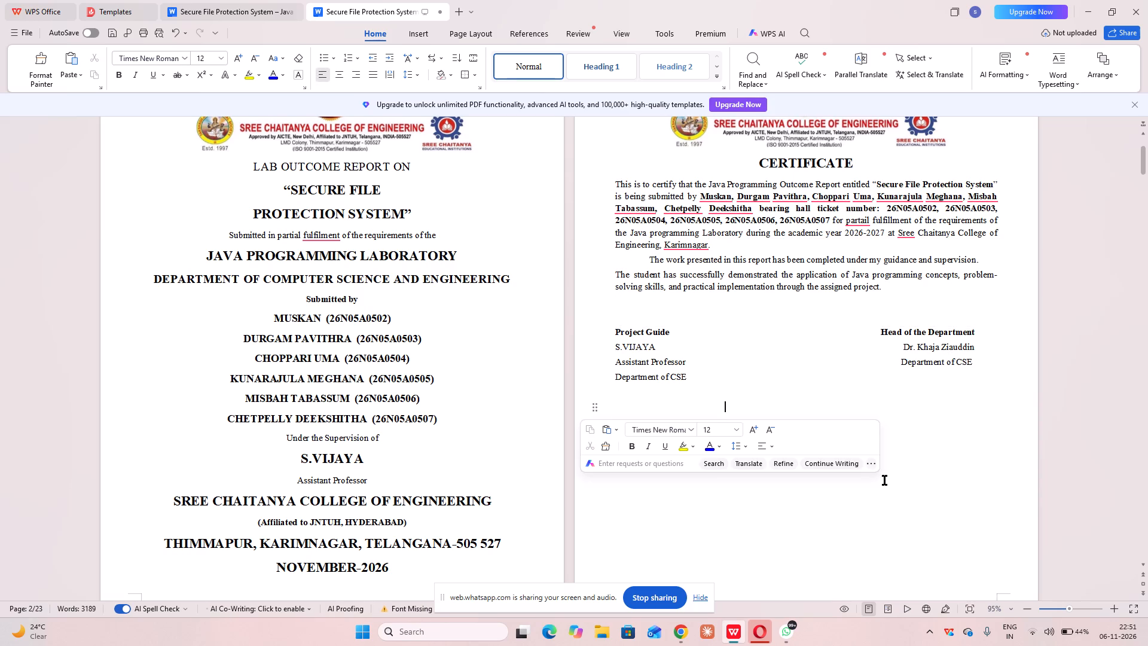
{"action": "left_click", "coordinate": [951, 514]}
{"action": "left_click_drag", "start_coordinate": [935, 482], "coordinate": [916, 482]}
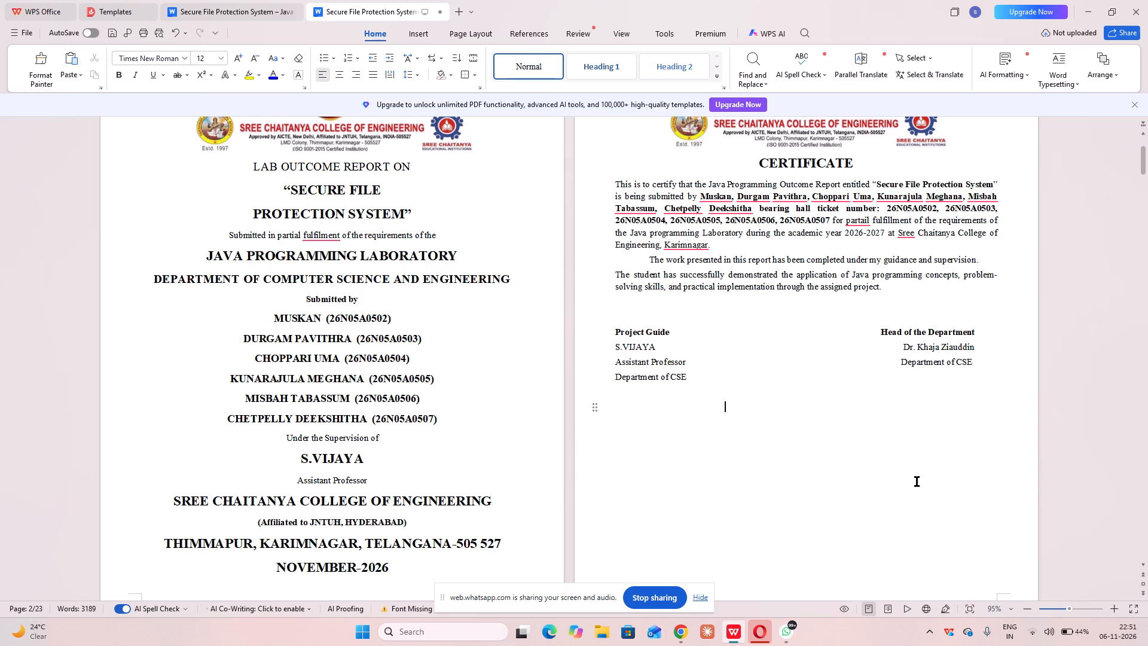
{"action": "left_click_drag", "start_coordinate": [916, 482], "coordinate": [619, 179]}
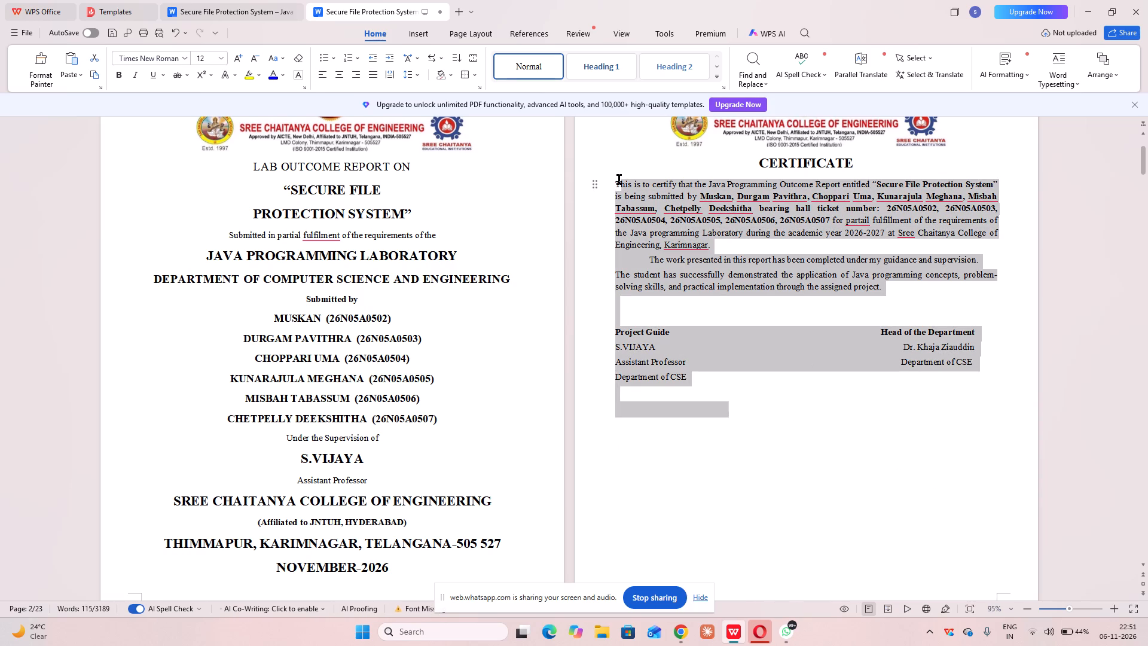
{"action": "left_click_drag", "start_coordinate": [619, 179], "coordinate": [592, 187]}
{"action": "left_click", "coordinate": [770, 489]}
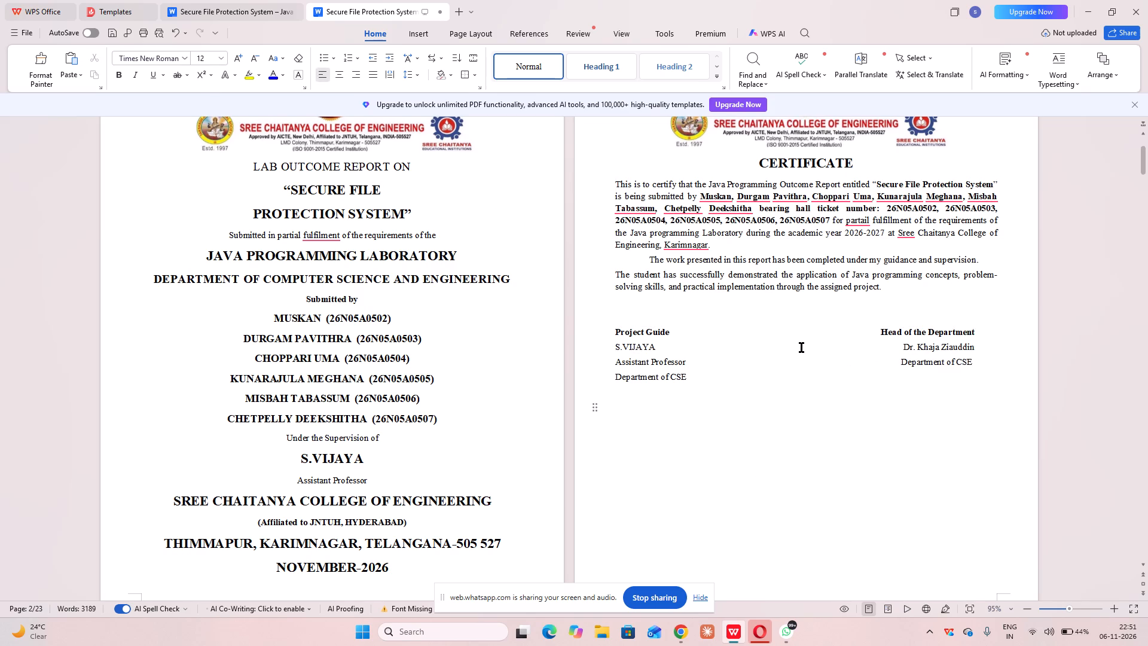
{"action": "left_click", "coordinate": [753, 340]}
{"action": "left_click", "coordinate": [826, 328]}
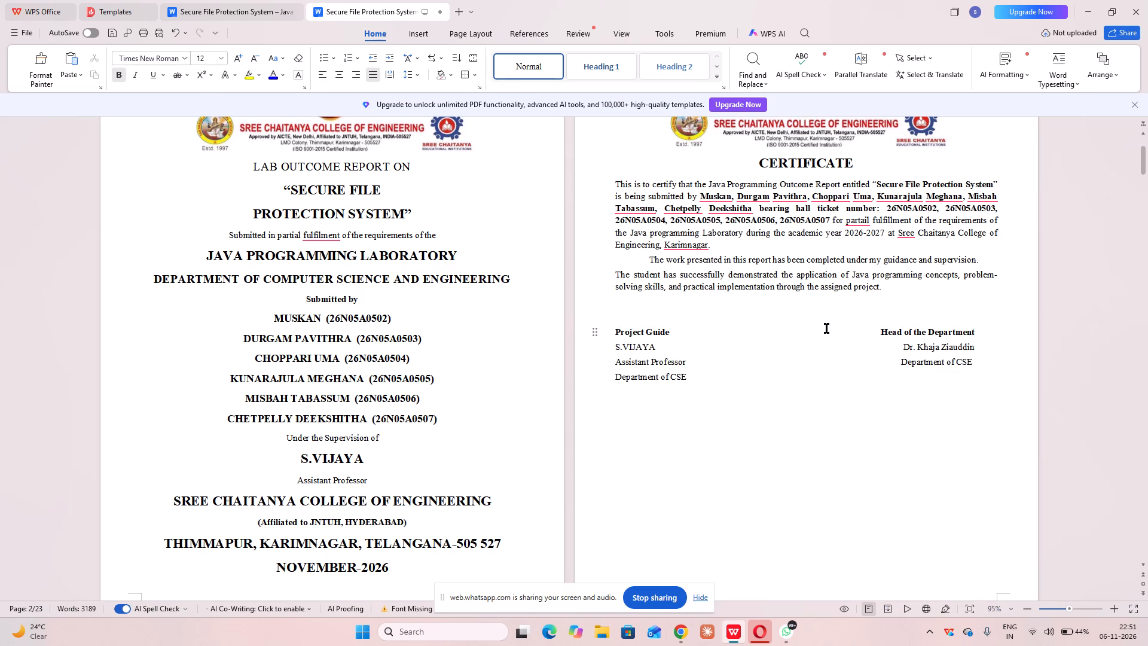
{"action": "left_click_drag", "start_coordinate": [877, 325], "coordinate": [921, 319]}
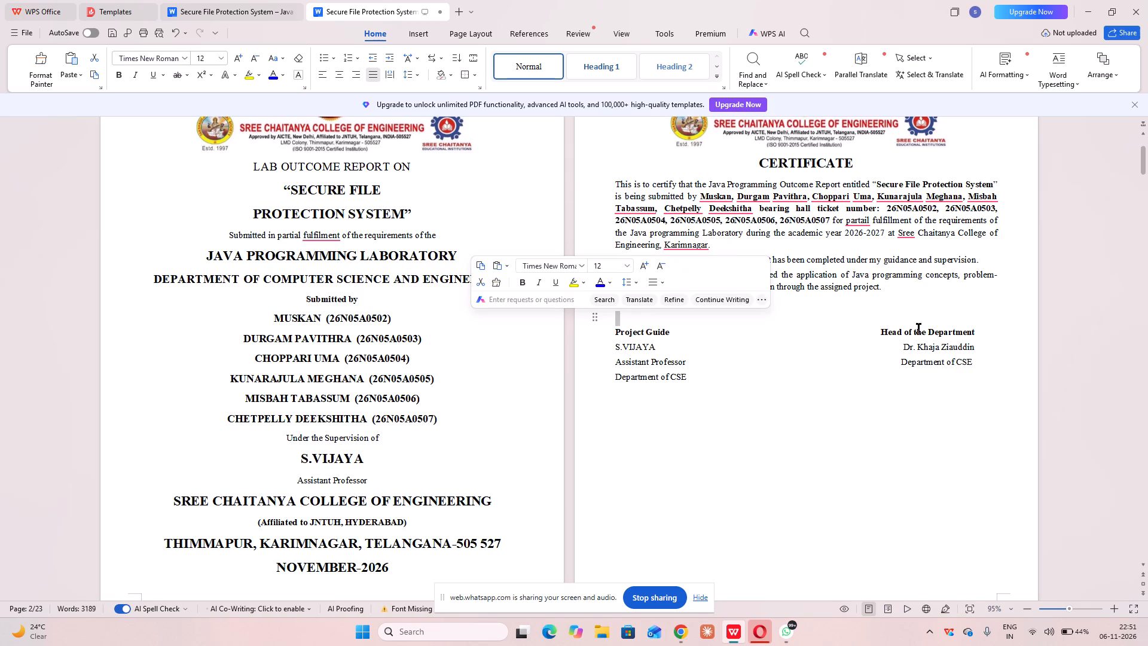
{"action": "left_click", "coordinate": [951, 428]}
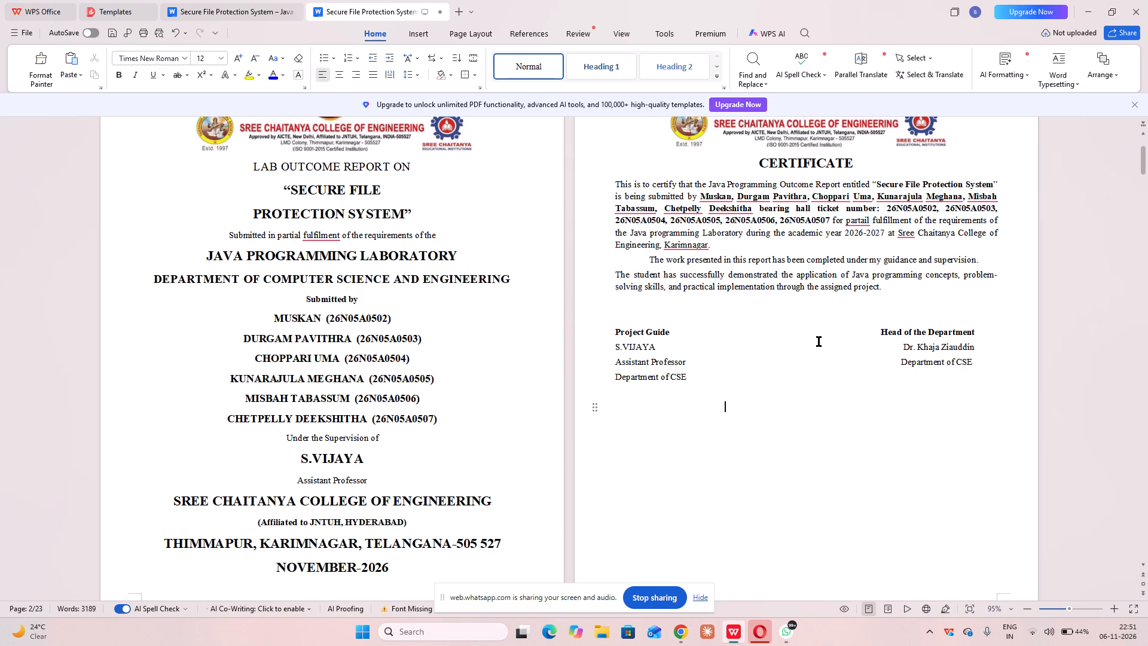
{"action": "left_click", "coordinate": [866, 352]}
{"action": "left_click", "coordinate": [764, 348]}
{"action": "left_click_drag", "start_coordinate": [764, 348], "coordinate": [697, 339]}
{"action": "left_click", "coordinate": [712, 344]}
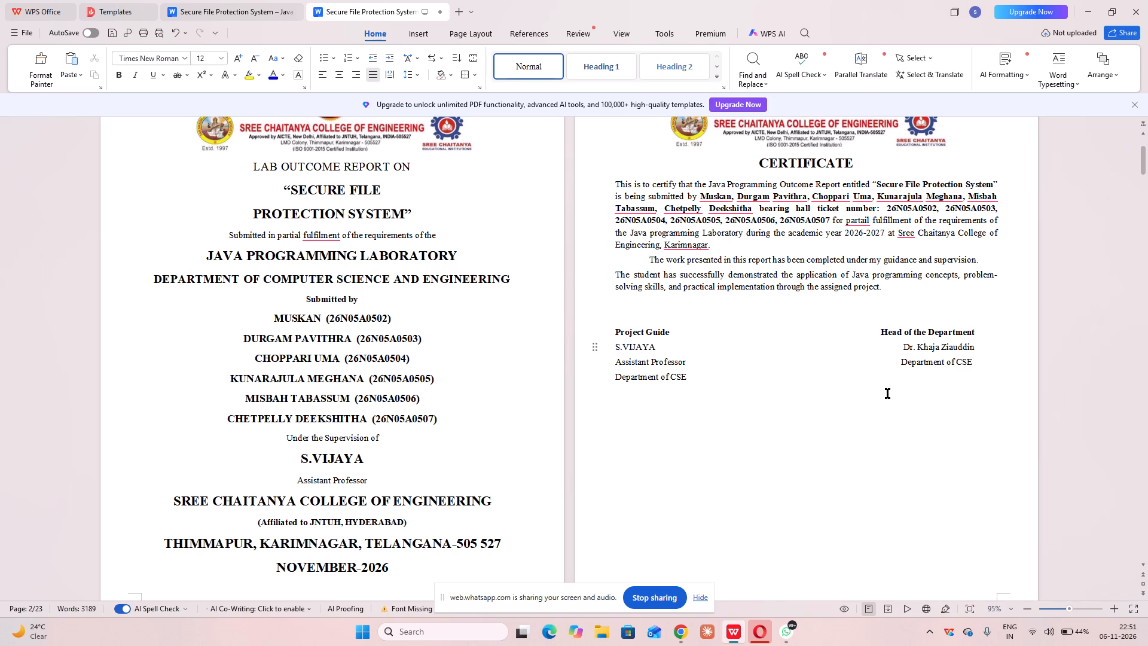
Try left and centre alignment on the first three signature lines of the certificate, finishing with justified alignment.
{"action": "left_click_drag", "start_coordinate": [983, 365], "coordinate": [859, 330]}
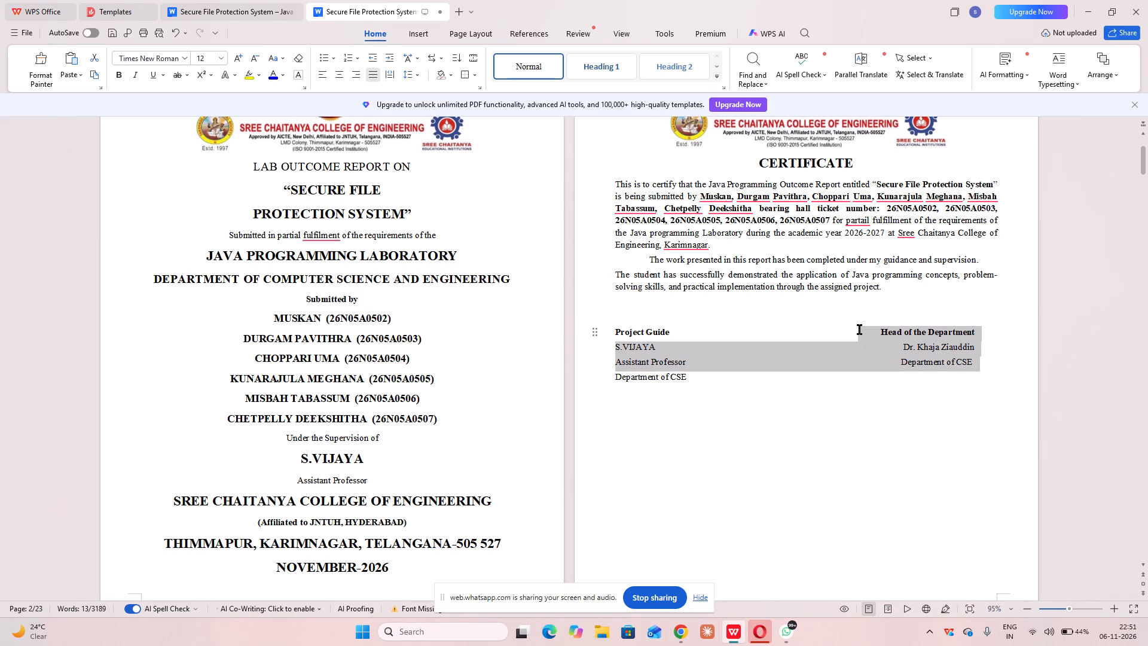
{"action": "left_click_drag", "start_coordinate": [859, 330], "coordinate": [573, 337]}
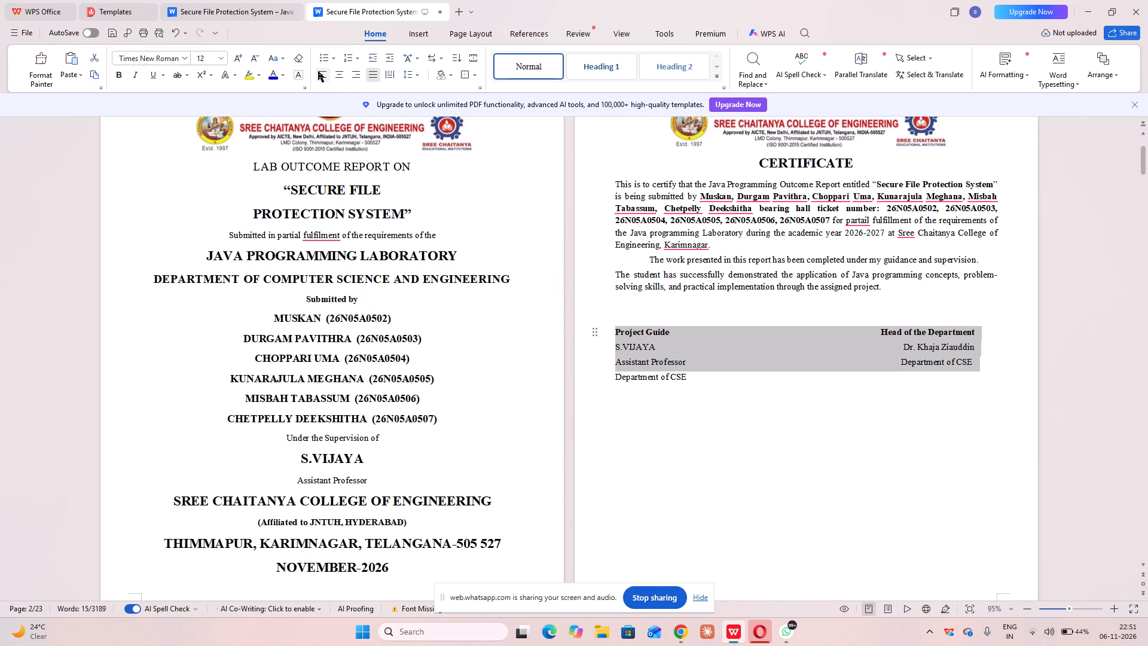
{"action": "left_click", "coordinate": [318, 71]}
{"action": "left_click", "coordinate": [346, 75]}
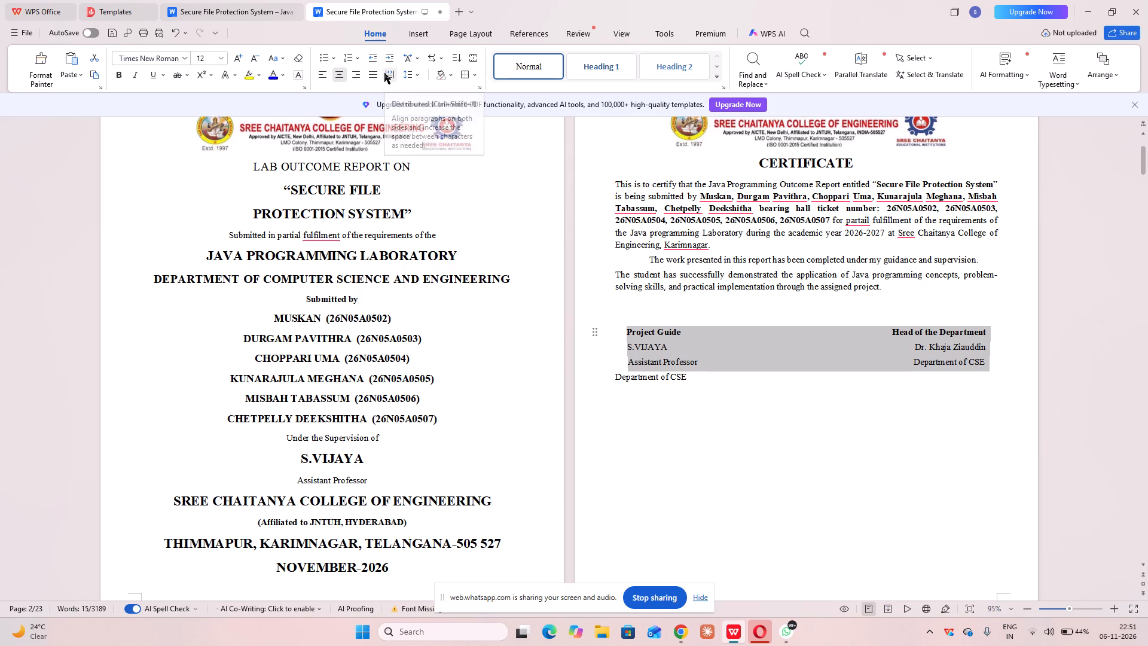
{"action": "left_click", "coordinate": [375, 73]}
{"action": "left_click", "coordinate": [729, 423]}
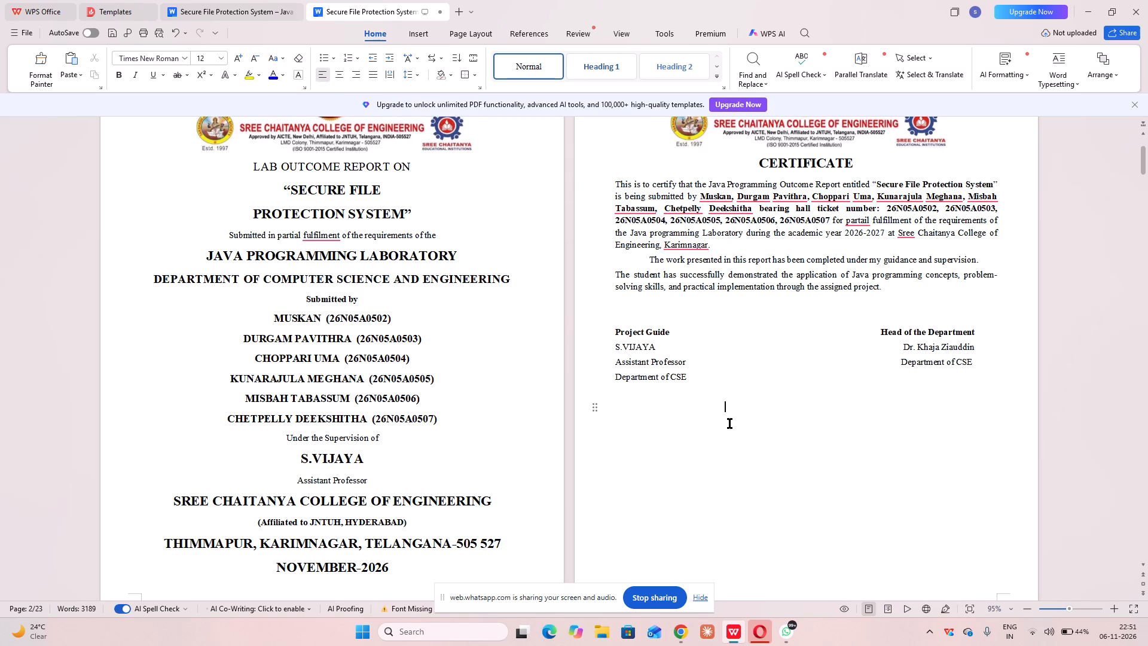
Right-align the certificate's whole signature block, from the blank line above Project Guide through the last Department of CSE line.
{"action": "left_click_drag", "start_coordinate": [719, 394], "coordinate": [703, 388]}
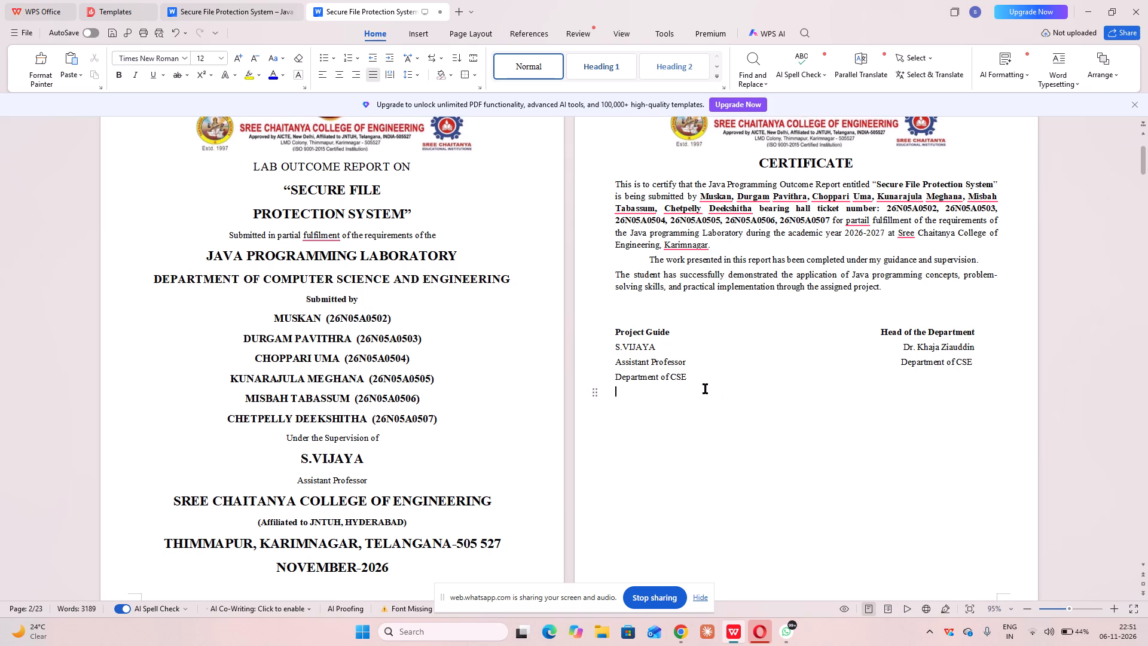
{"action": "left_click_drag", "start_coordinate": [703, 388], "coordinate": [592, 316]}
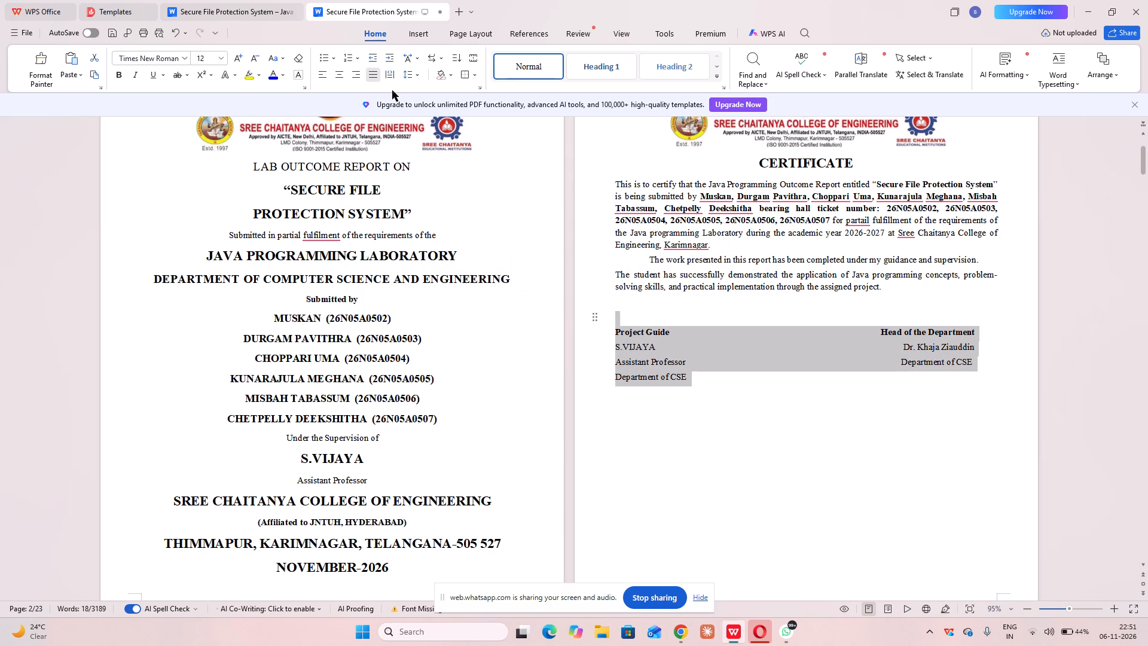
{"action": "left_click", "coordinate": [324, 70]}
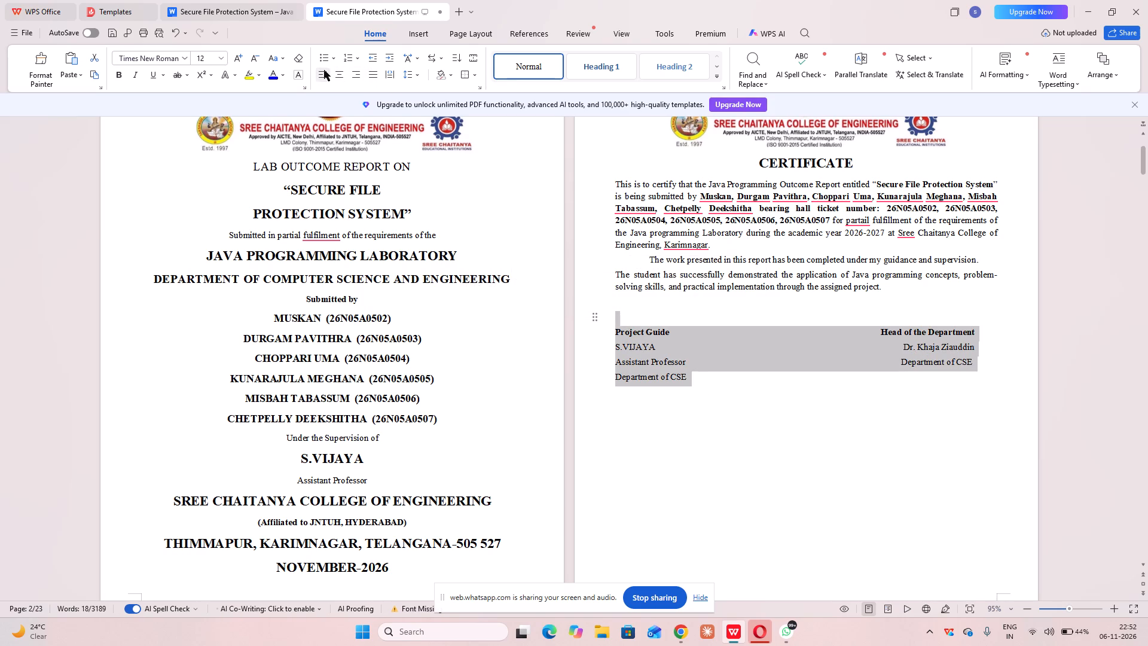
{"action": "left_click", "coordinate": [334, 76]}
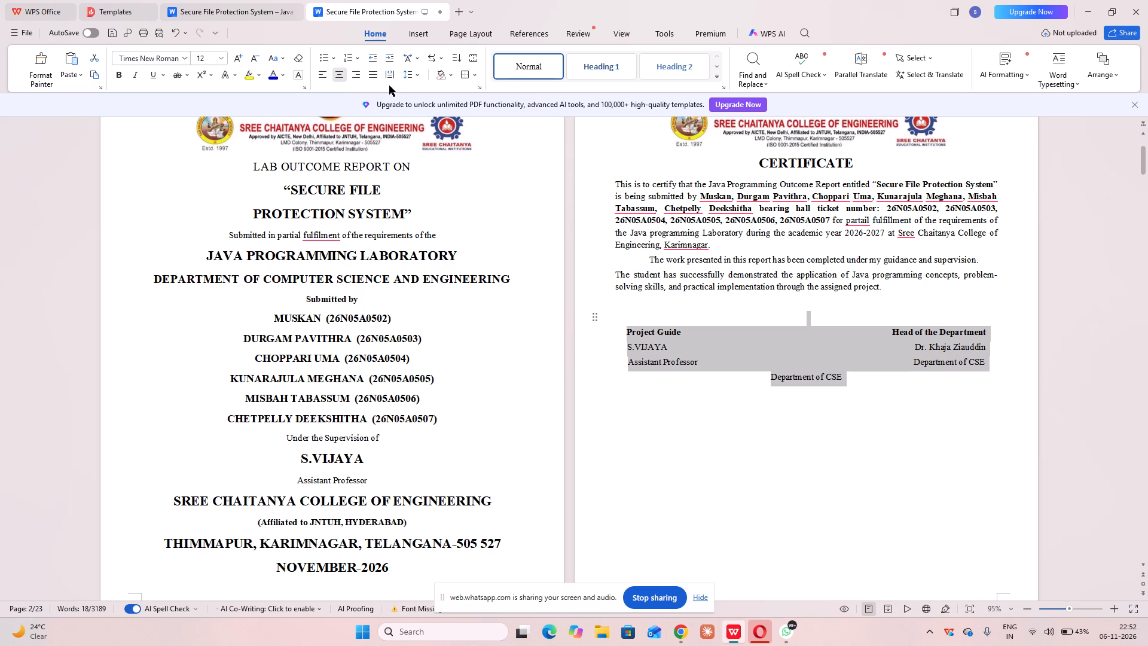
{"action": "left_click", "coordinate": [352, 71]}
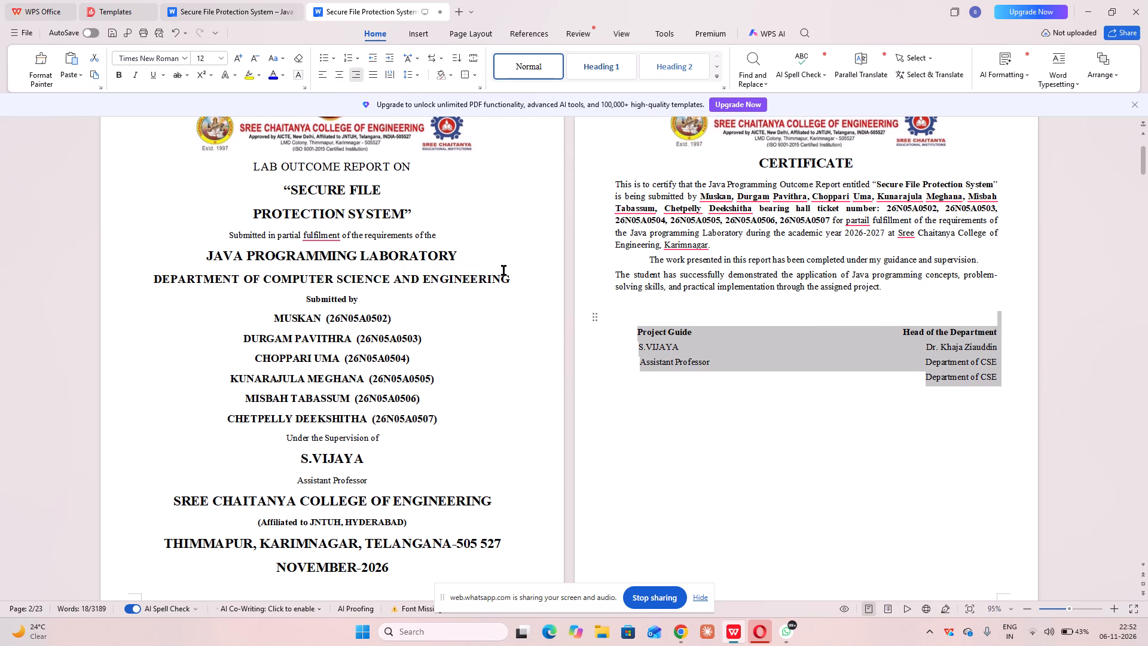
{"action": "left_click", "coordinate": [778, 496]}
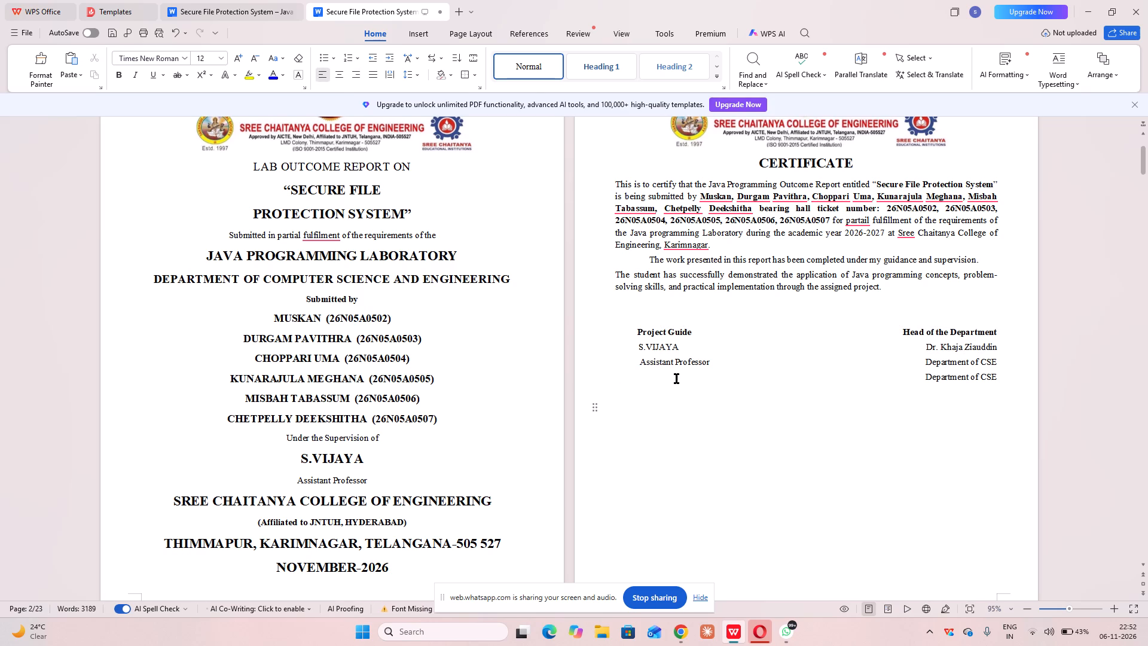
Examine the college banner above the CERTIFICATE heading, checking its size and its position relative to the text.
{"action": "scroll", "coordinate": [697, 413], "scroll_direction": "down", "scroll_amount": 1}
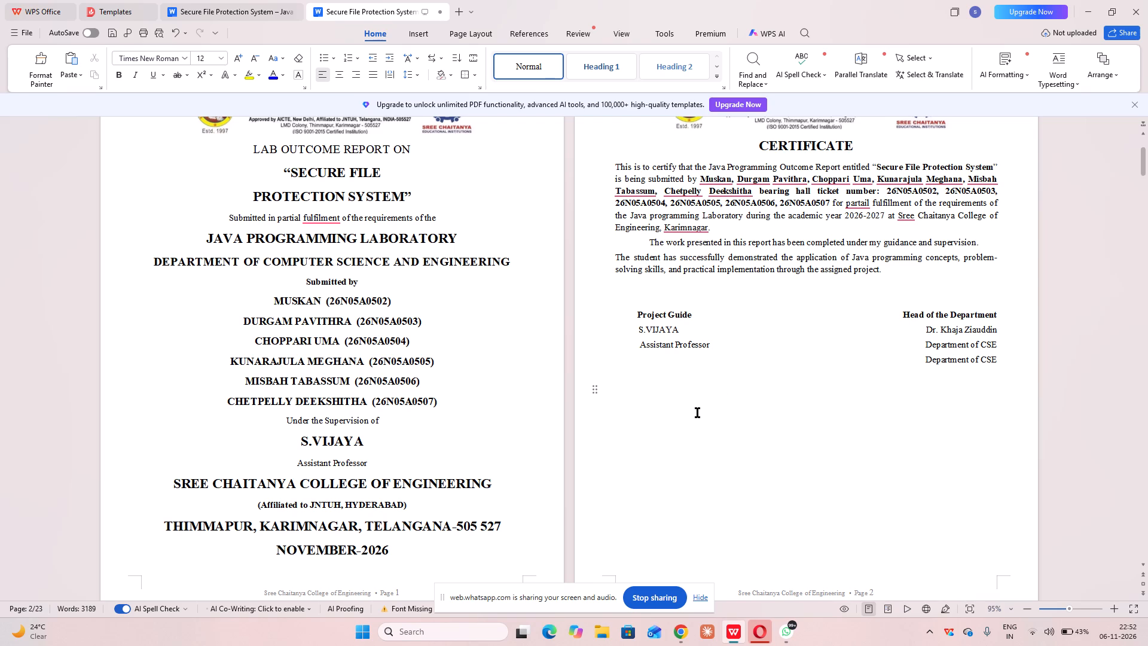
{"action": "scroll", "coordinate": [697, 413], "scroll_direction": "up", "scroll_amount": 2}
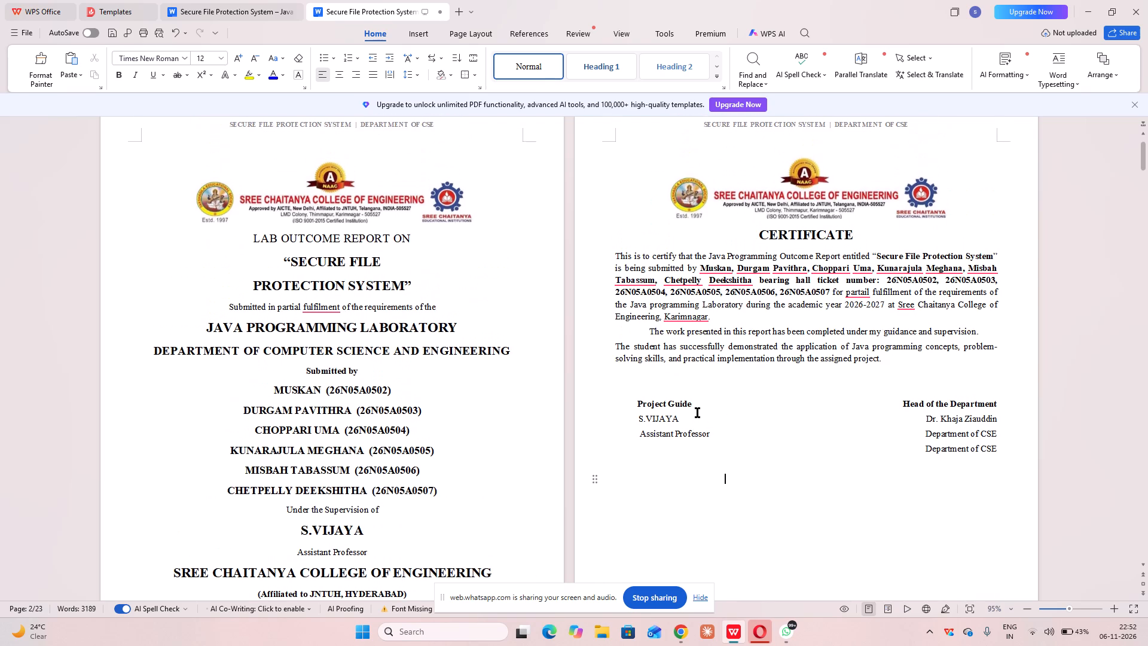
{"action": "left_click", "coordinate": [773, 232]}
{"action": "left_click", "coordinate": [786, 197]}
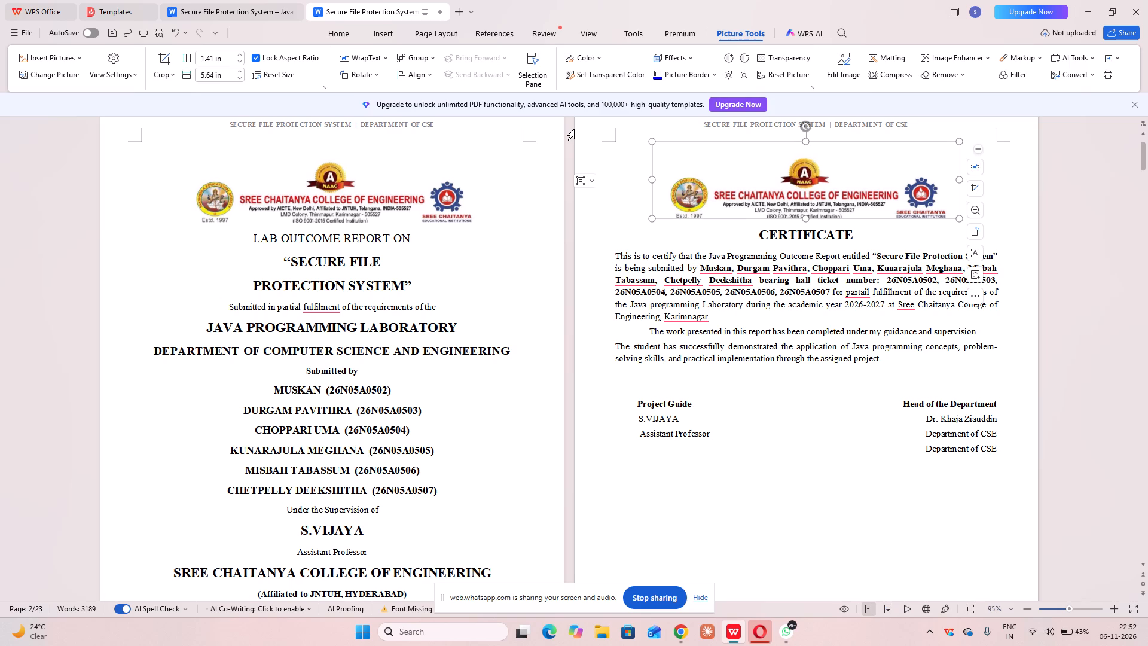
{"action": "left_click", "coordinate": [706, 231]}
{"action": "left_click", "coordinate": [754, 216]}
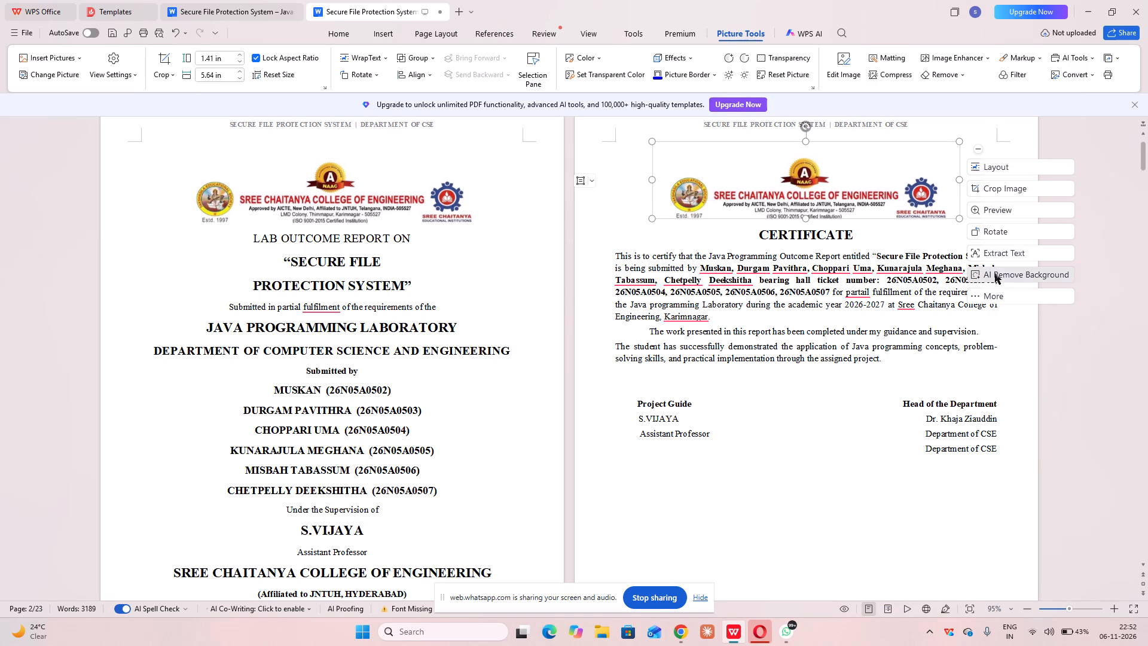
{"action": "left_click_drag", "start_coordinate": [797, 126], "coordinate": [820, 180]}
{"action": "left_click", "coordinate": [820, 180]}
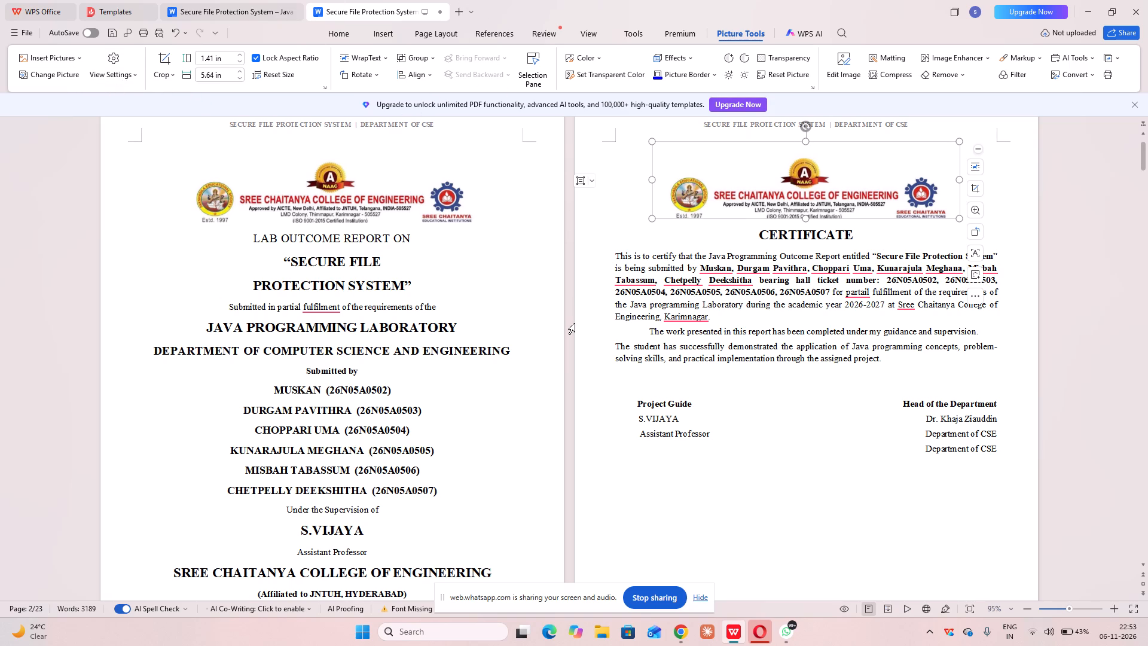
Open the cover page's college banner in the image preview and close the preview again.
{"action": "left_click", "coordinate": [460, 172]}
{"action": "left_click", "coordinate": [514, 217]}
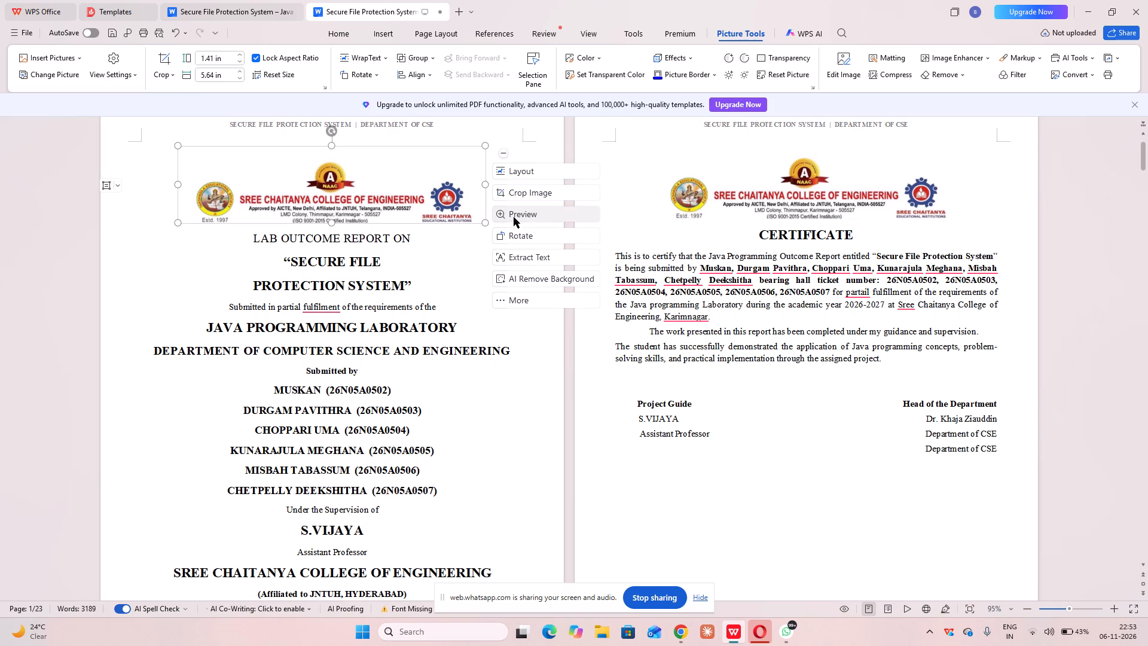
{"action": "left_click", "coordinate": [428, 263]}
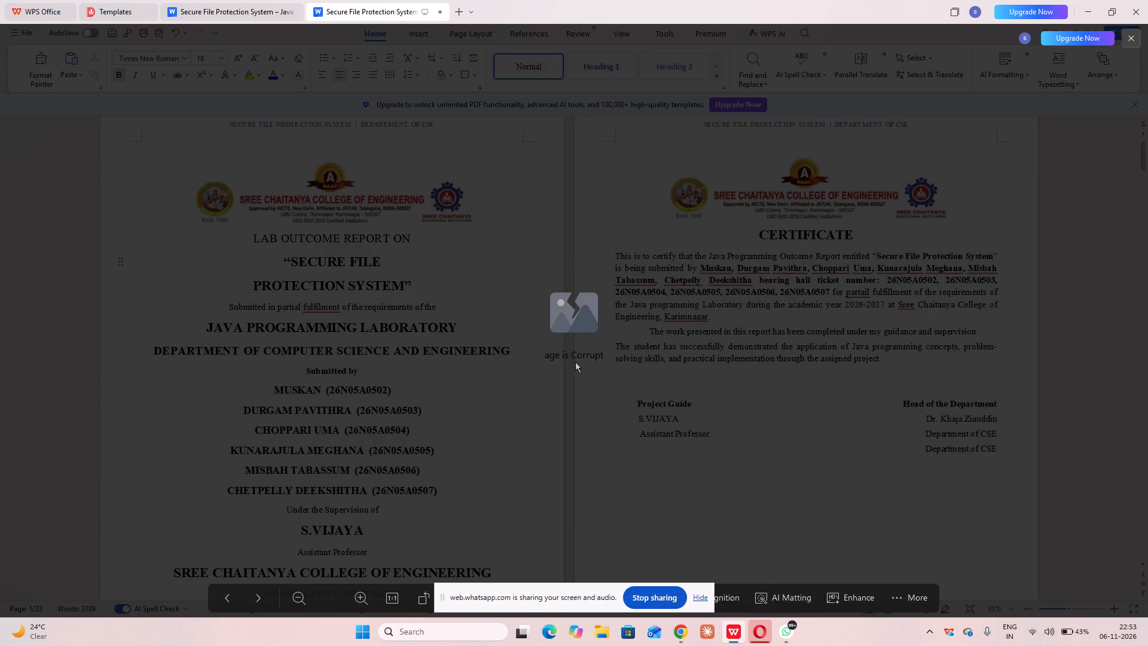
{"action": "key", "text": "Escape"}
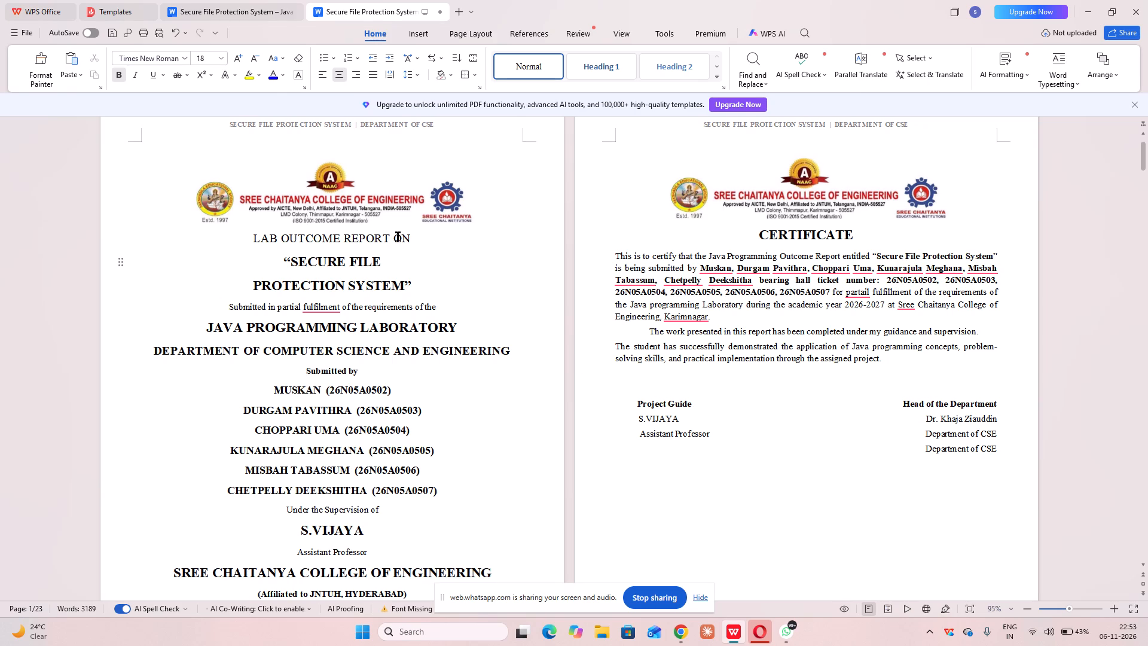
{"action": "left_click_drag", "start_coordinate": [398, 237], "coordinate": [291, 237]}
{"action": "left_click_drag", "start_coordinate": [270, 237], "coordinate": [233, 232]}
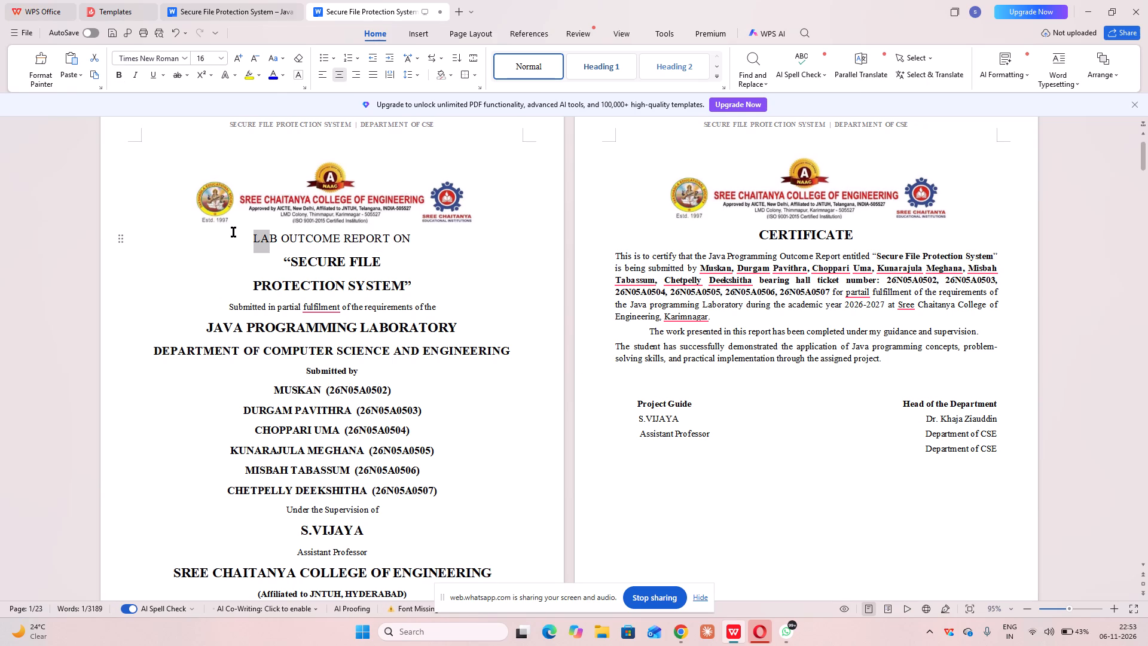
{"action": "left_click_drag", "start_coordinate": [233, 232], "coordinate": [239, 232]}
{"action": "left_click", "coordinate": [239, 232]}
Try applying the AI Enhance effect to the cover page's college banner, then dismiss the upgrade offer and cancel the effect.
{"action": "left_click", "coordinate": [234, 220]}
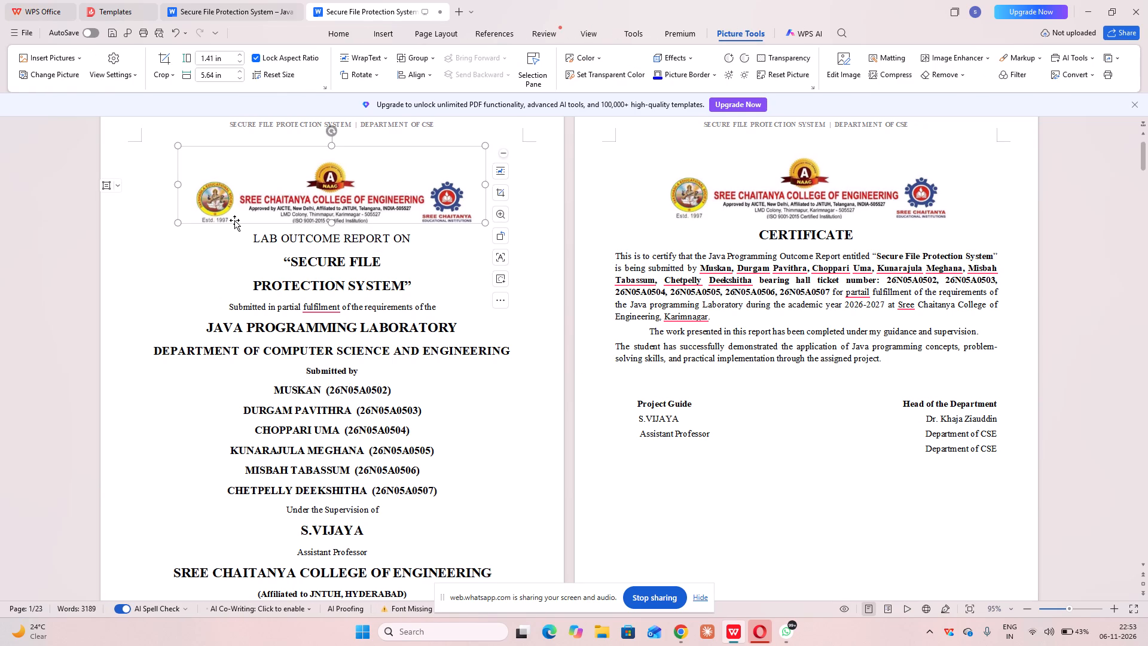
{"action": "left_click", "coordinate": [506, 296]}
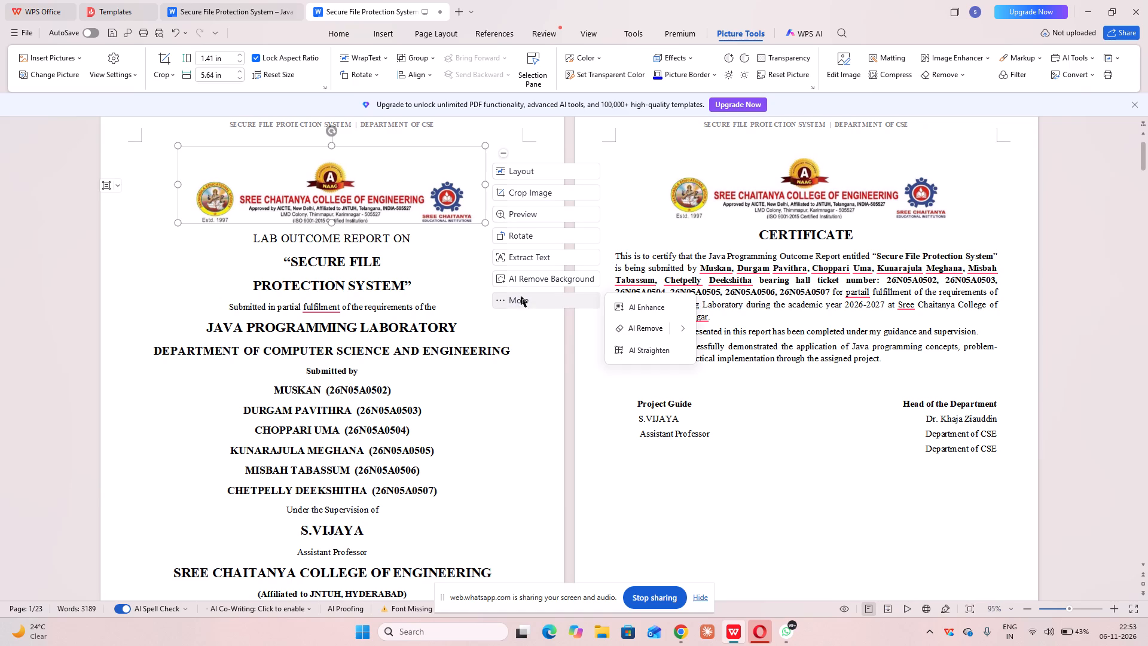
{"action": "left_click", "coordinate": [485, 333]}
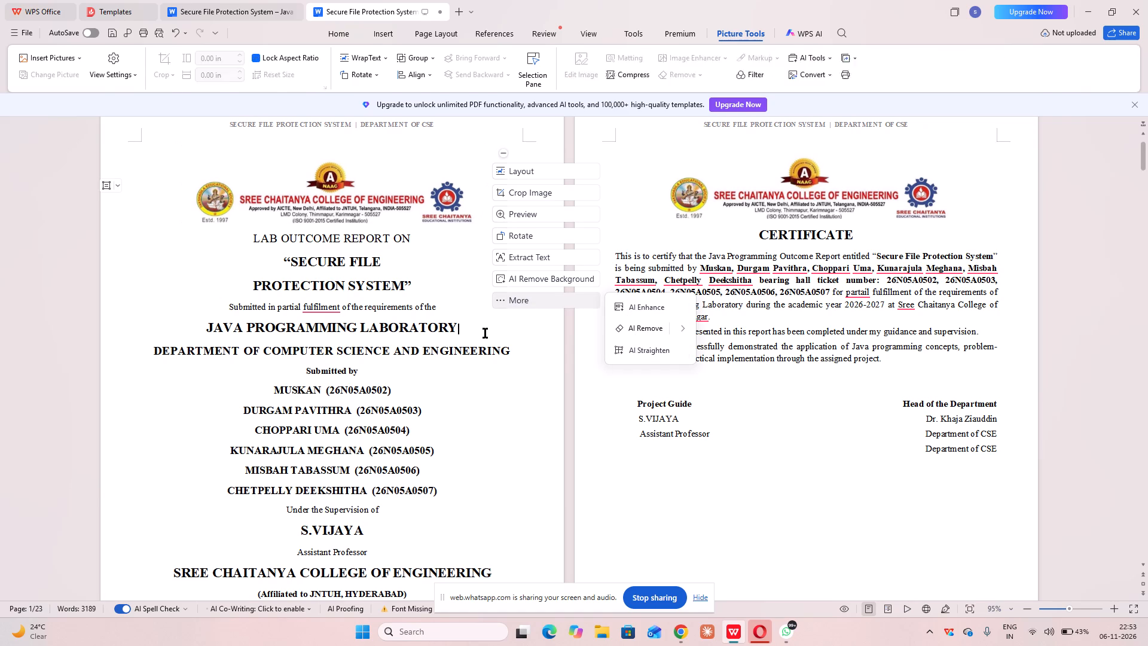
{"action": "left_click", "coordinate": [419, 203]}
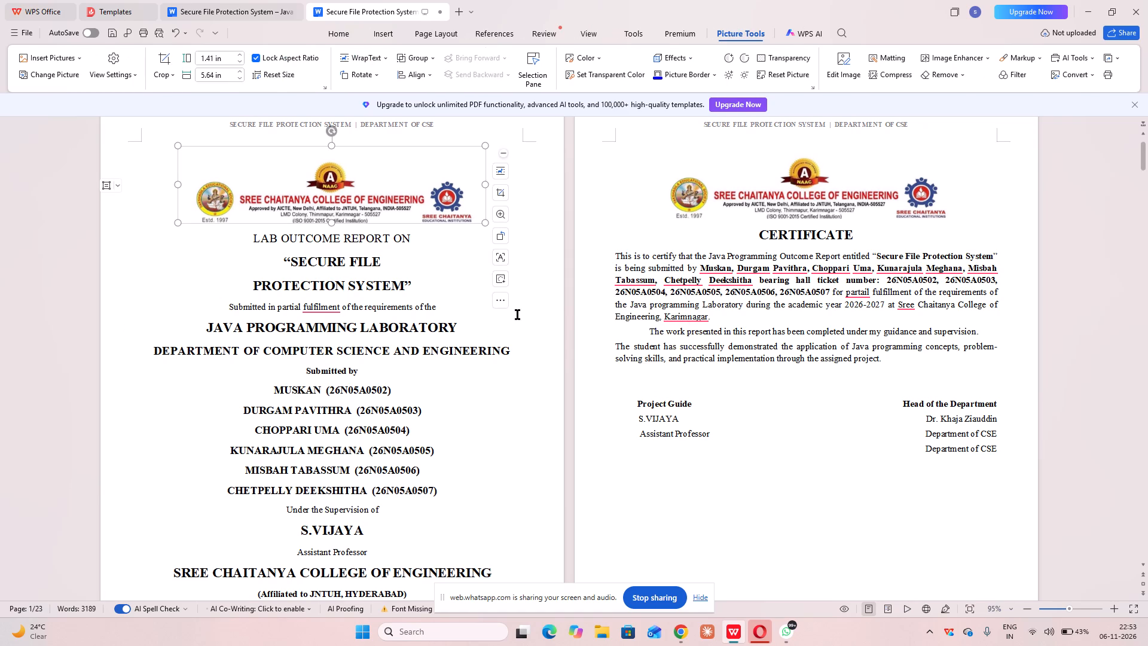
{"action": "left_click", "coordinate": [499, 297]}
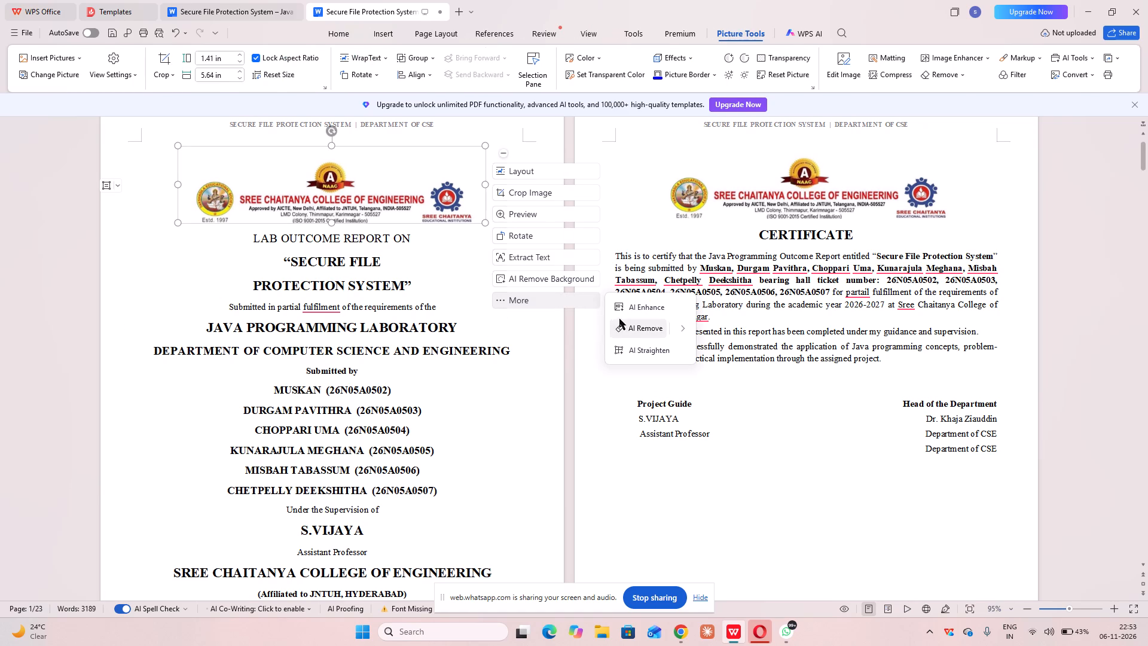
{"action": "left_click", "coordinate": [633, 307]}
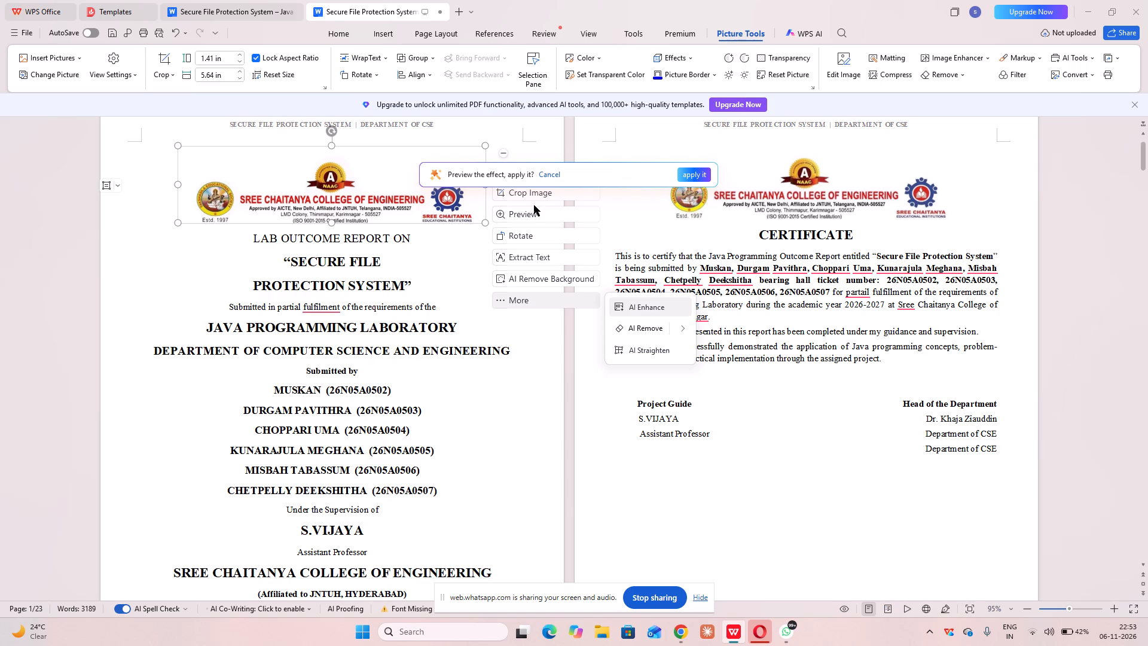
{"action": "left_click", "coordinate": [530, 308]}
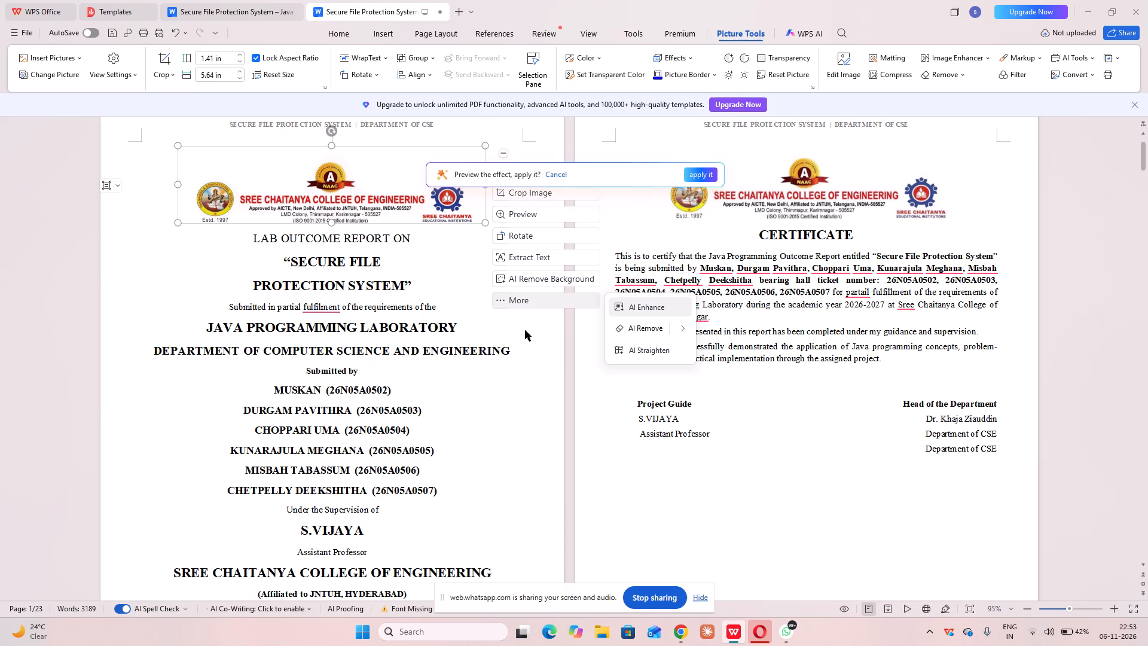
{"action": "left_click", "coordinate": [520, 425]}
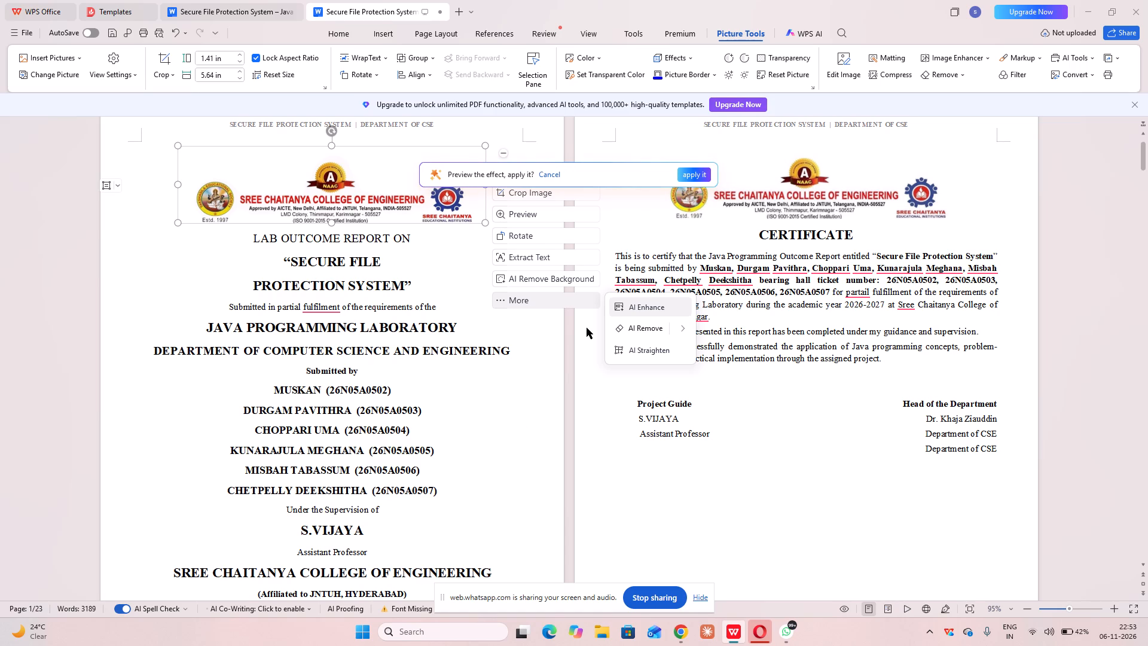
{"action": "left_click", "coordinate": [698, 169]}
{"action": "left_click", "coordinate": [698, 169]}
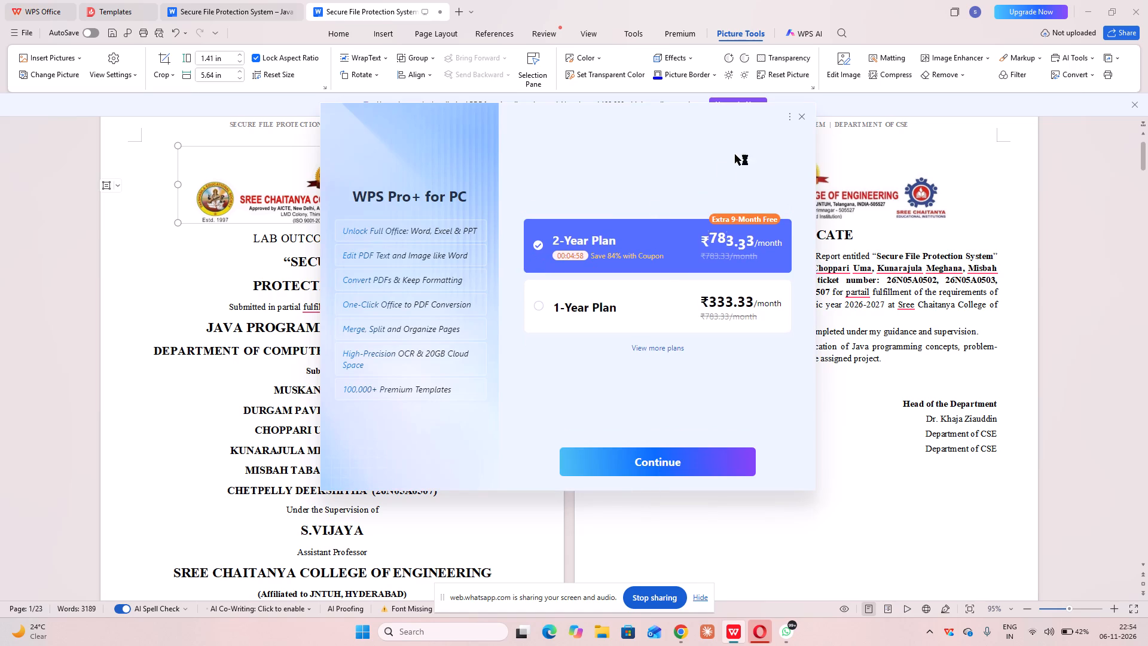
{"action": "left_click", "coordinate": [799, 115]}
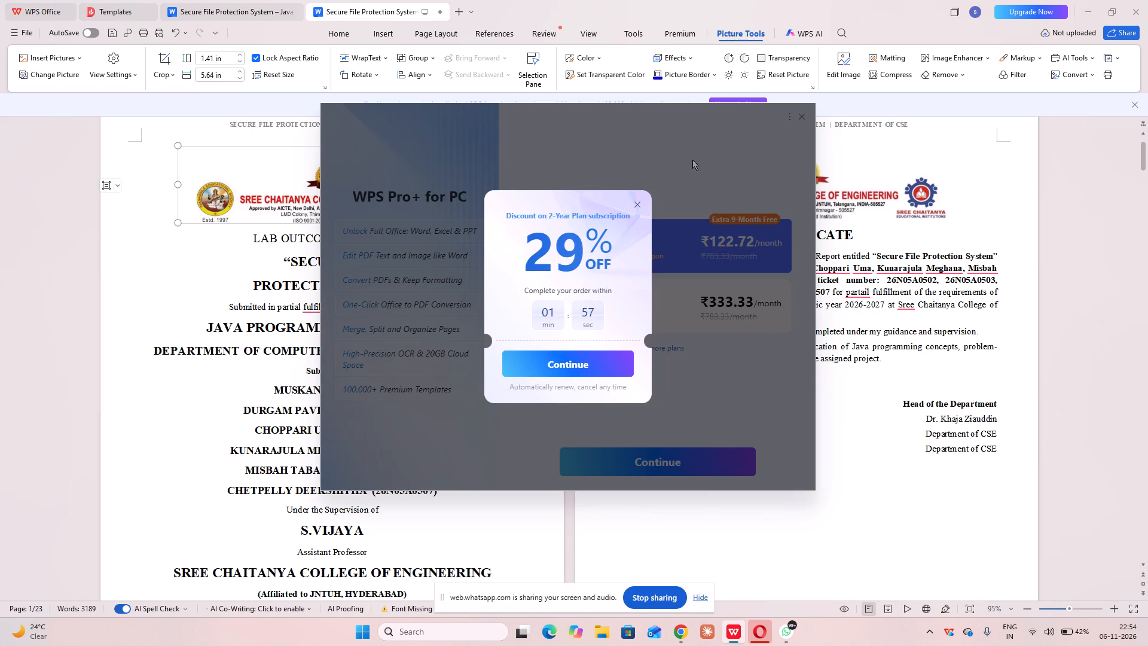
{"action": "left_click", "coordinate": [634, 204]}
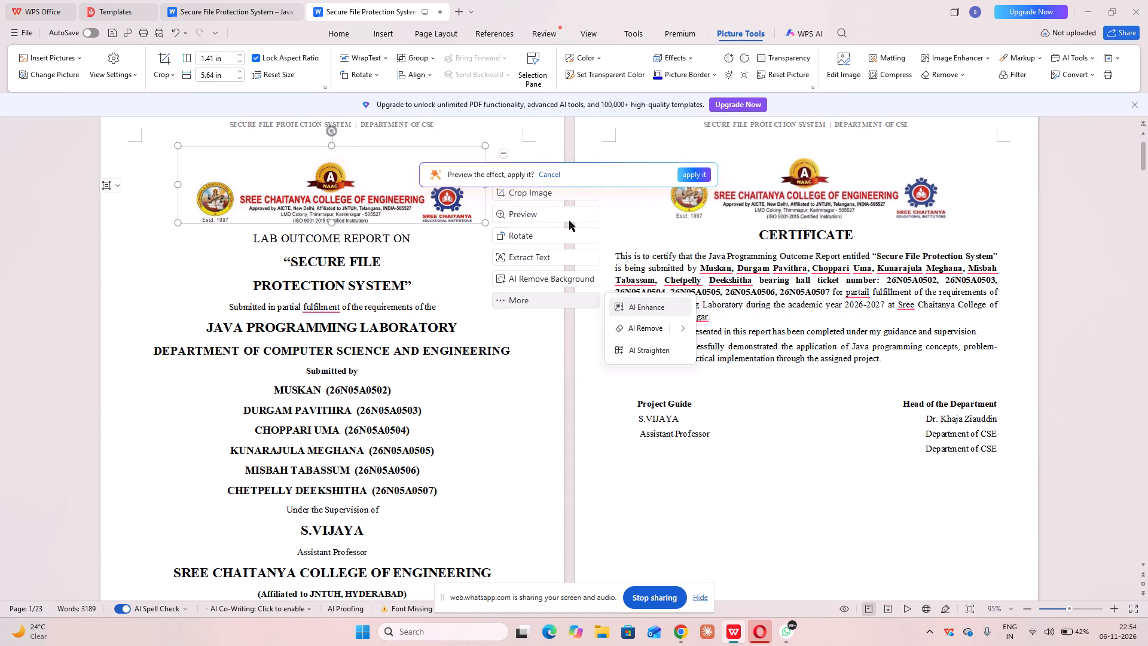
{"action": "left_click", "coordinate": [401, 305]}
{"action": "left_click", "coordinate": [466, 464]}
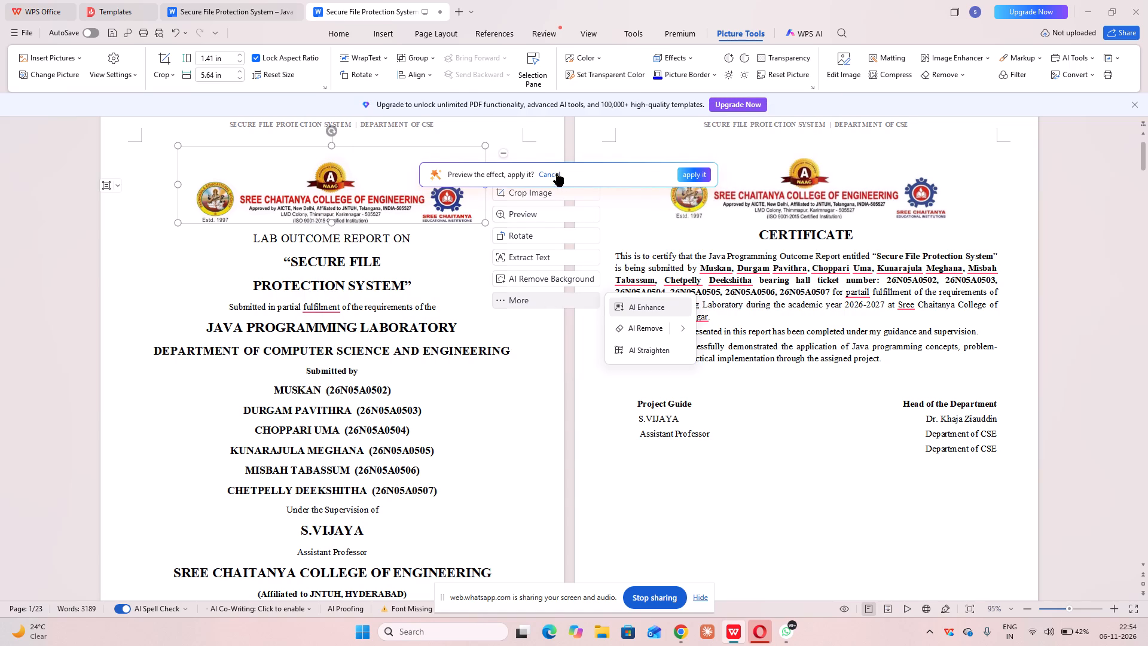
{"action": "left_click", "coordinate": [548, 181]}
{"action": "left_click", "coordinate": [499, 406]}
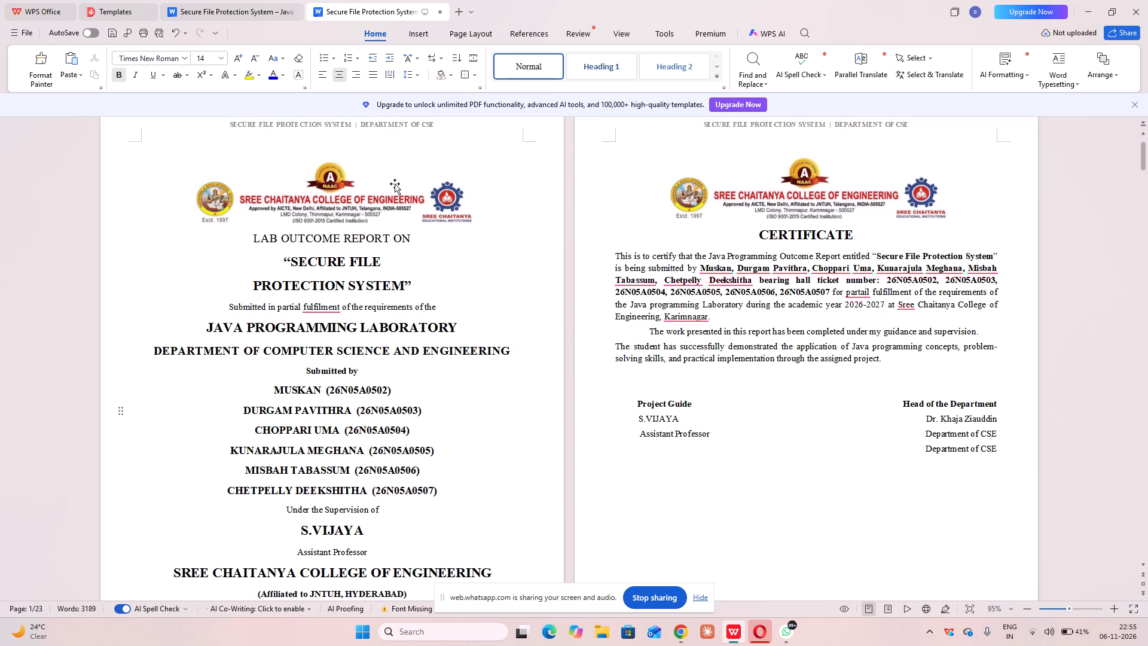
Enlarge the cover page's college banner proportionally to about 1.51 in high by 6.01 in wide.
{"action": "left_click", "coordinate": [325, 173]}
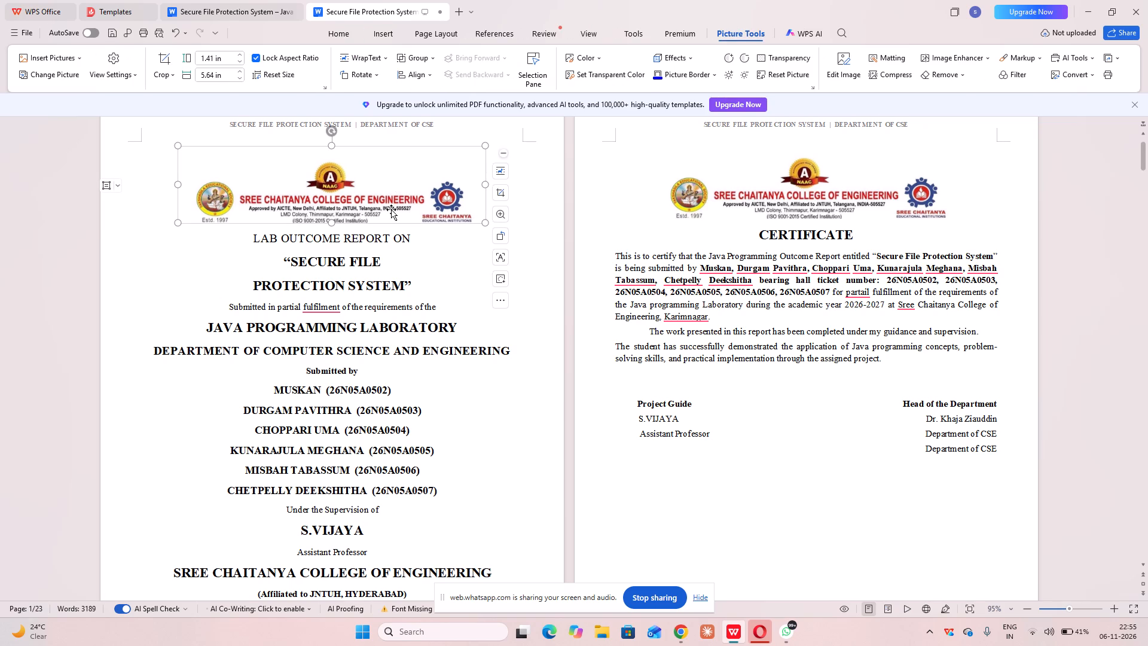
{"action": "left_click_drag", "start_coordinate": [483, 223], "coordinate": [503, 226]}
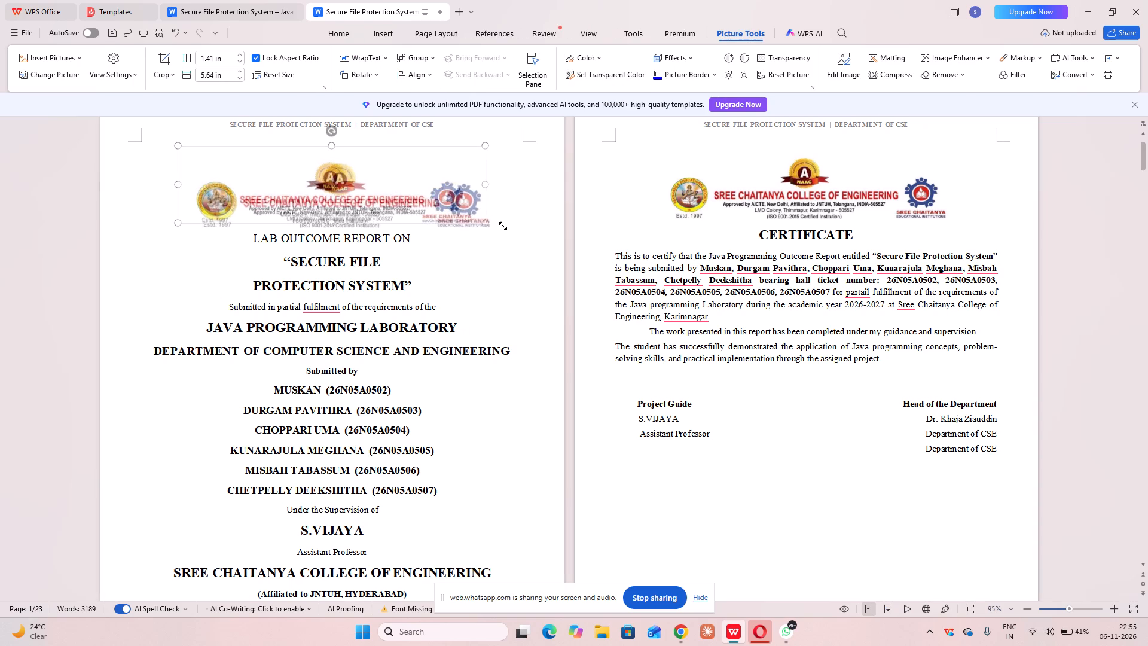
{"action": "left_click_drag", "start_coordinate": [503, 226], "coordinate": [503, 226]}
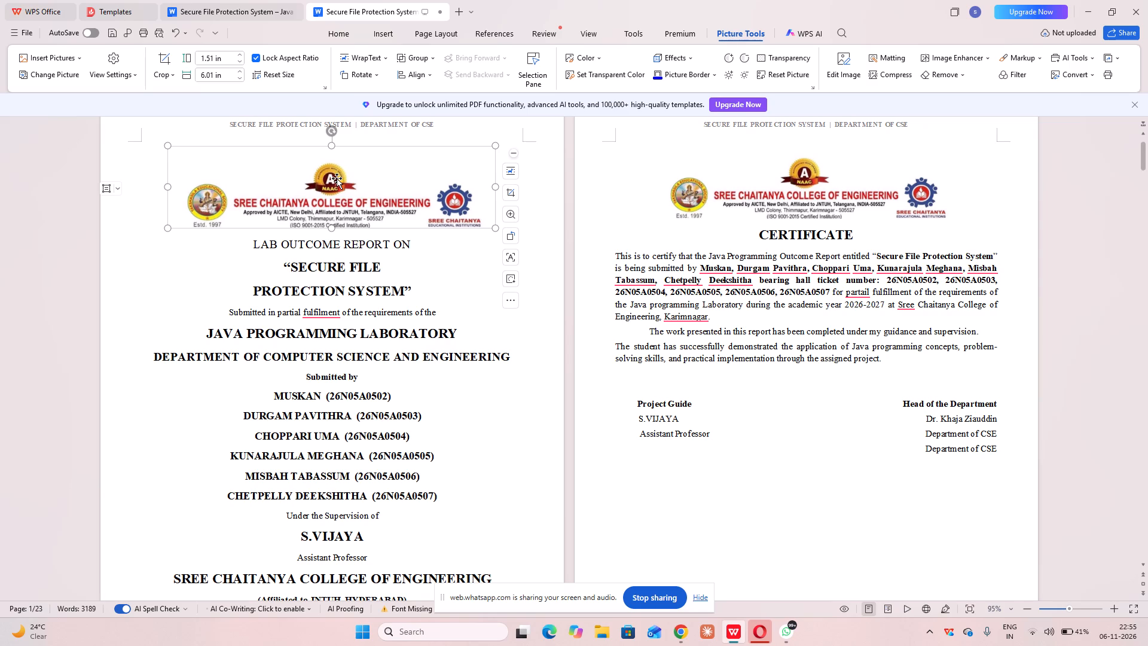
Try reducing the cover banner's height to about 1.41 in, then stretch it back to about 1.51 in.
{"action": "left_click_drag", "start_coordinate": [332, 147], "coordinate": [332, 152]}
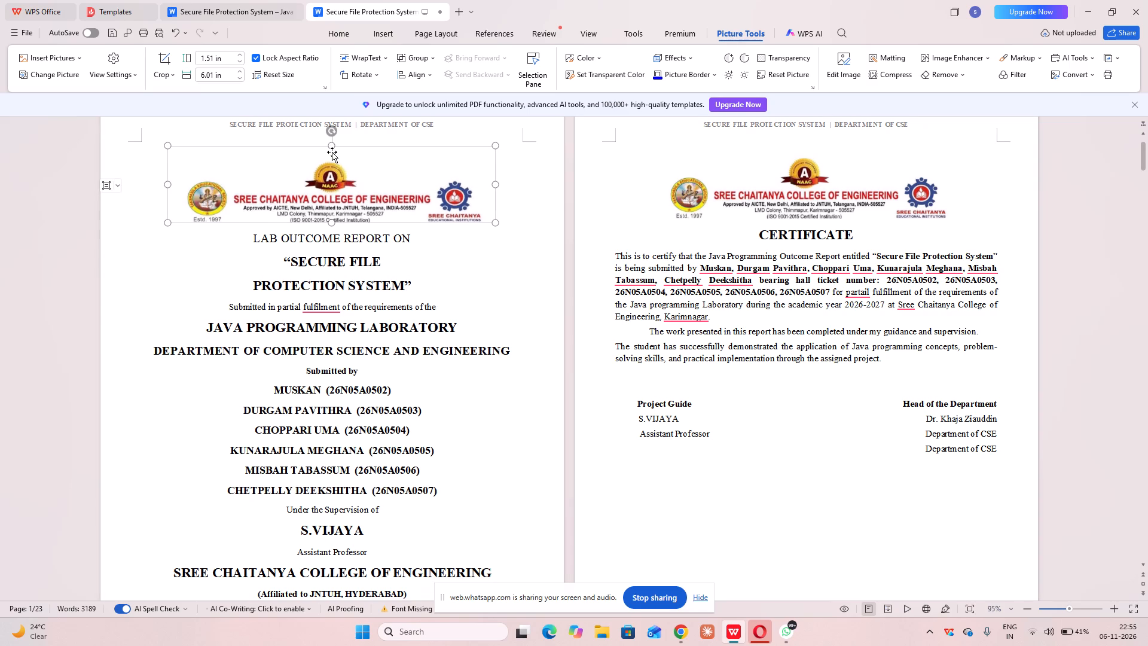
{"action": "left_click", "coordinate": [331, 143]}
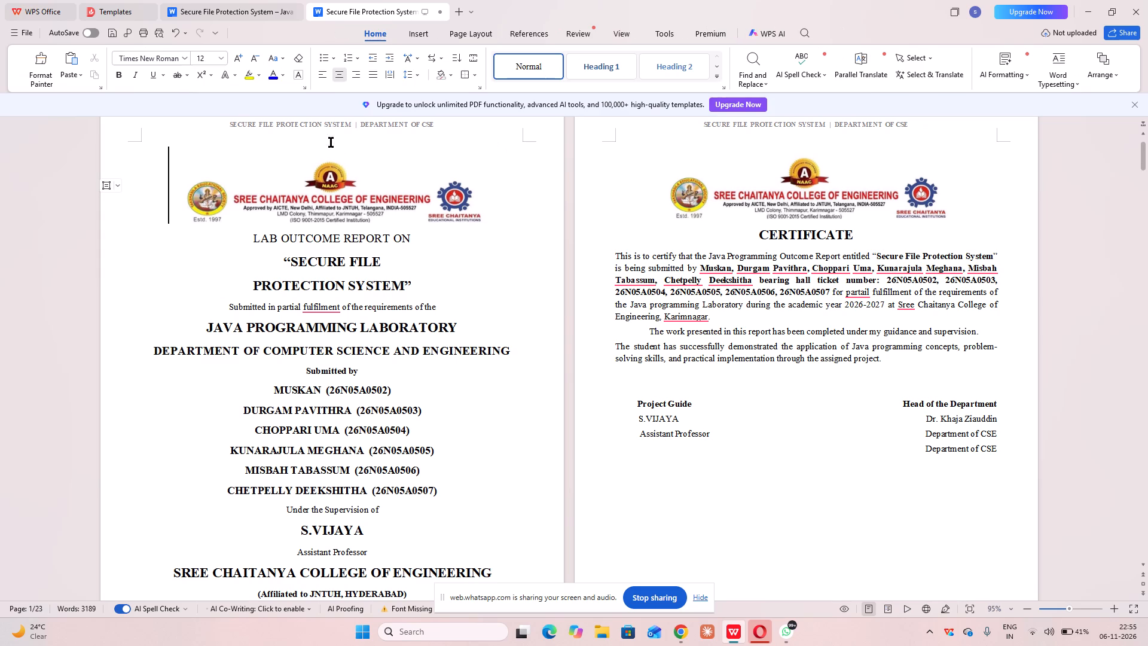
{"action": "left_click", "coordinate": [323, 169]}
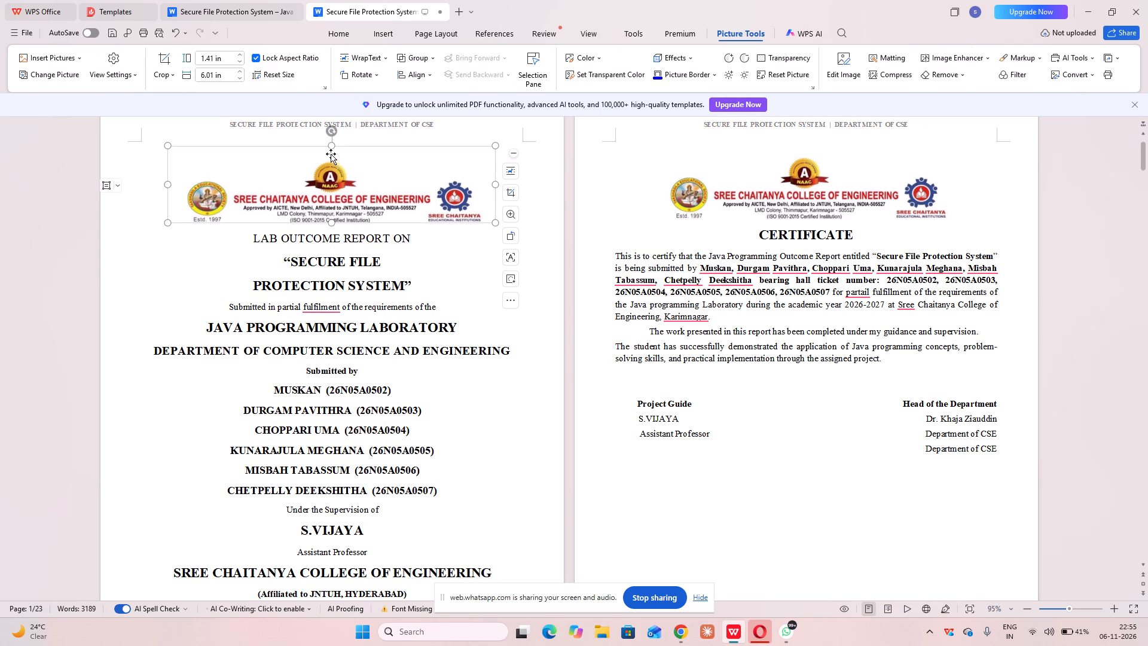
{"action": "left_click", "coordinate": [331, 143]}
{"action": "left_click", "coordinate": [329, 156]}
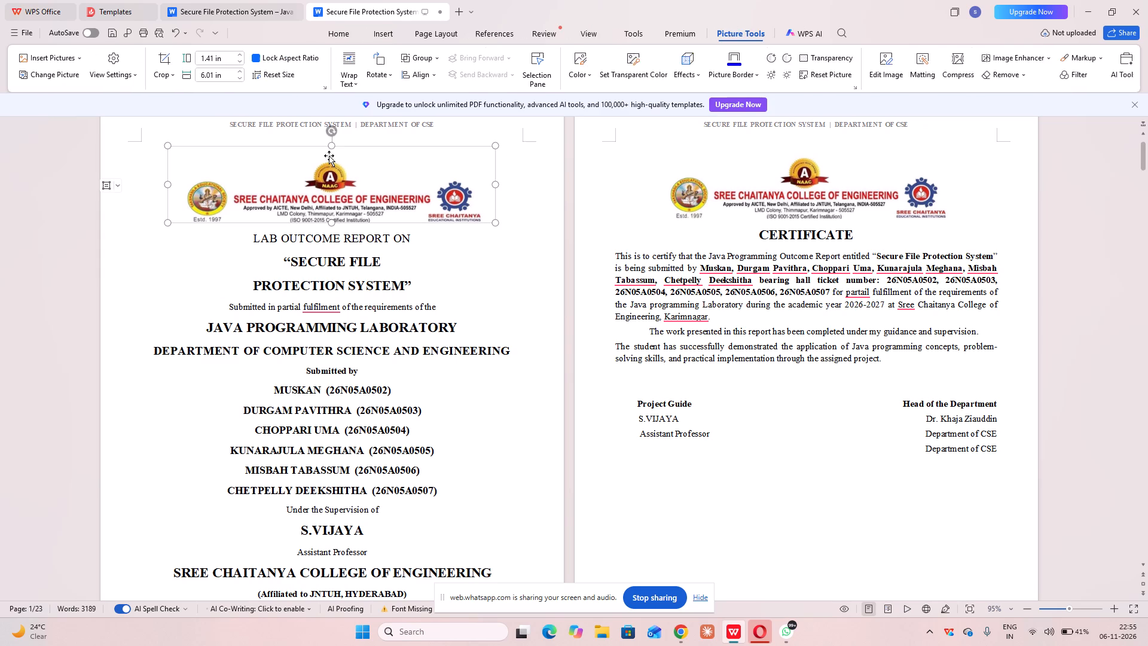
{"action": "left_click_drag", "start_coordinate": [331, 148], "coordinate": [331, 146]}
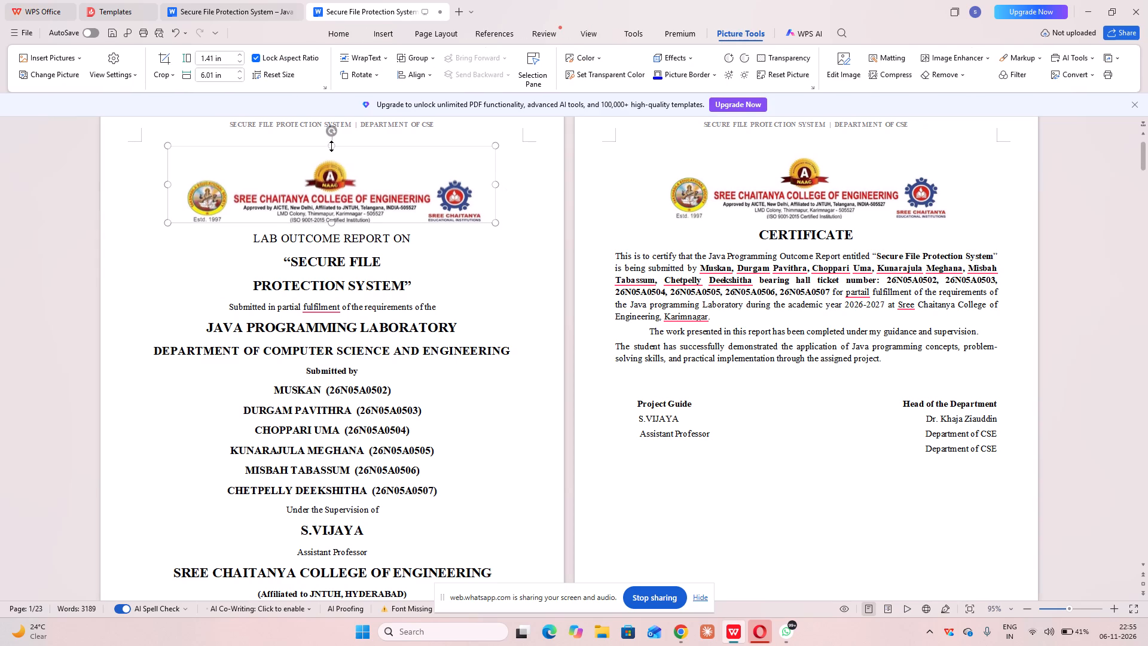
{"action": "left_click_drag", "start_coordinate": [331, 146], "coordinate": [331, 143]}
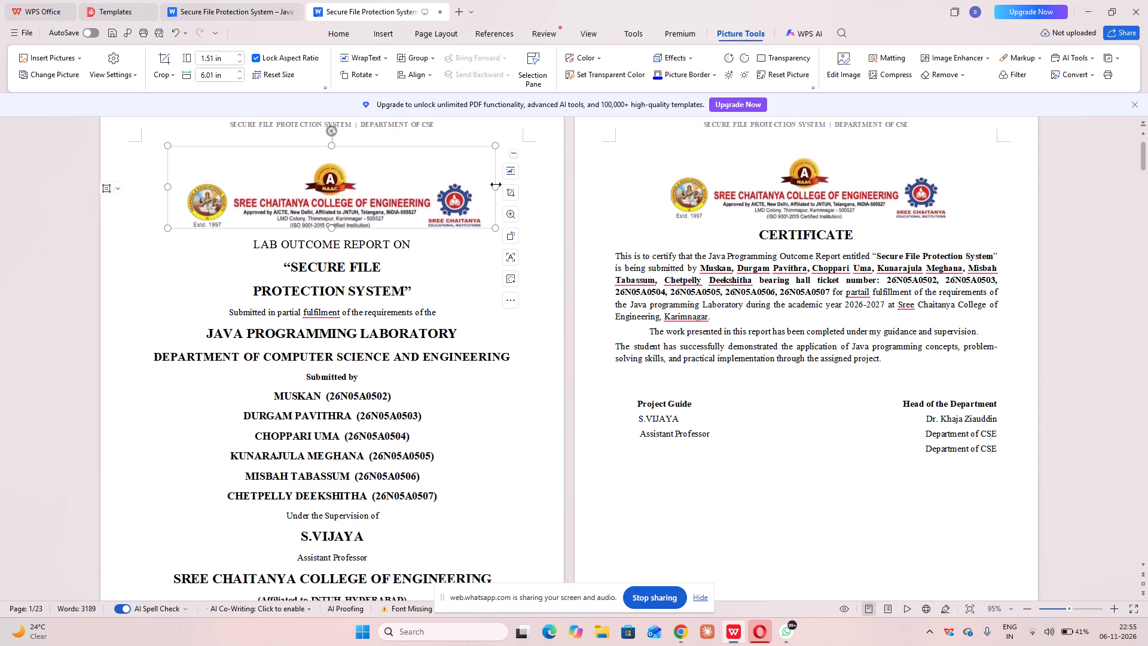
Widen the cover page's college banner to about 6.16 in, then enlarge it to about 1.56 in high by 6.38 in wide.
{"action": "left_click_drag", "start_coordinate": [496, 186], "coordinate": [502, 187]}
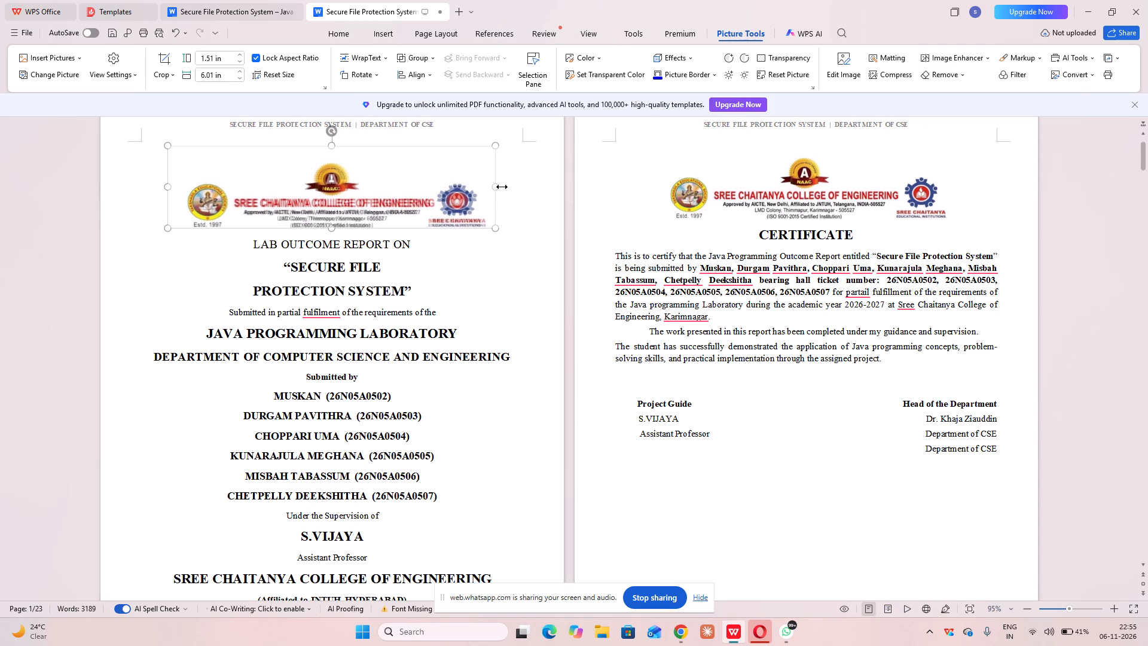
{"action": "left_click_drag", "start_coordinate": [502, 187], "coordinate": [504, 187]}
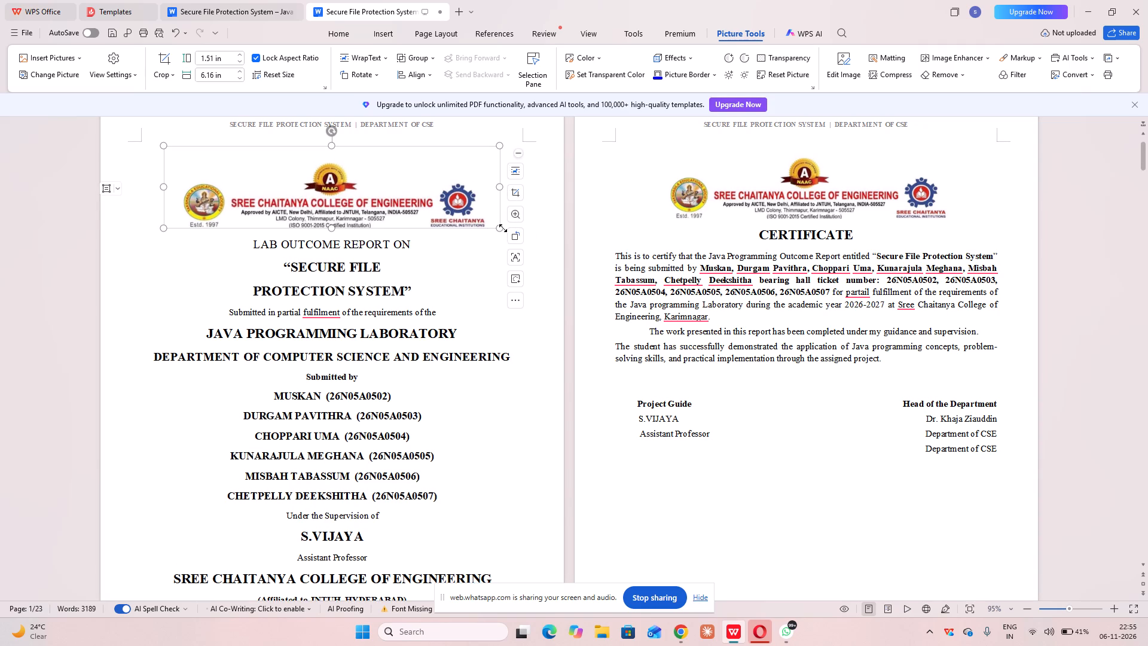
{"action": "left_click_drag", "start_coordinate": [502, 228], "coordinate": [514, 223]}
{"action": "scroll", "coordinate": [410, 422], "scroll_direction": "down", "scroll_amount": 1}
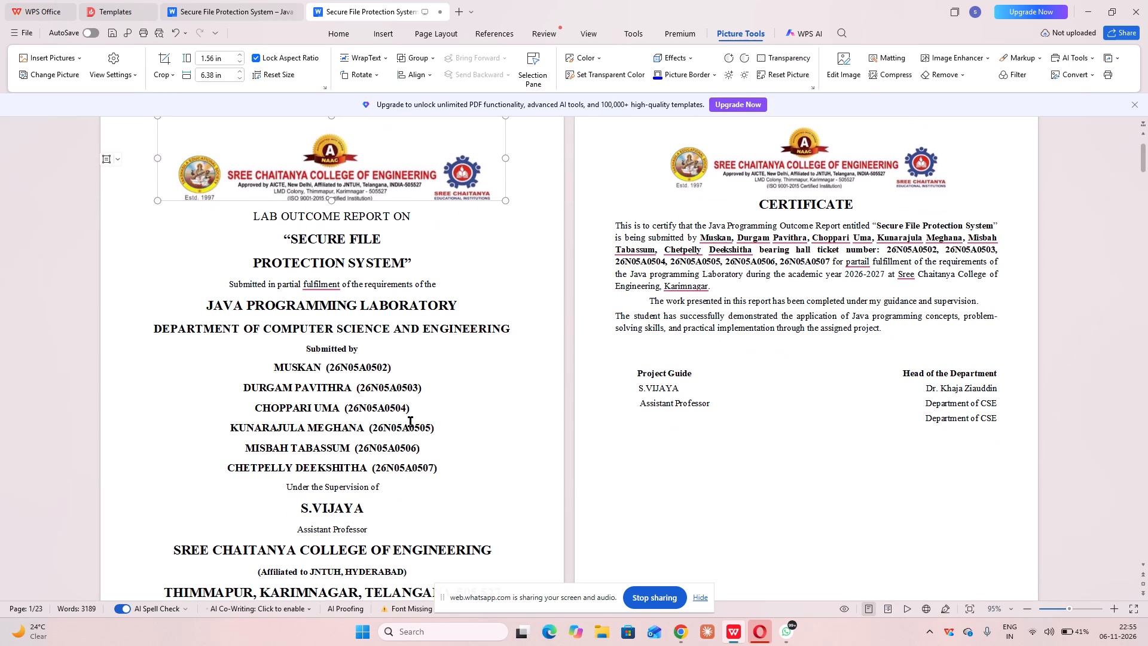
{"action": "left_click", "coordinate": [436, 417]}
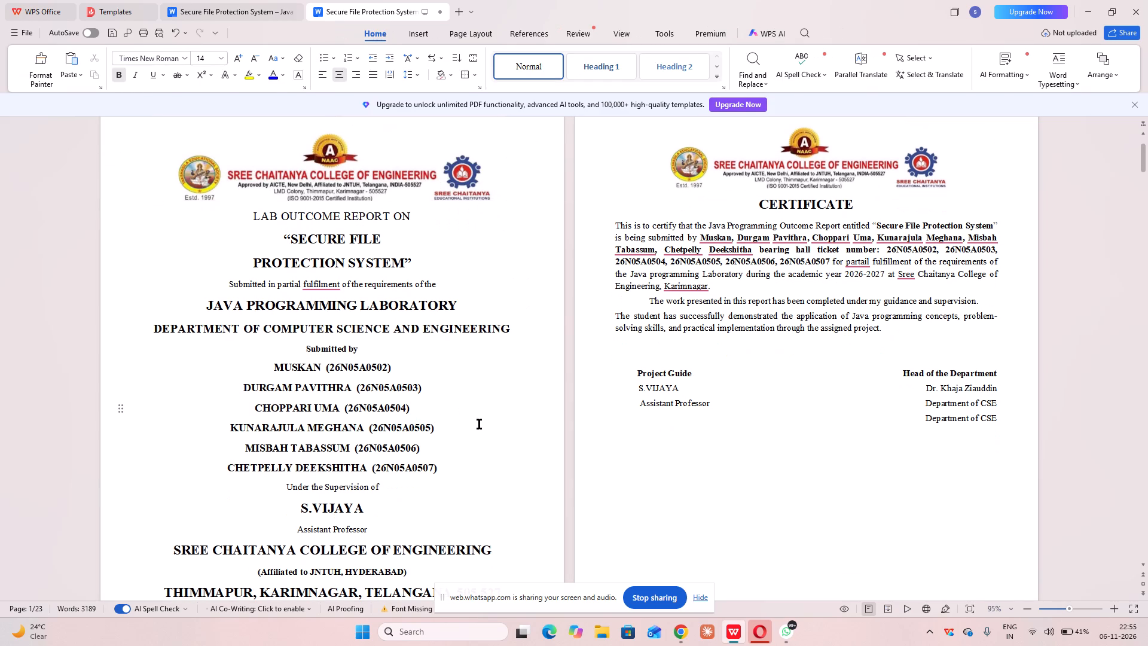
{"action": "scroll", "coordinate": [322, 334], "scroll_direction": "up", "scroll_amount": 3}
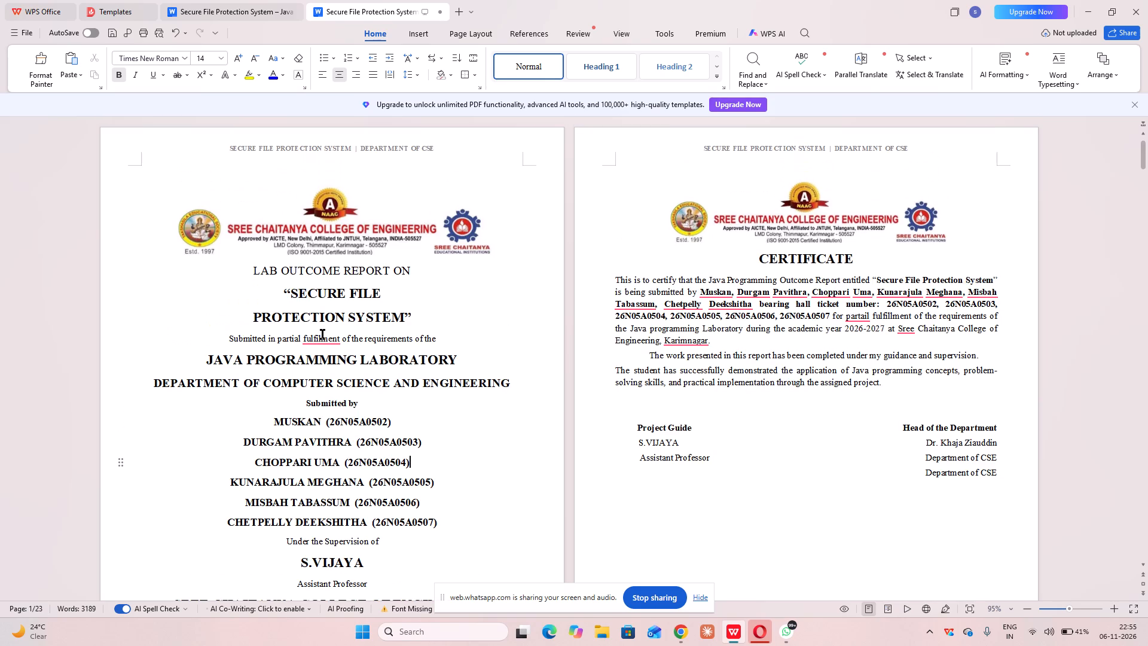
{"action": "scroll", "coordinate": [351, 220], "scroll_direction": "up", "scroll_amount": 1}
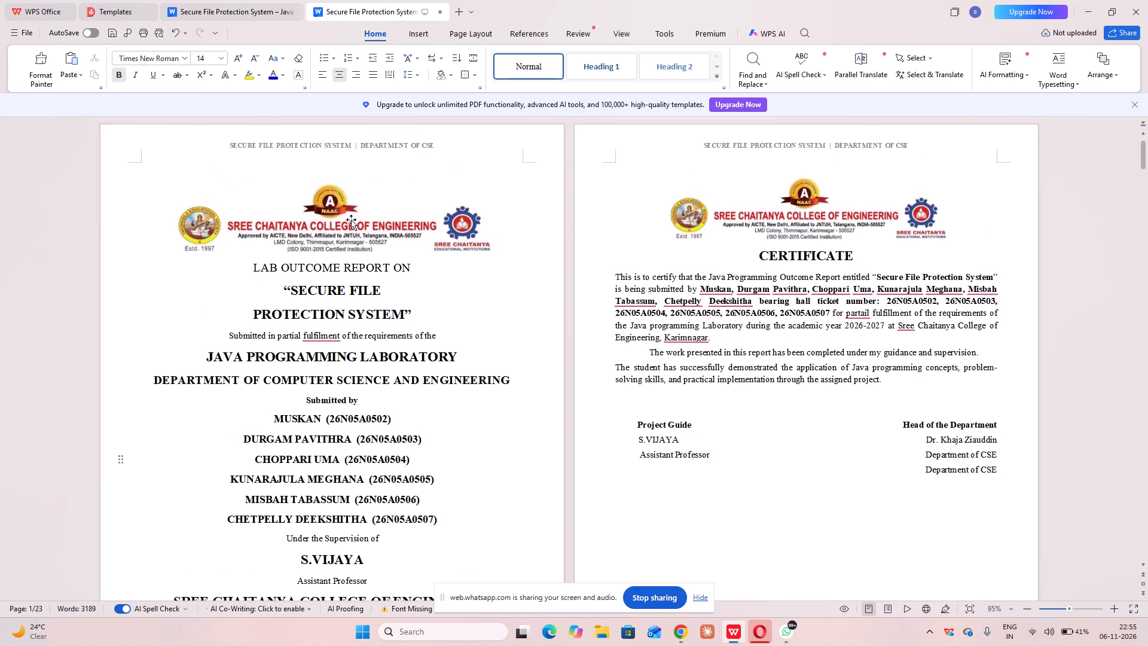
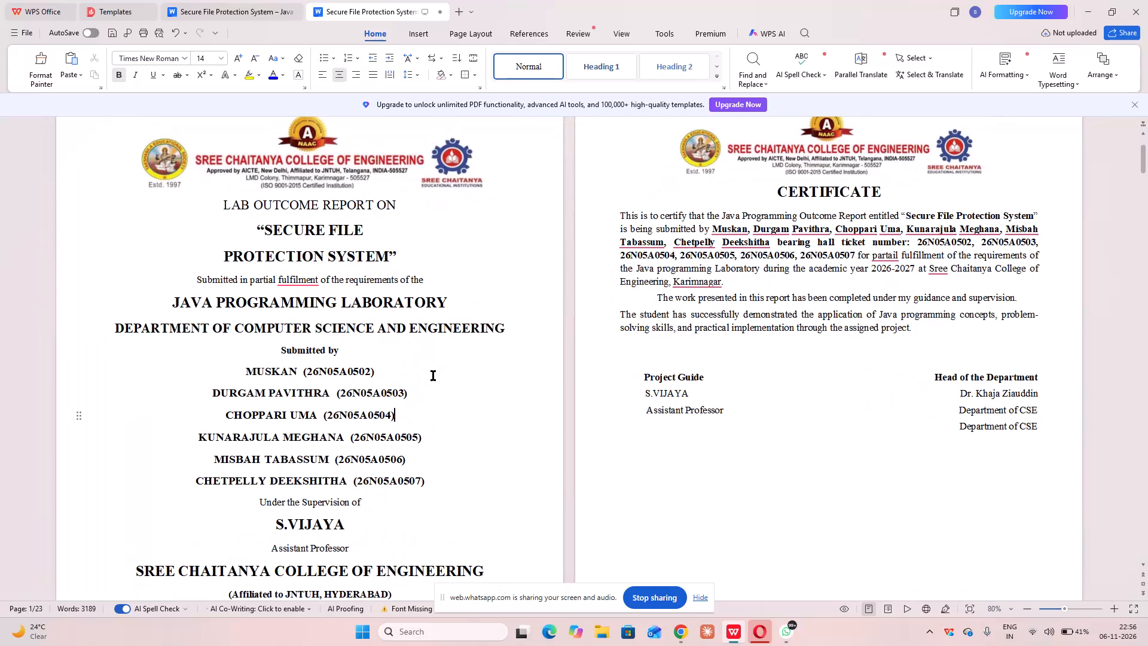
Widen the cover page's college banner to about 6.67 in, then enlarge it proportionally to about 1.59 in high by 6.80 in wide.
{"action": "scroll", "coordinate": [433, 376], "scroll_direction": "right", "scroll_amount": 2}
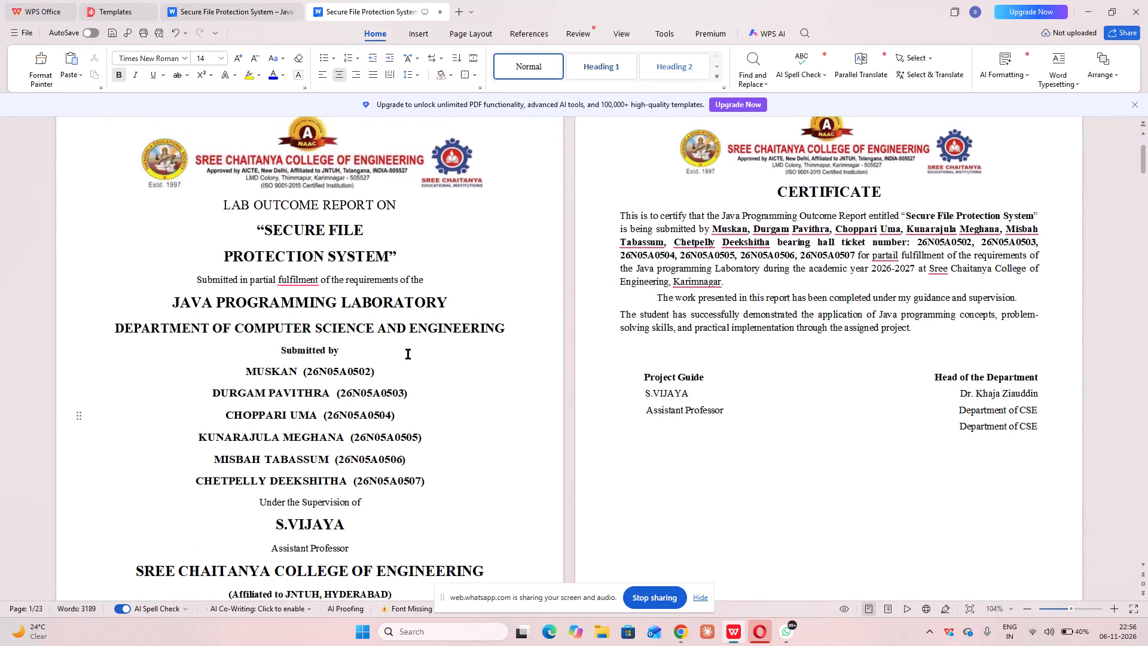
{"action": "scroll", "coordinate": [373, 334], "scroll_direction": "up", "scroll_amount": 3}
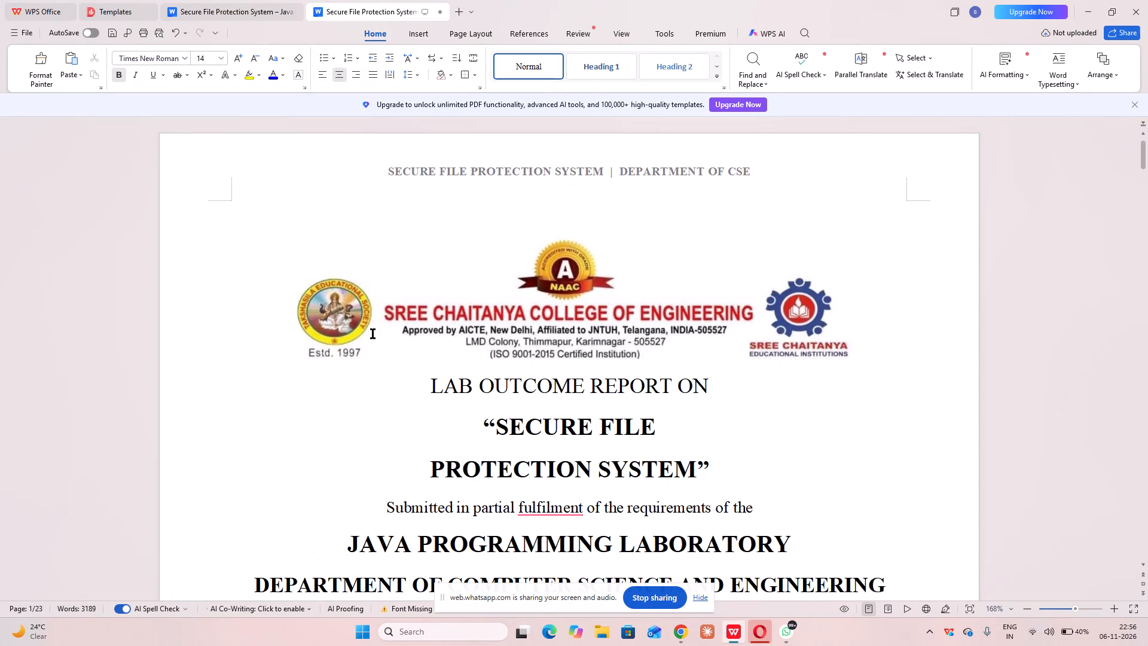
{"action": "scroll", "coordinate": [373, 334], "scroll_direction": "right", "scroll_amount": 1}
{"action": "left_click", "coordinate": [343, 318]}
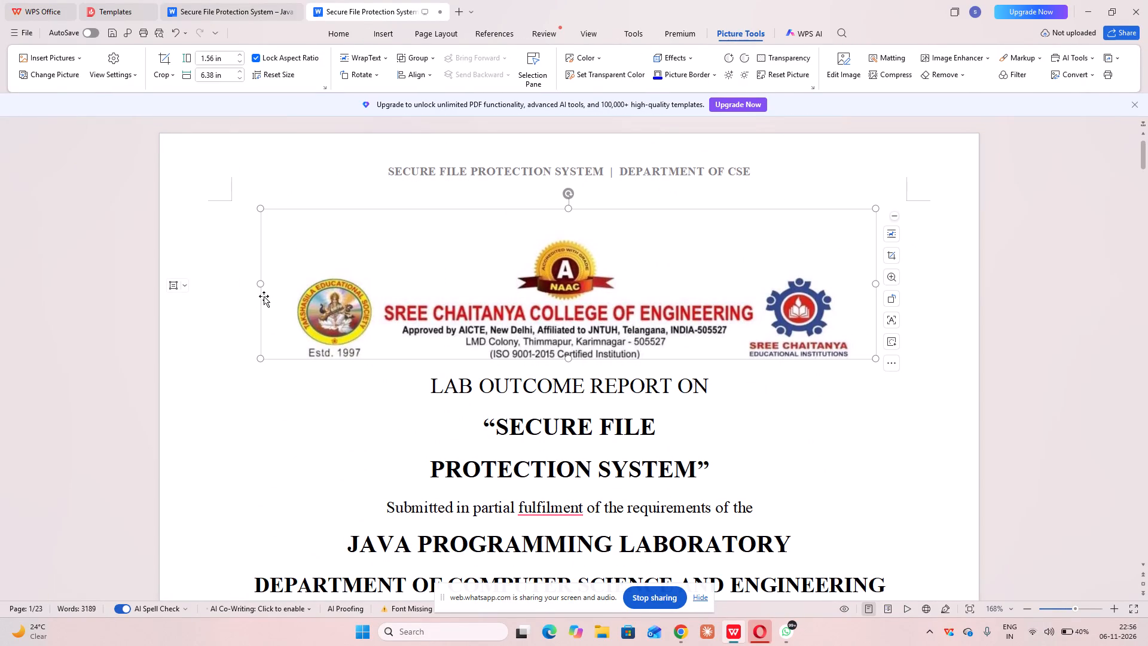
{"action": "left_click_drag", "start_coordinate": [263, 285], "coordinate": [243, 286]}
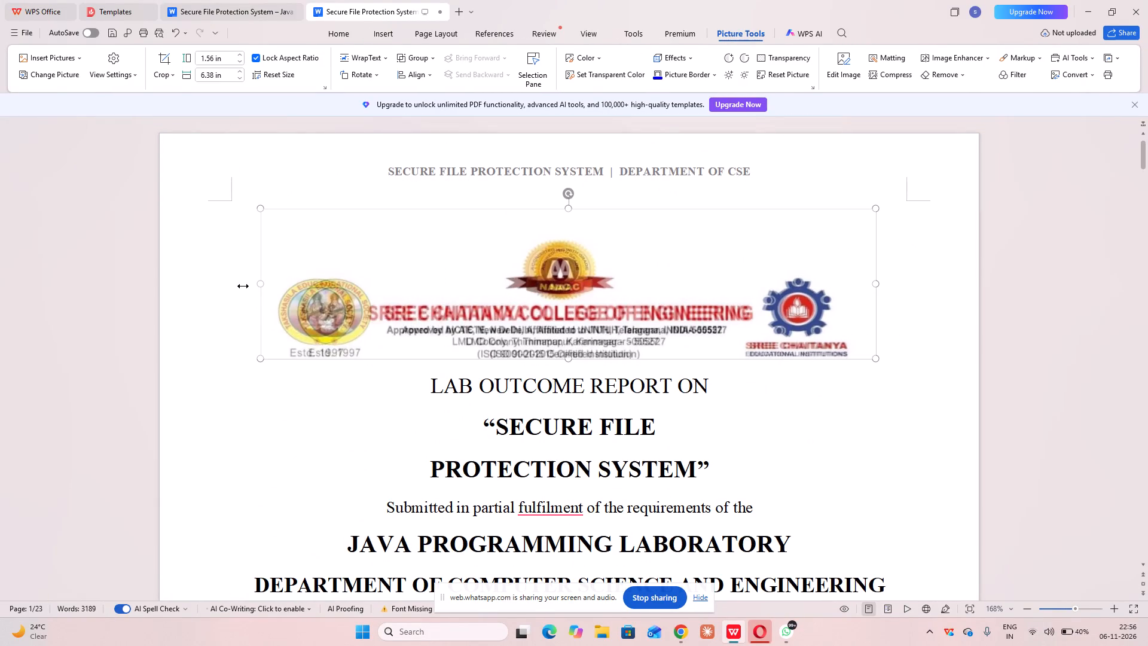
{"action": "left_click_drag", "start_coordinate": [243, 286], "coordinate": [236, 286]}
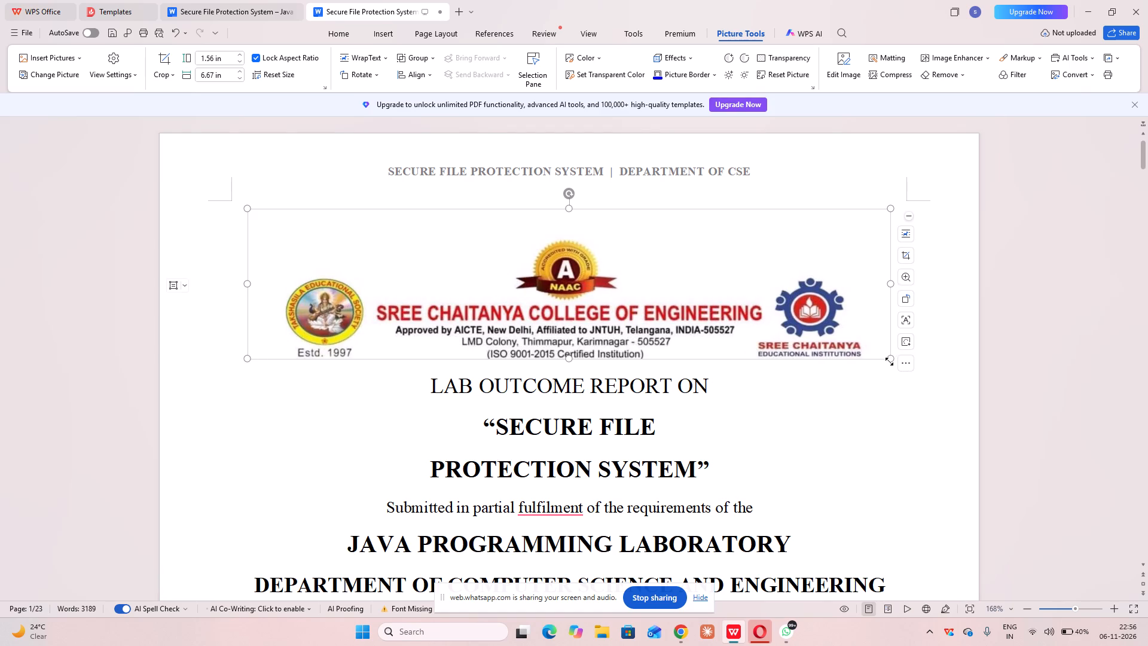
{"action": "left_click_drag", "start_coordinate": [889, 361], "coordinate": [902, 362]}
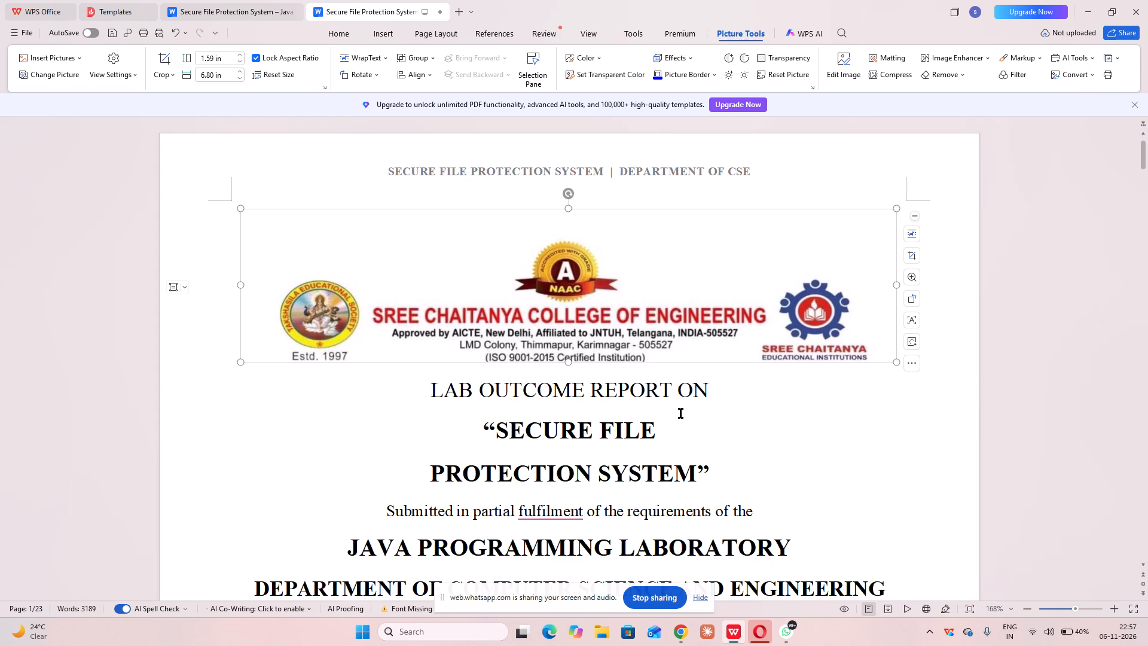
Compare the cover page's college banner with the banners on the certificate, declaration and acknowledgements pages.
{"action": "scroll", "coordinate": [680, 413], "scroll_direction": "down", "scroll_amount": 2}
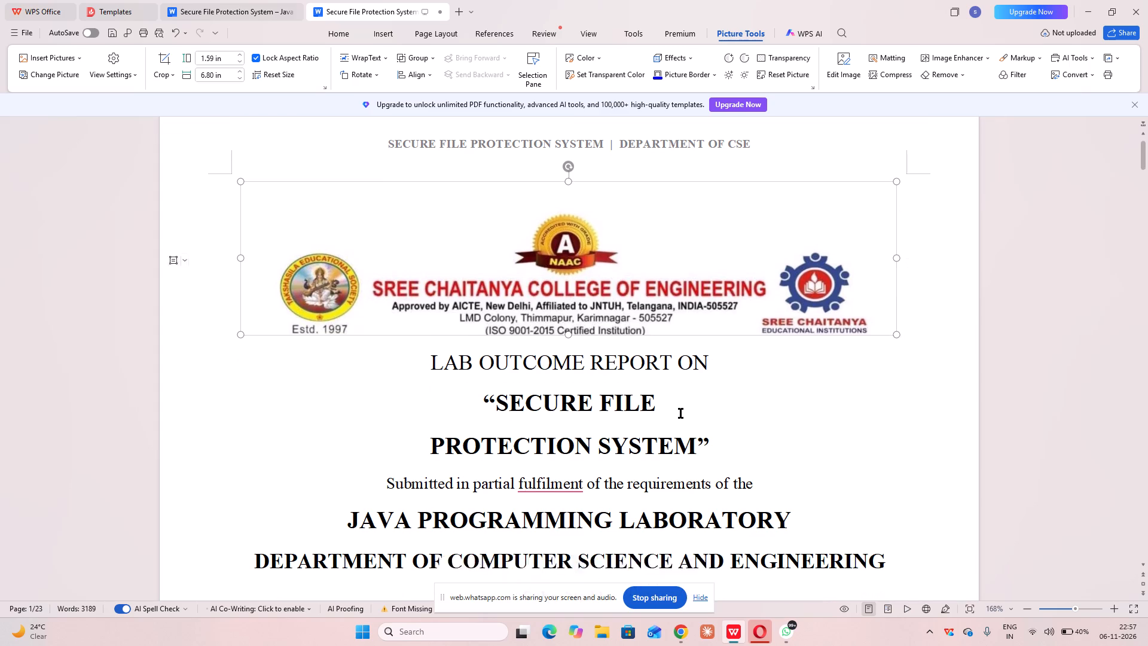
{"action": "scroll", "coordinate": [680, 413], "scroll_direction": "down", "scroll_amount": 3}
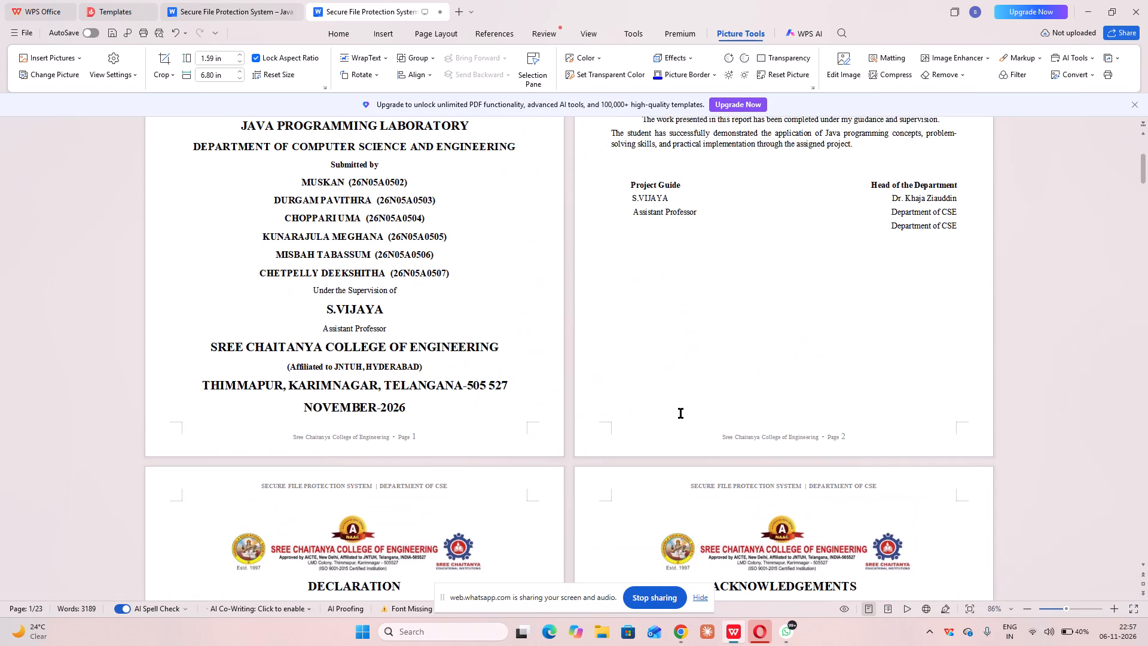
{"action": "scroll", "coordinate": [496, 444], "scroll_direction": "up", "scroll_amount": 3}
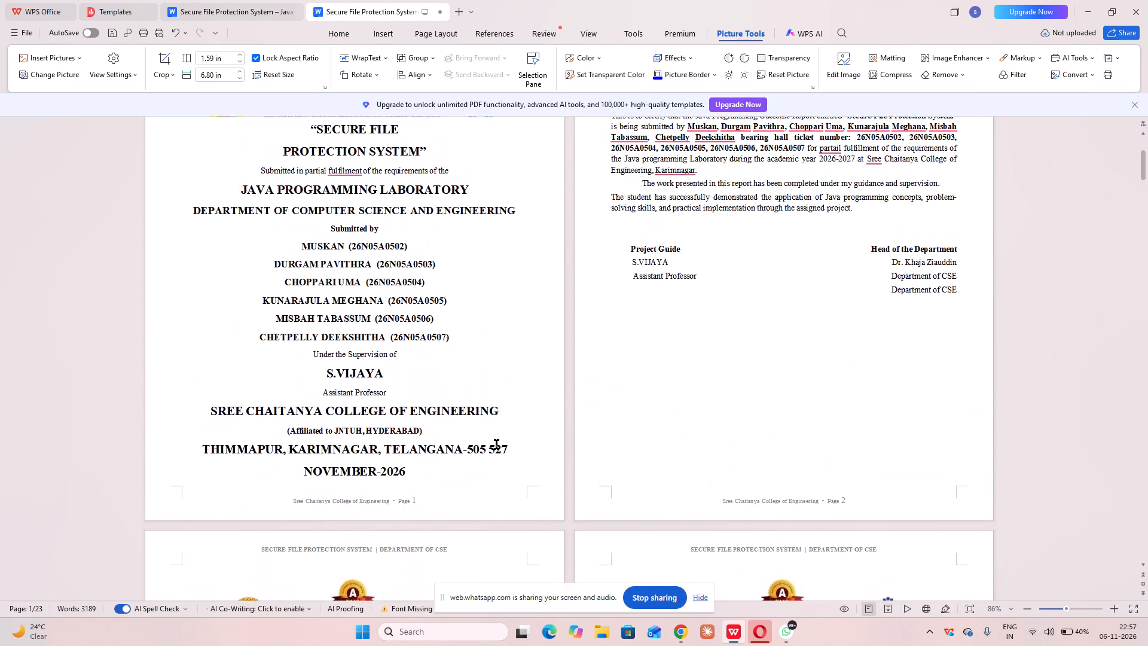
{"action": "scroll", "coordinate": [496, 444], "scroll_direction": "up", "scroll_amount": 1}
{"action": "scroll", "coordinate": [496, 444], "scroll_direction": "down", "scroll_amount": 5}
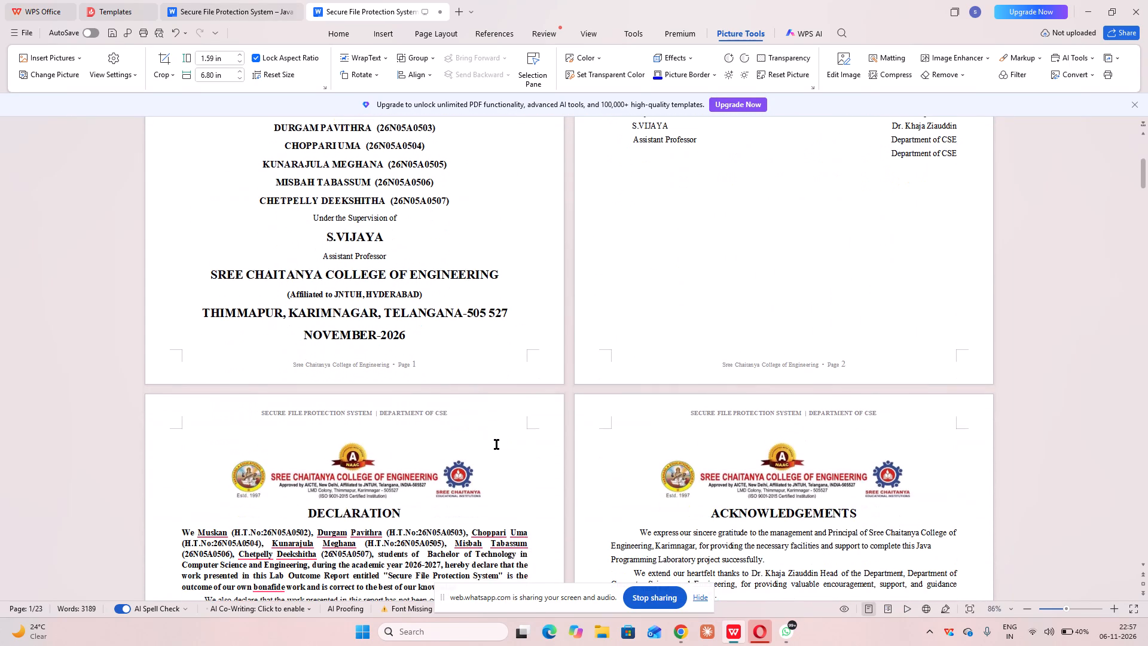
{"action": "scroll", "coordinate": [496, 444], "scroll_direction": "down", "scroll_amount": 1}
{"action": "left_click", "coordinate": [398, 443]}
{"action": "scroll", "coordinate": [400, 479], "scroll_direction": "down", "scroll_amount": 1}
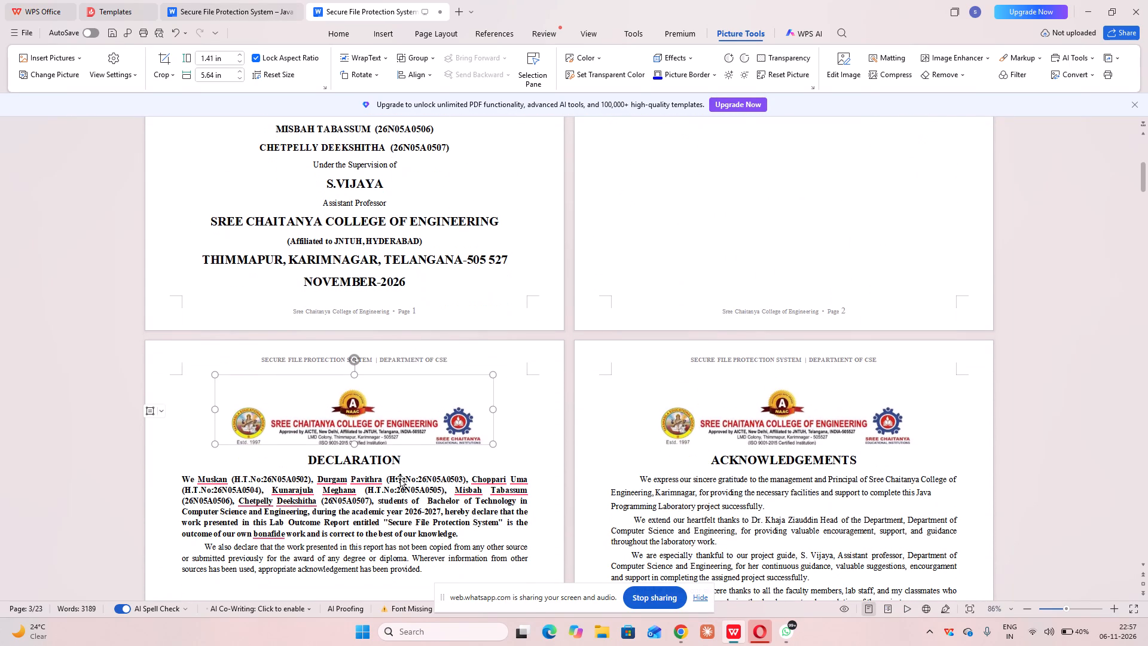
{"action": "scroll", "coordinate": [400, 479], "scroll_direction": "up", "scroll_amount": 3}
{"action": "scroll", "coordinate": [400, 479], "scroll_direction": "down", "scroll_amount": 1}
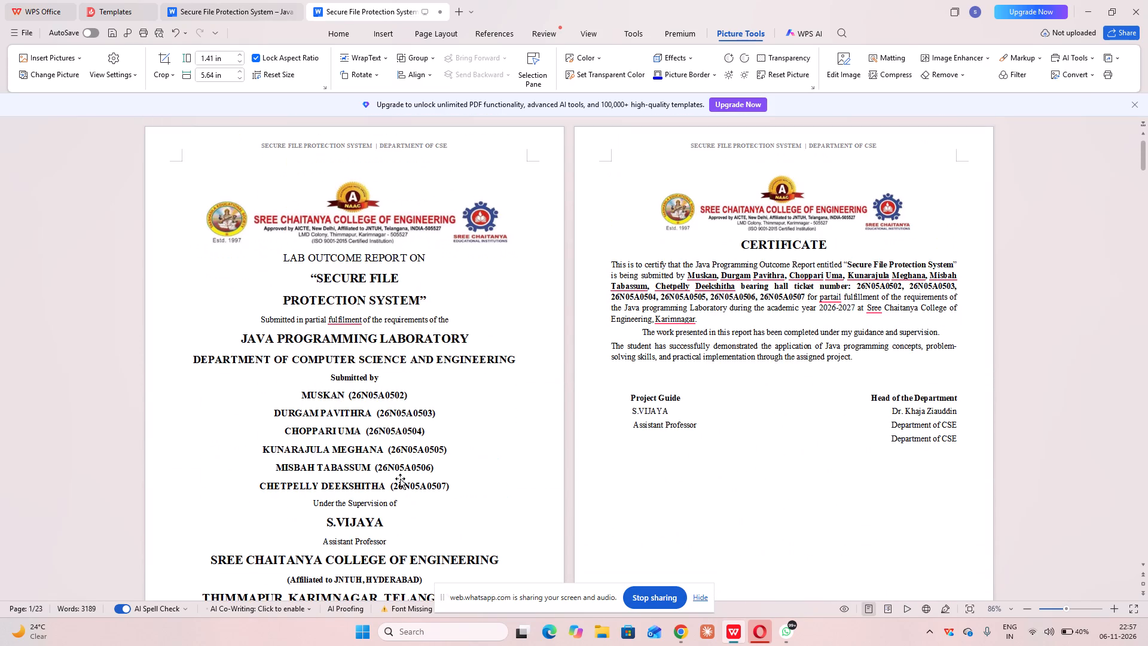
{"action": "scroll", "coordinate": [400, 479], "scroll_direction": "down", "scroll_amount": 2}
{"action": "scroll", "coordinate": [400, 479], "scroll_direction": "up", "scroll_amount": 2}
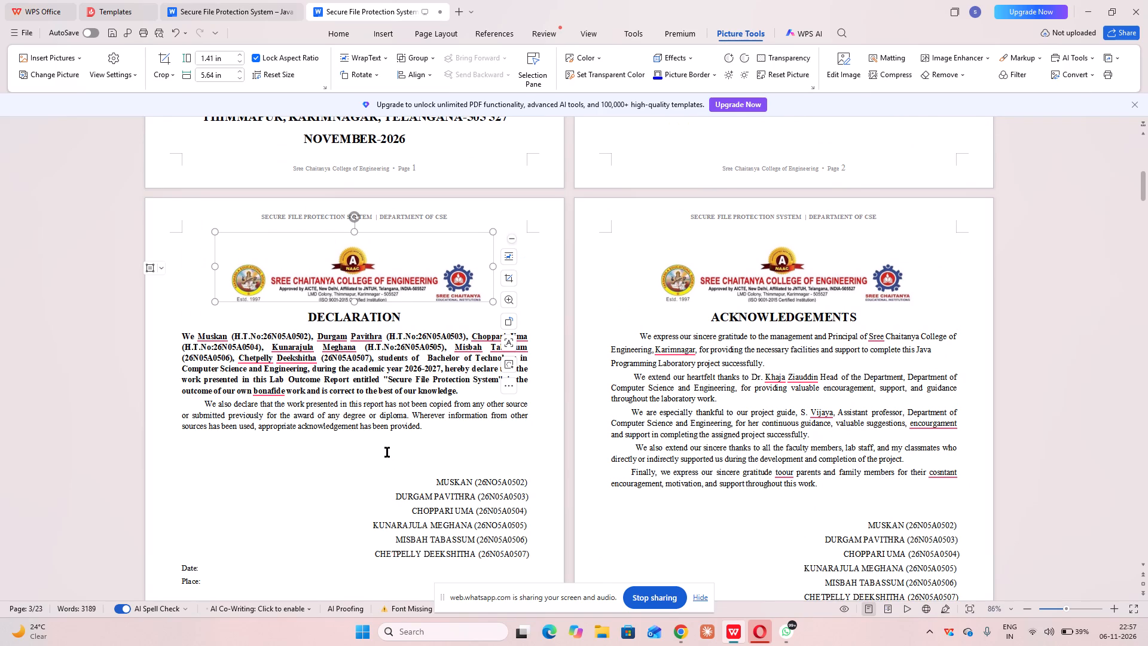
Replace the certificate page's college banner with a copy of the declaration page's banner.
{"action": "left_click", "coordinate": [400, 260]}
{"action": "key", "text": "ctrl+c"}
{"action": "key", "text": "ctrl+c"}
{"action": "scroll", "coordinate": [500, 282], "scroll_direction": "up", "scroll_amount": 3}
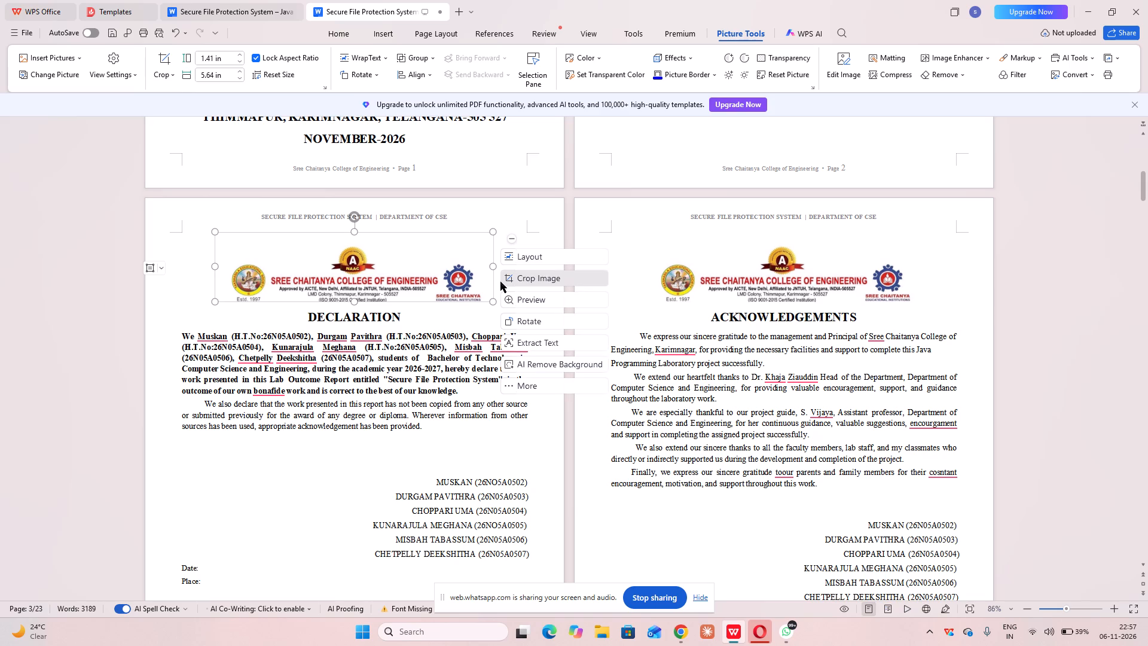
{"action": "scroll", "coordinate": [457, 281], "scroll_direction": "up", "scroll_amount": 4}
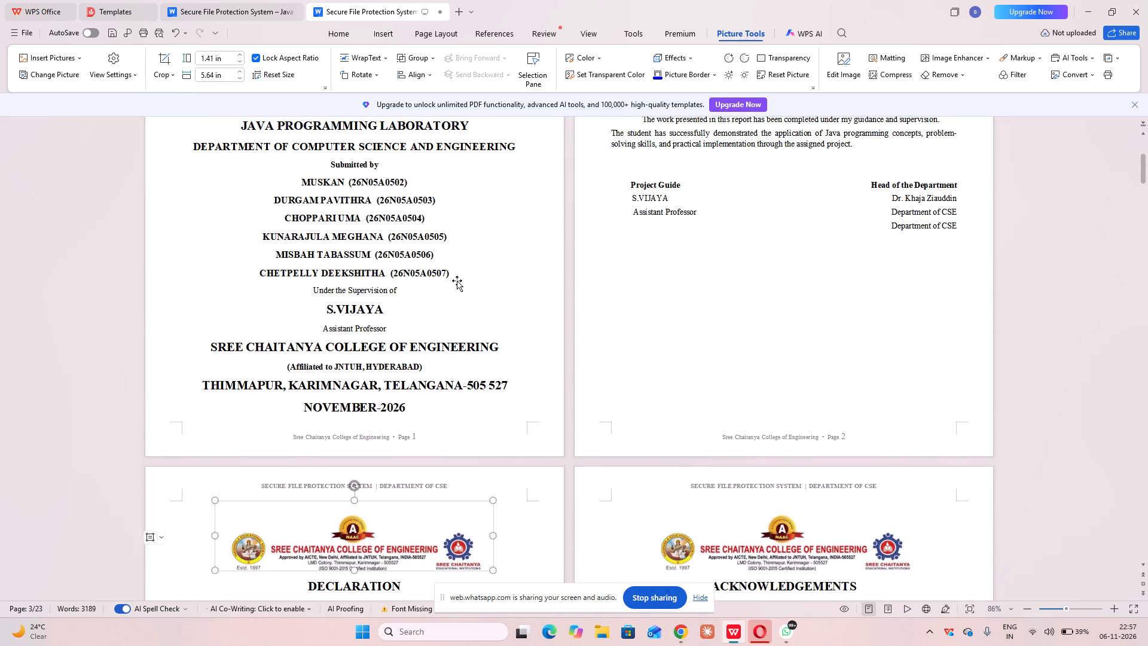
{"action": "scroll", "coordinate": [457, 281], "scroll_direction": "up", "scroll_amount": 2}
{"action": "scroll", "coordinate": [636, 209], "scroll_direction": "up", "scroll_amount": 2}
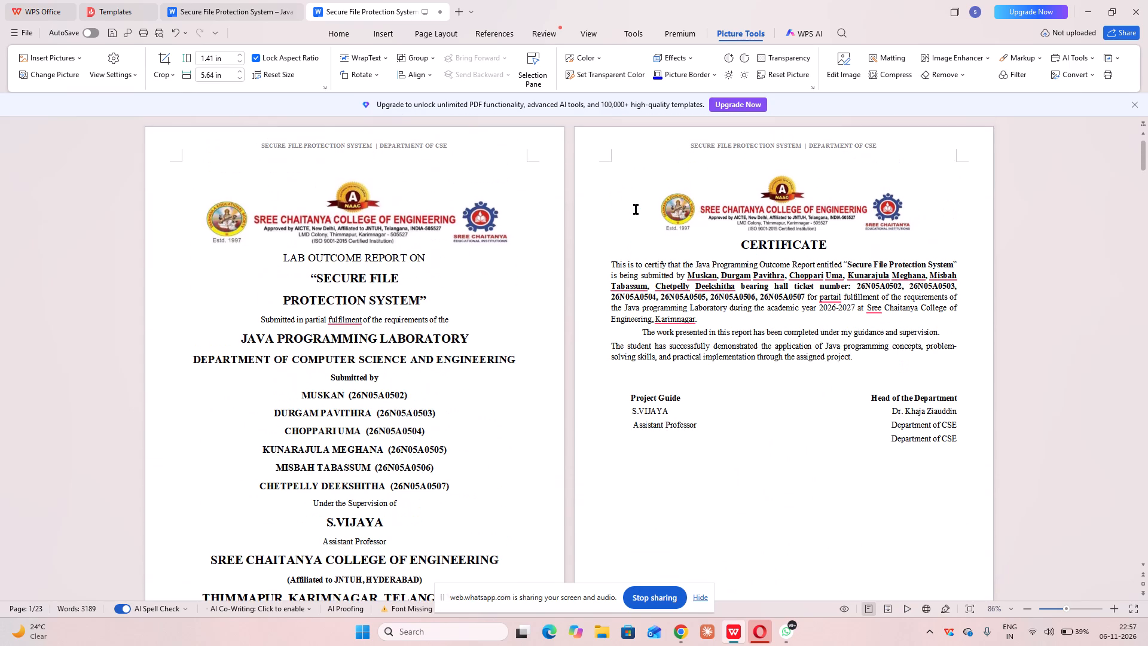
{"action": "left_click", "coordinate": [790, 205]}
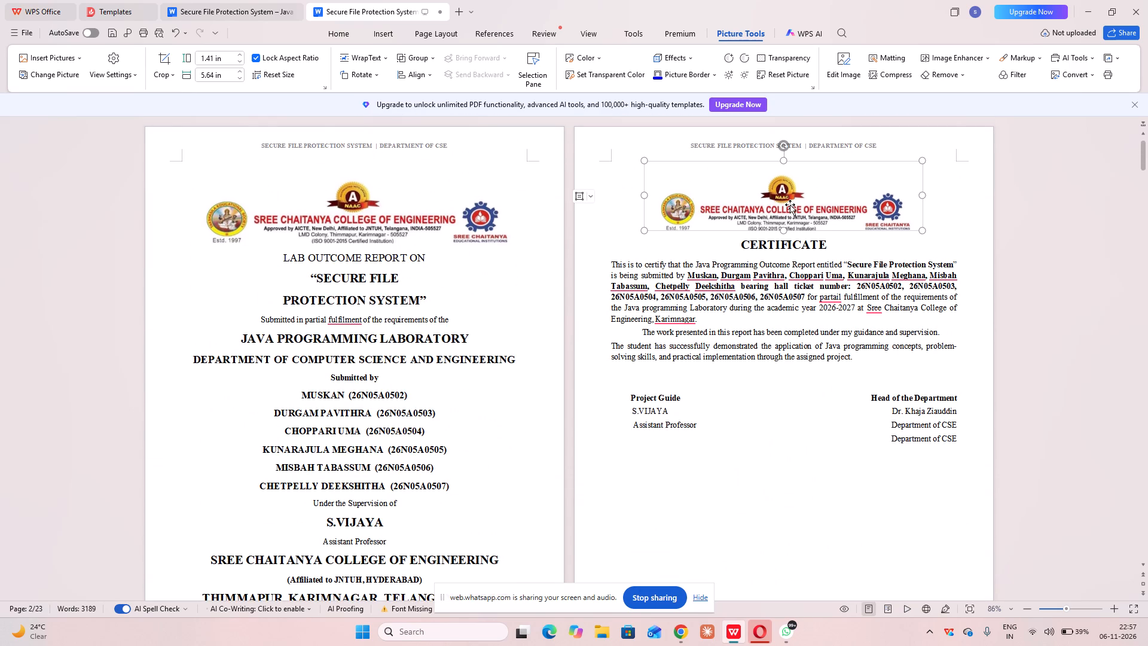
{"action": "key", "text": "BackSpace"}
{"action": "key", "text": "ctrl+v"}
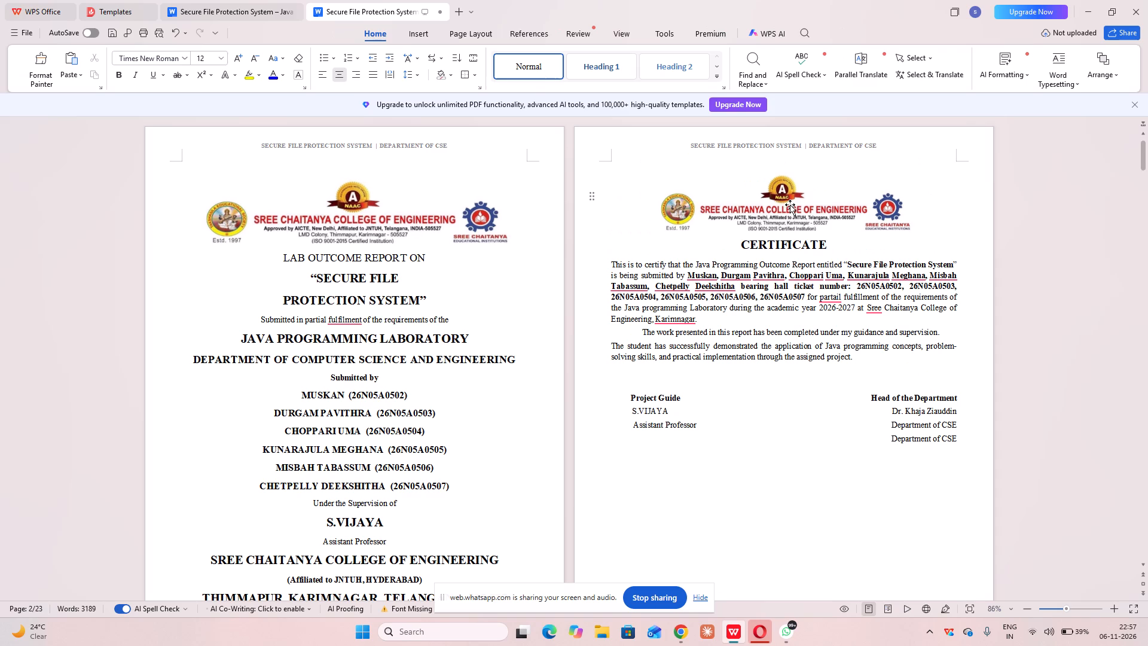
Replace the cover page's enlarged college banner with the copied declaration page banner.
{"action": "left_click", "coordinate": [322, 200]}
{"action": "key", "text": "BackSpace"}
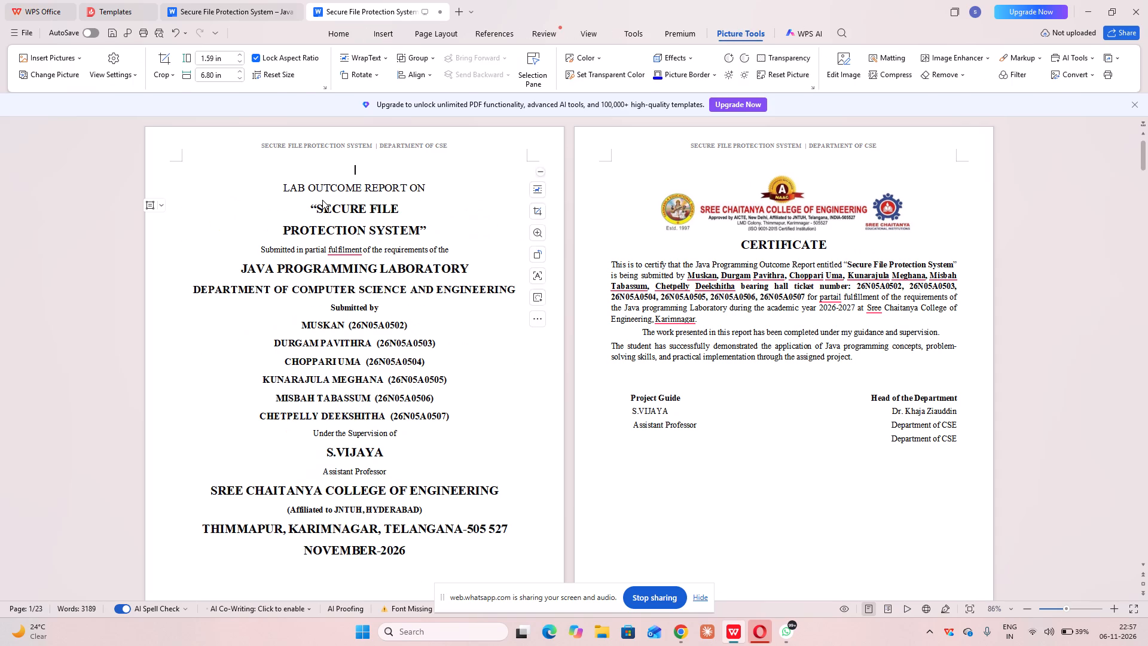
{"action": "key", "text": "ctrl+v"}
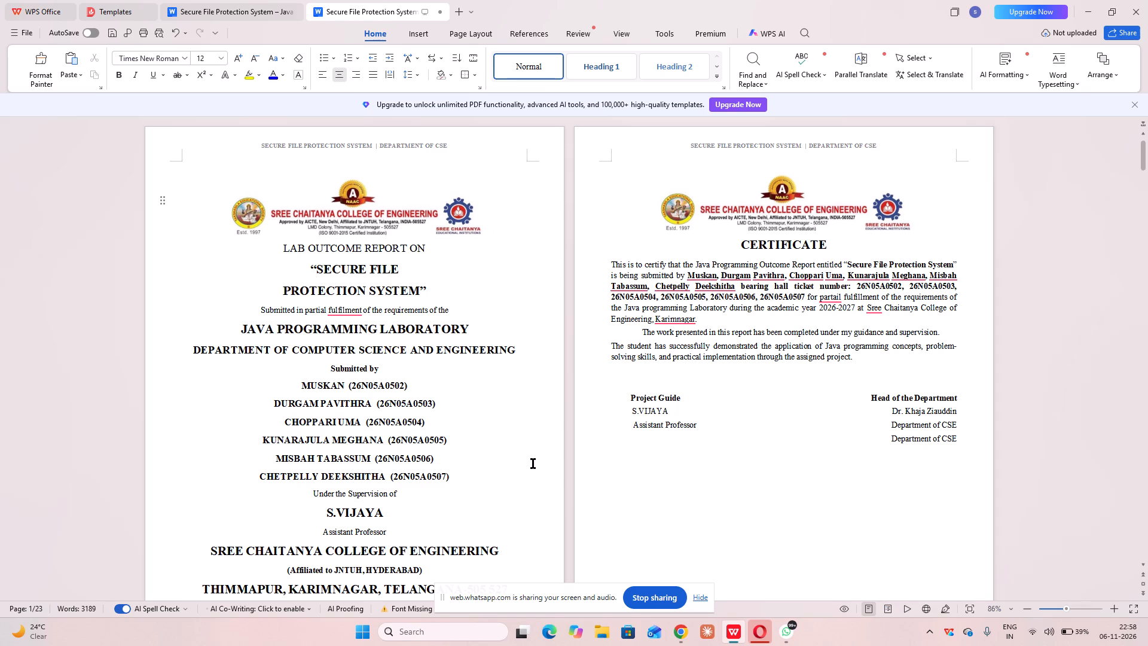
Review the report's pages from the cover through the chapters to the end of the document.
{"action": "scroll", "coordinate": [533, 464], "scroll_direction": "down", "scroll_amount": 5}
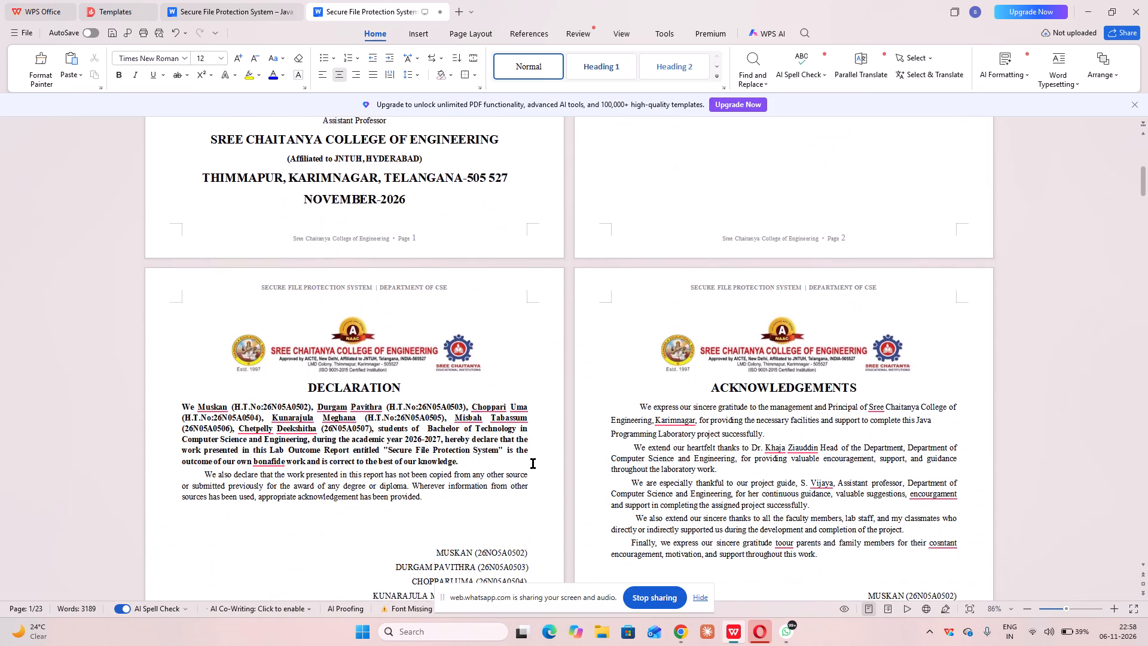
{"action": "scroll", "coordinate": [533, 464], "scroll_direction": "down", "scroll_amount": 7}
{"action": "scroll", "coordinate": [533, 464], "scroll_direction": "up", "scroll_amount": 3}
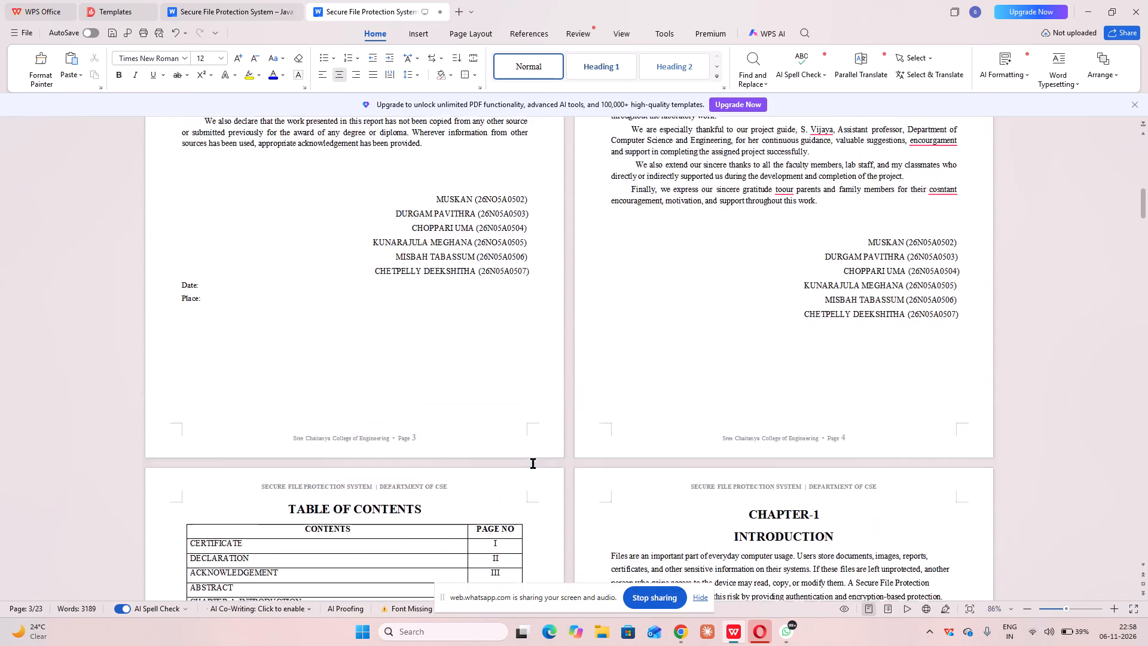
{"action": "scroll", "coordinate": [533, 464], "scroll_direction": "up", "scroll_amount": 1}
{"action": "scroll", "coordinate": [533, 464], "scroll_direction": "down", "scroll_amount": 8}
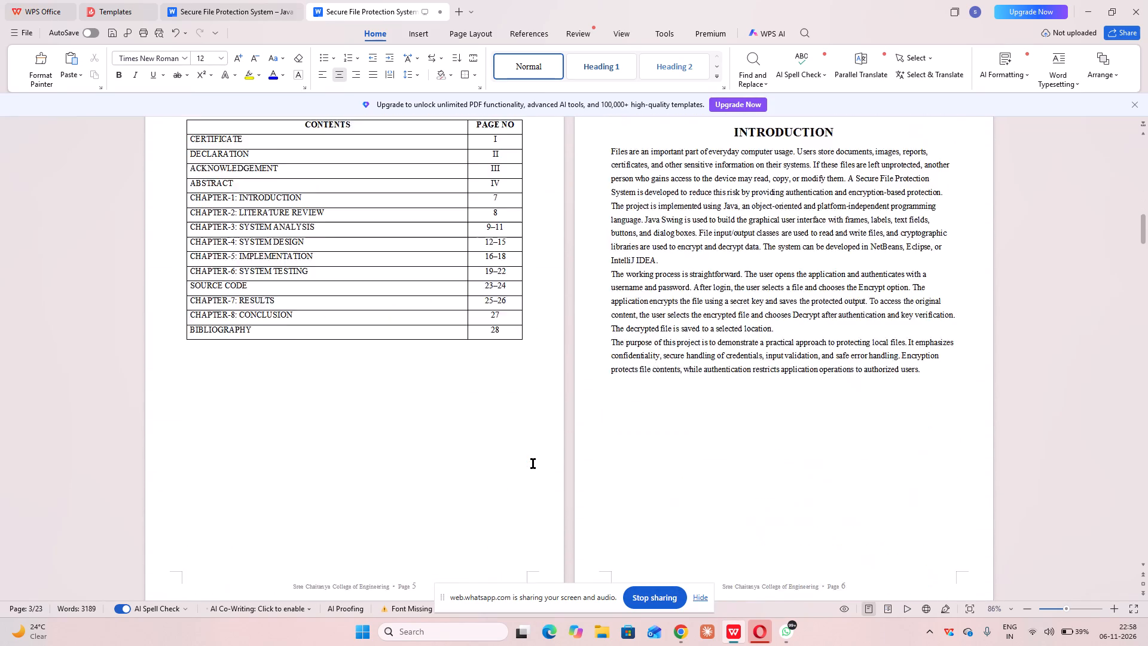
{"action": "scroll", "coordinate": [533, 464], "scroll_direction": "down", "scroll_amount": 7}
{"action": "scroll", "coordinate": [533, 464], "scroll_direction": "up", "scroll_amount": 4}
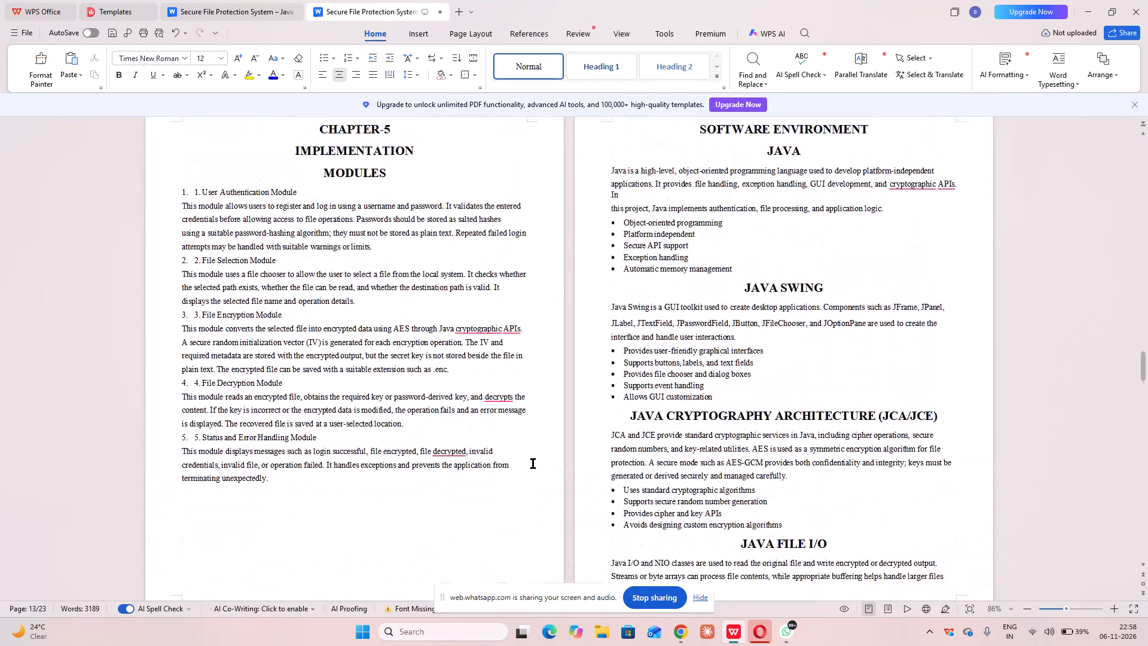
{"action": "scroll", "coordinate": [533, 464], "scroll_direction": "up", "scroll_amount": 3}
{"action": "scroll", "coordinate": [533, 464], "scroll_direction": "down", "scroll_amount": 10}
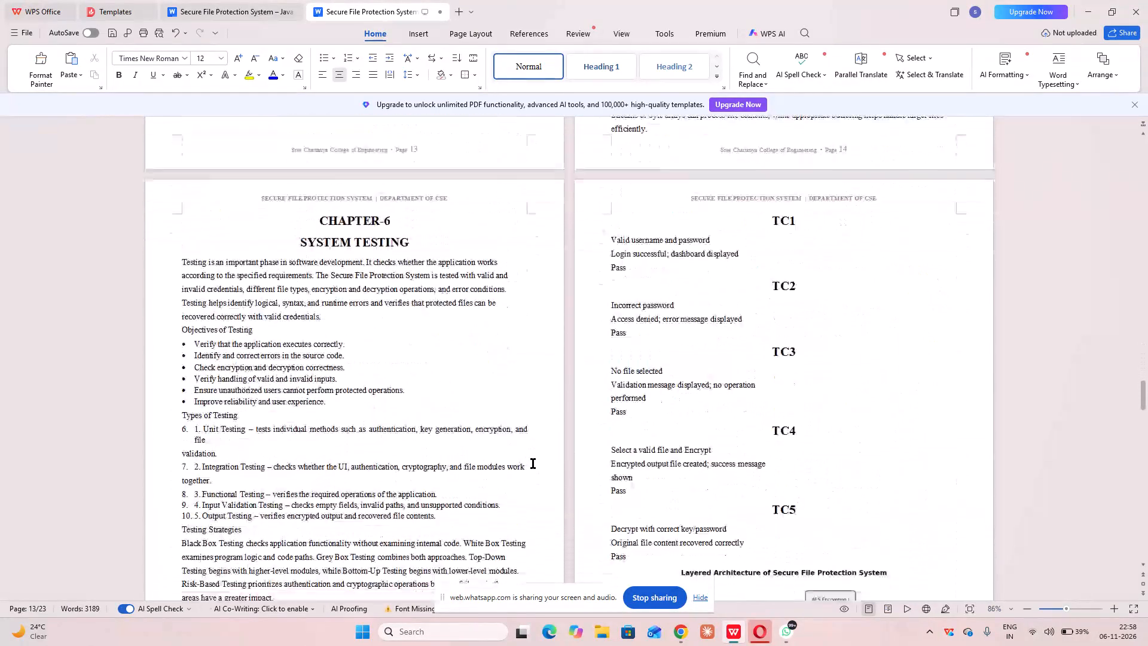
{"action": "scroll", "coordinate": [533, 464], "scroll_direction": "down", "scroll_amount": 6}
{"action": "scroll", "coordinate": [533, 464], "scroll_direction": "up", "scroll_amount": 1}
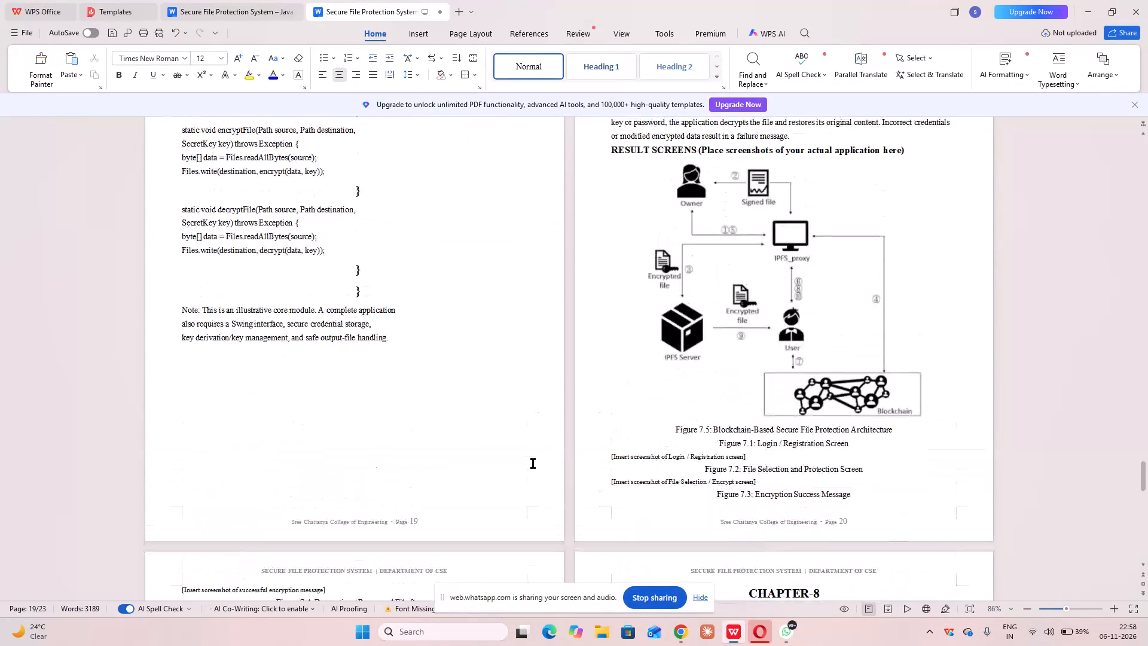
{"action": "scroll", "coordinate": [533, 464], "scroll_direction": "up", "scroll_amount": 1}
{"action": "scroll", "coordinate": [533, 464], "scroll_direction": "down", "scroll_amount": 9}
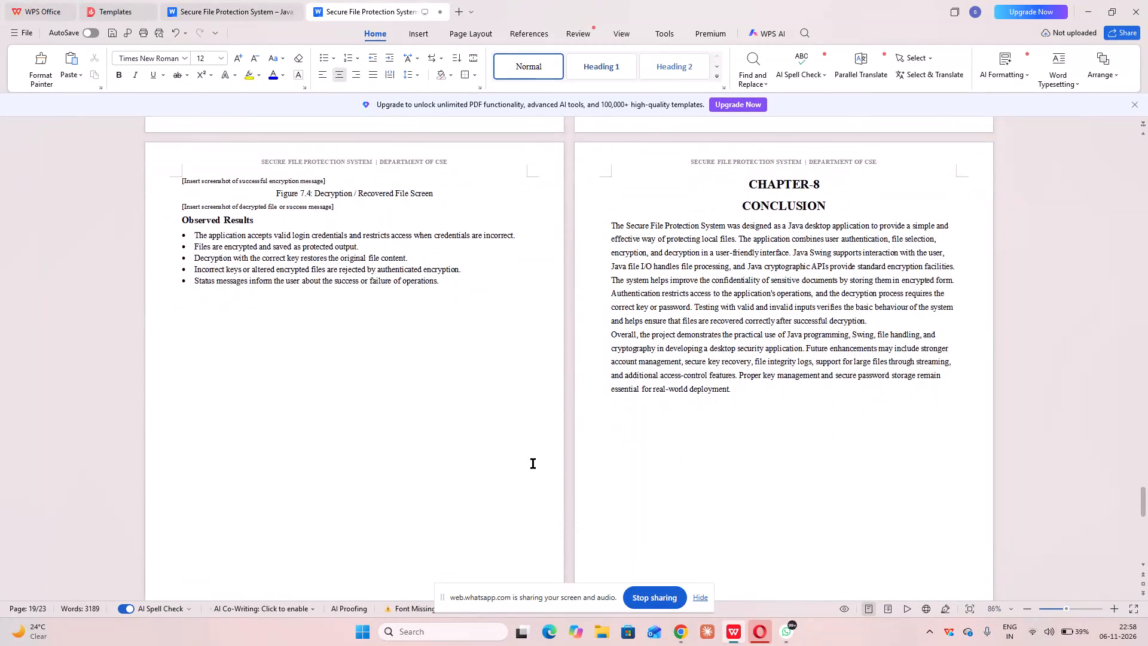
{"action": "scroll", "coordinate": [533, 464], "scroll_direction": "down", "scroll_amount": 7}
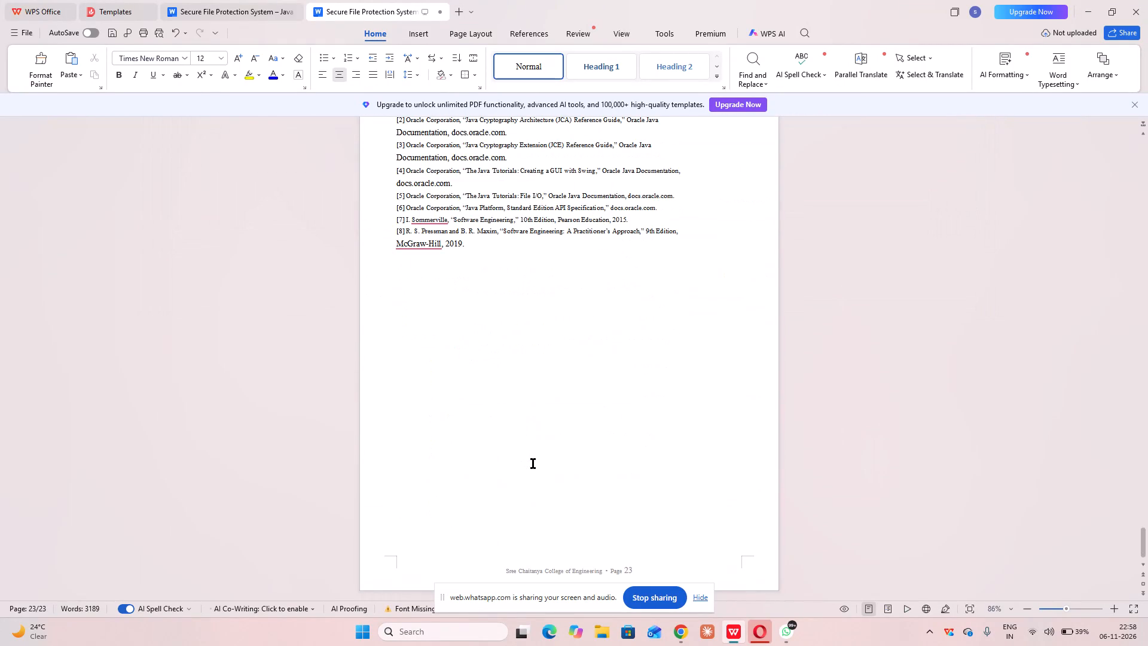
Examine the bibliography page's heading and its list of references.
{"action": "scroll", "coordinate": [533, 464], "scroll_direction": "up", "scroll_amount": 4}
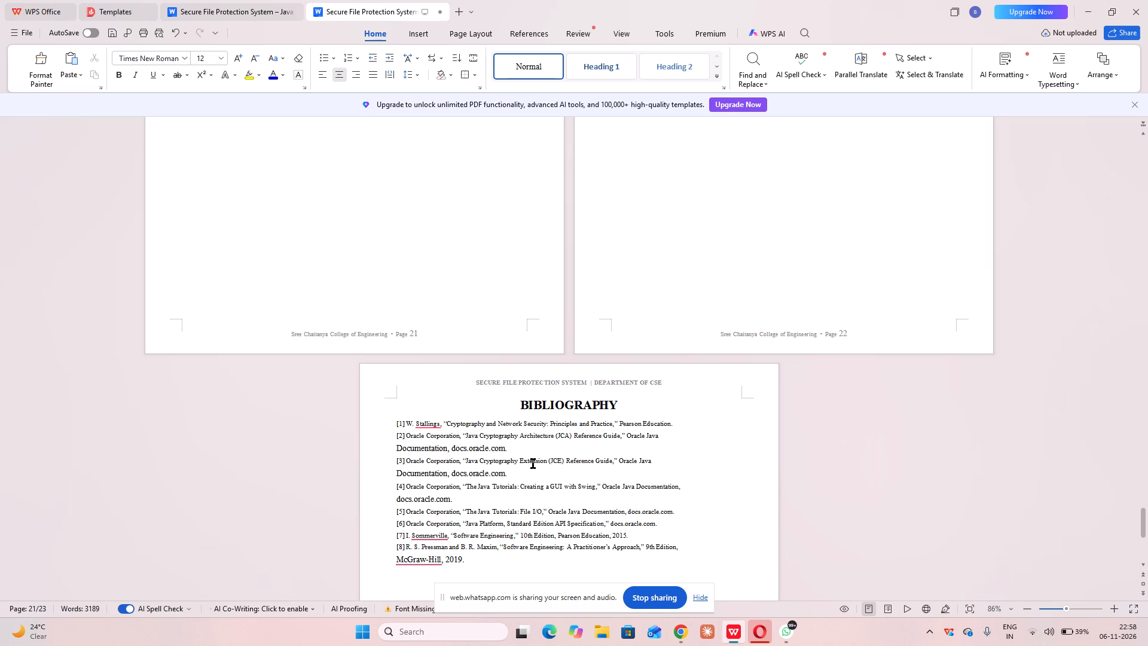
{"action": "scroll", "coordinate": [533, 464], "scroll_direction": "down", "scroll_amount": 3}
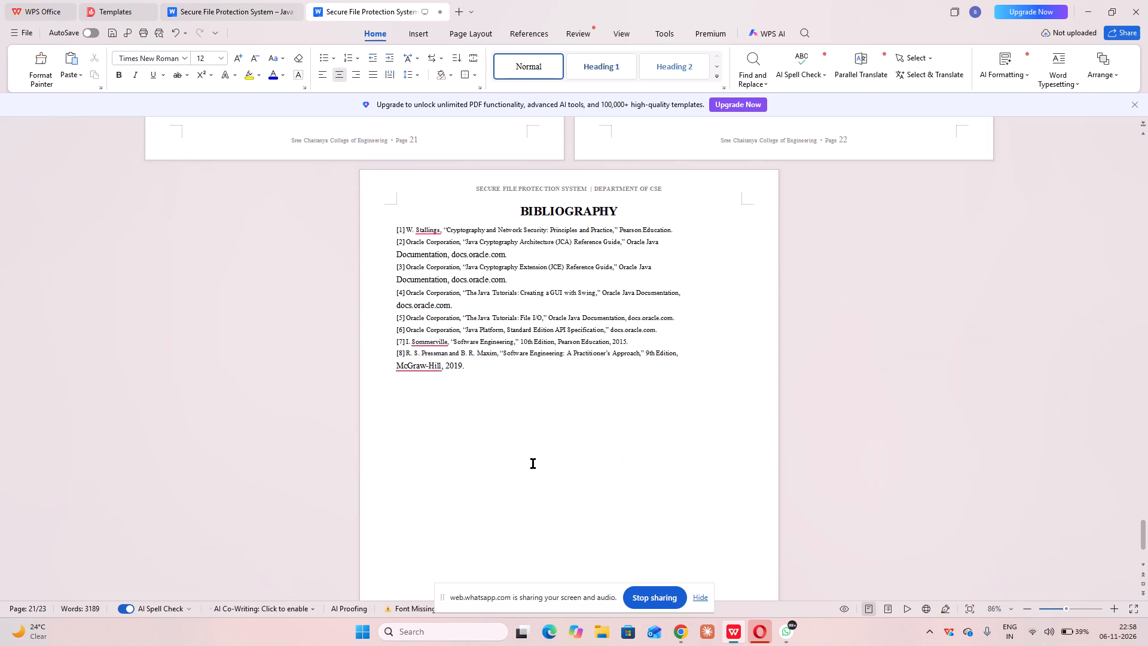
{"action": "scroll", "coordinate": [533, 464], "scroll_direction": "up", "scroll_amount": 1}
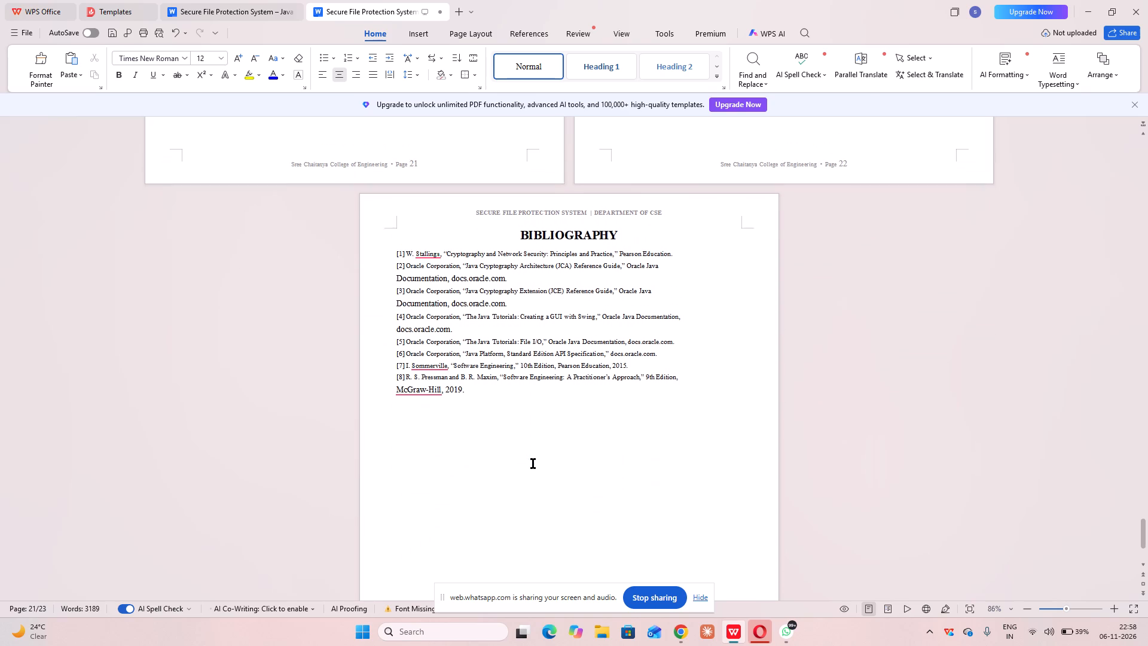
{"action": "scroll", "coordinate": [533, 464], "scroll_direction": "up", "scroll_amount": 1}
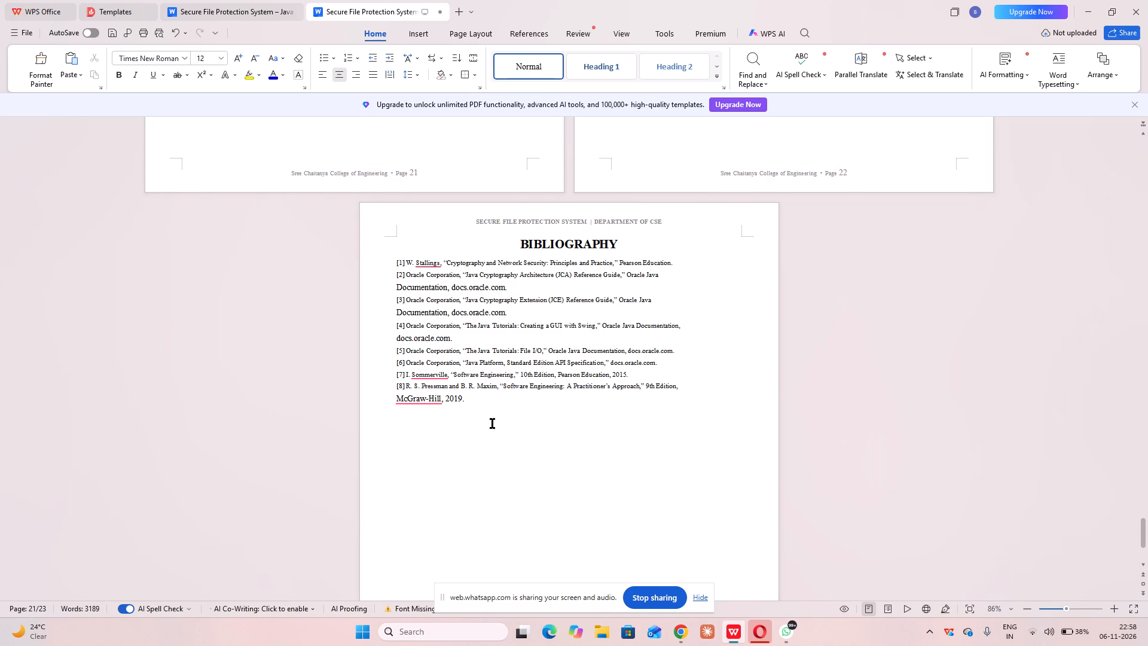
{"action": "left_click_drag", "start_coordinate": [492, 407], "coordinate": [363, 250]}
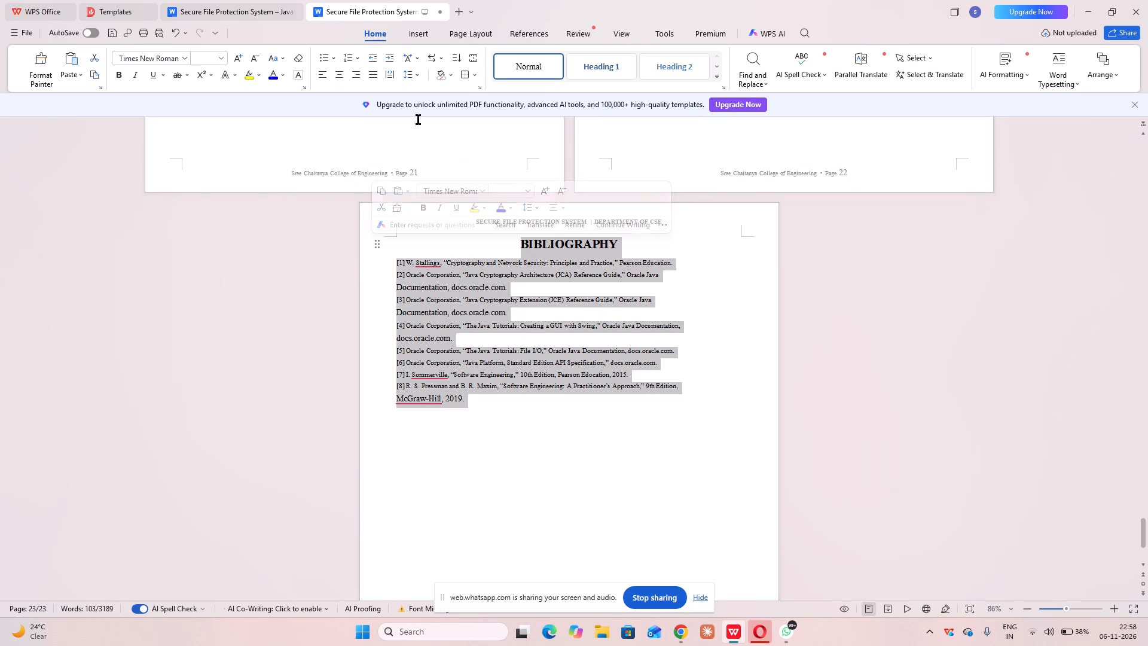
{"action": "left_click", "coordinate": [537, 435]}
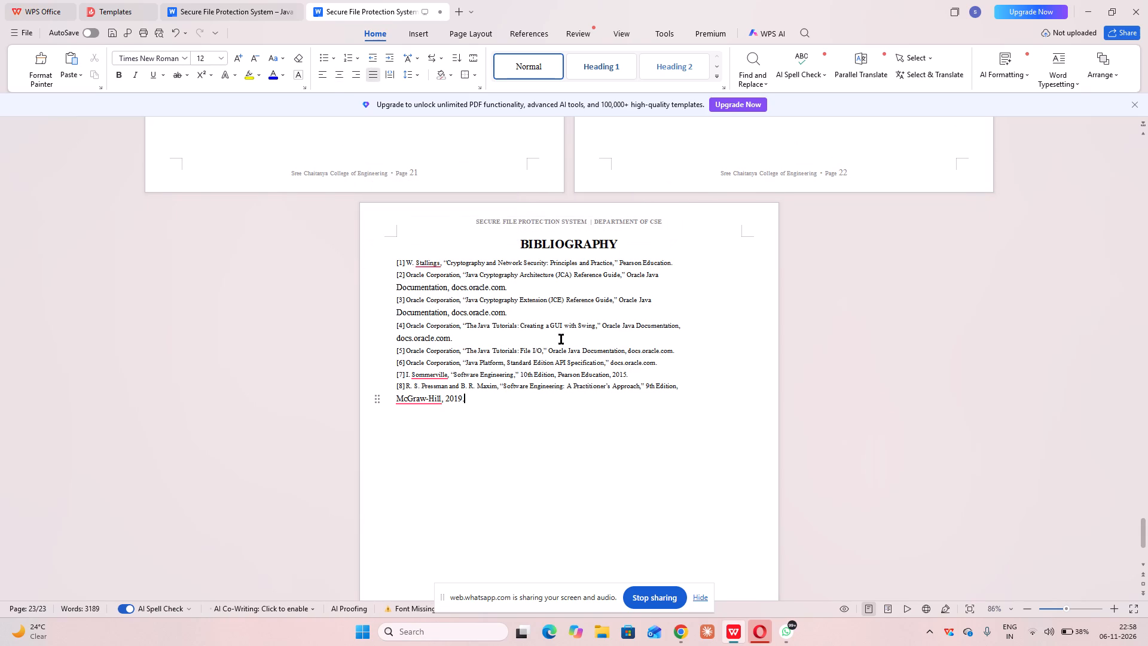
Review the report from the UML design section through the source code to the bibliography's heading and references.
{"action": "left_click", "coordinate": [551, 251]}
{"action": "left_click", "coordinate": [562, 240]}
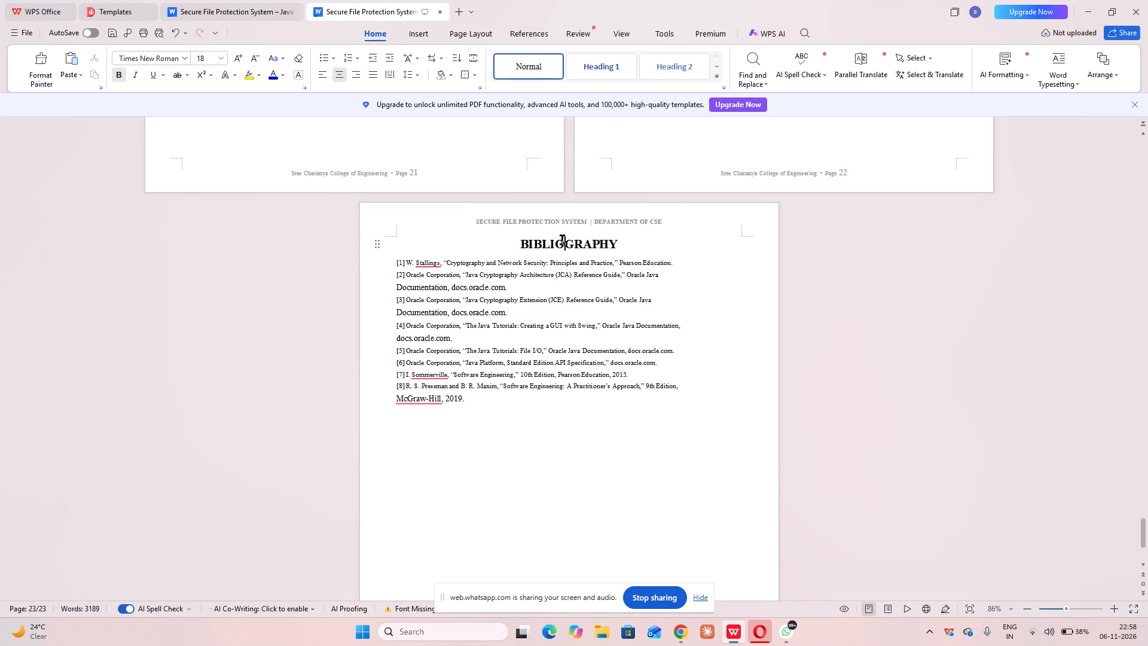
{"action": "left_click", "coordinate": [618, 247]}
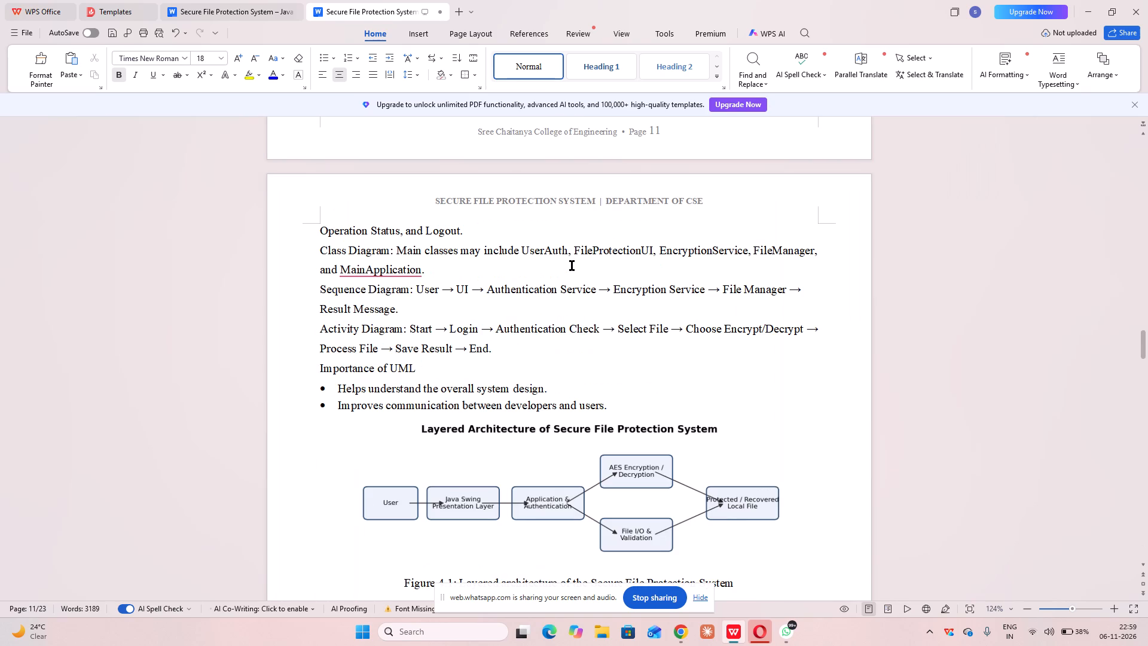
{"action": "scroll", "coordinate": [564, 432], "scroll_direction": "down", "scroll_amount": 16}
{"action": "scroll", "coordinate": [564, 432], "scroll_direction": "down", "scroll_amount": 9}
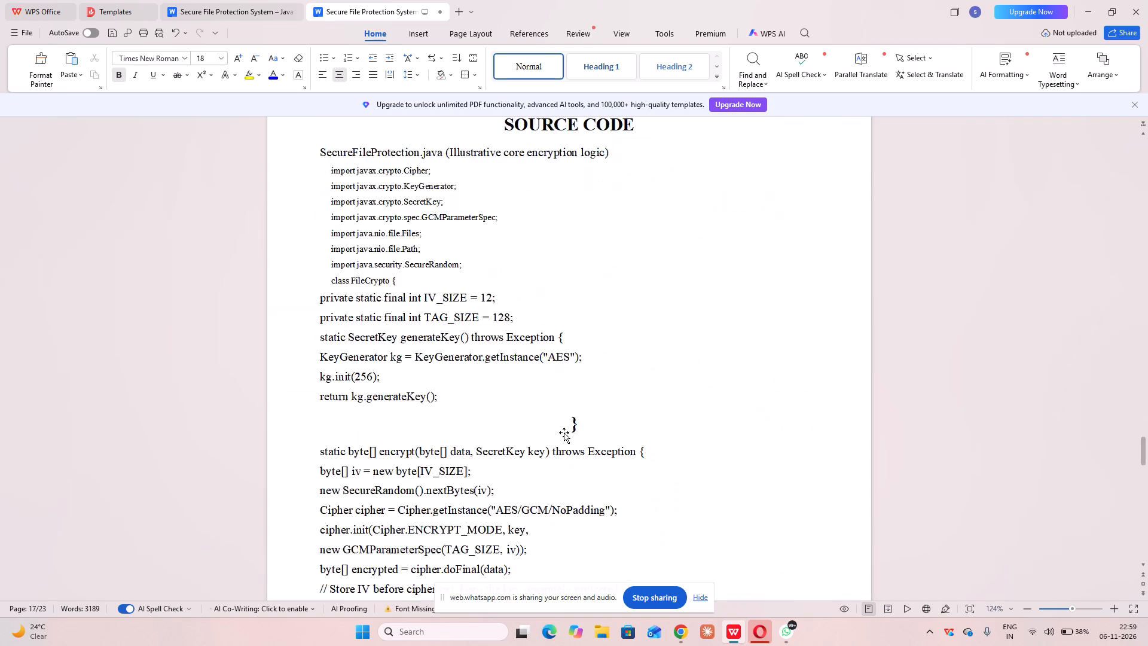
{"action": "scroll", "coordinate": [564, 432], "scroll_direction": "down", "scroll_amount": 14}
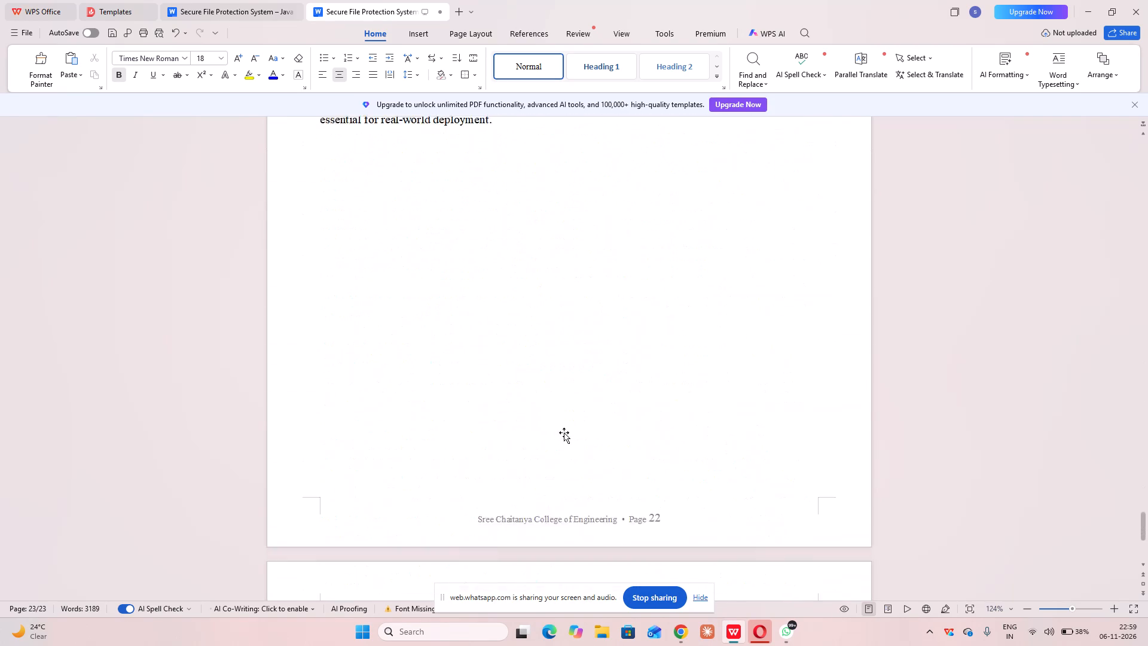
{"action": "scroll", "coordinate": [564, 432], "scroll_direction": "down", "scroll_amount": 7}
{"action": "scroll", "coordinate": [564, 432], "scroll_direction": "up", "scroll_amount": 8}
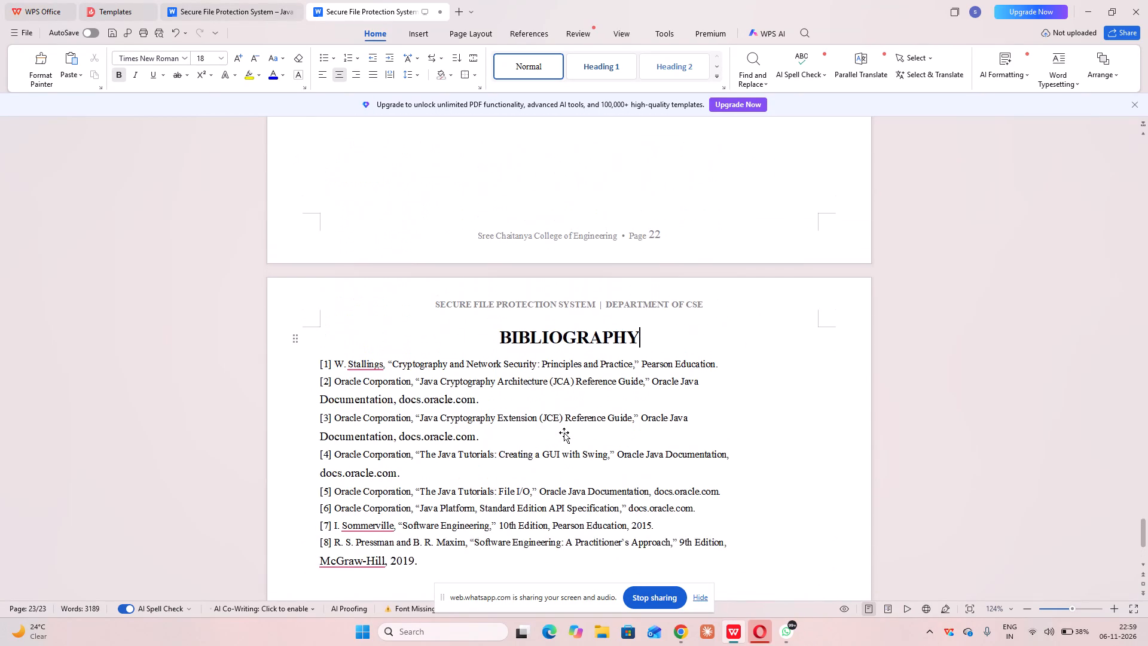
{"action": "scroll", "coordinate": [564, 432], "scroll_direction": "up", "scroll_amount": 1}
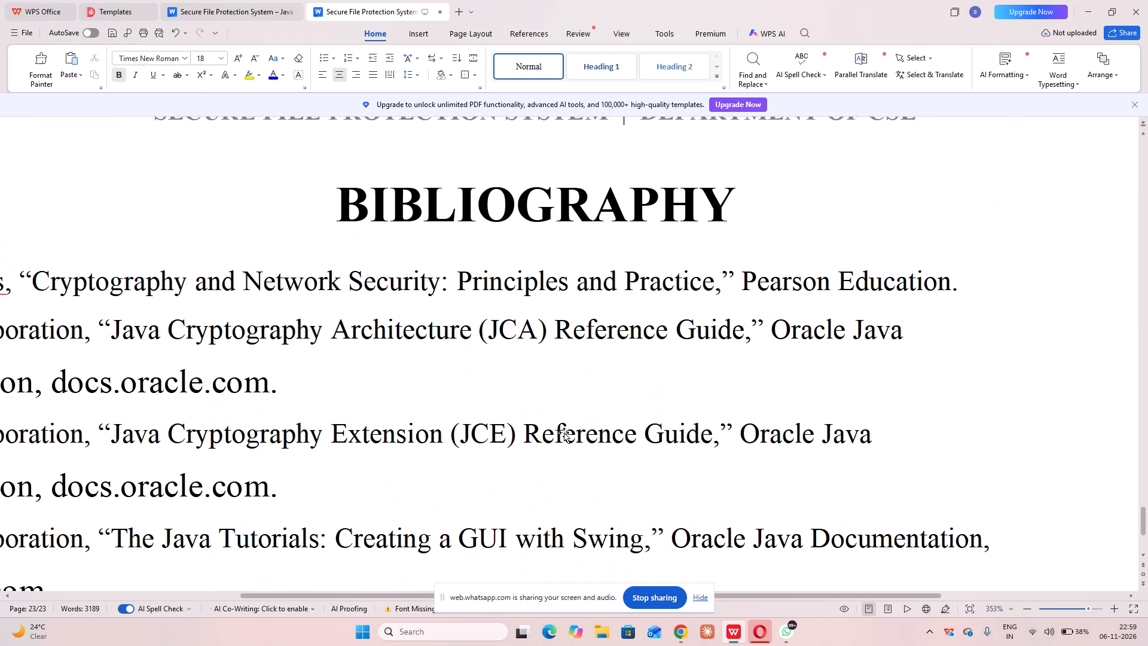
{"action": "scroll", "coordinate": [564, 432], "scroll_direction": "up", "scroll_amount": 1}
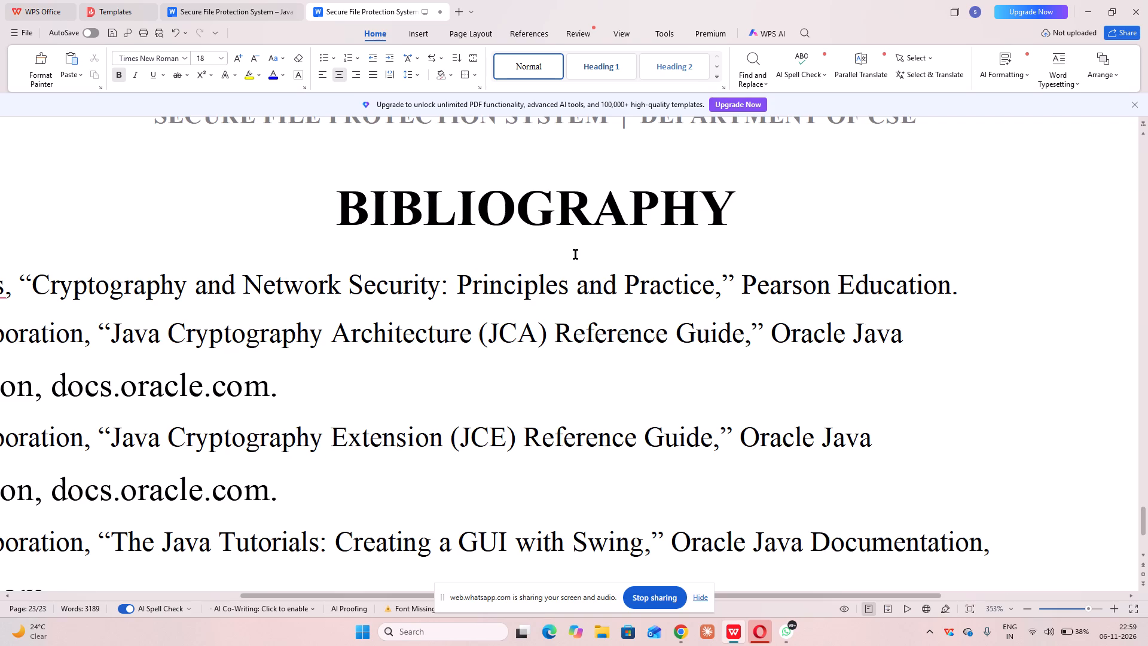
Review the report backwards from the bibliography through the conclusion, results and design chapters to the cover page.
{"action": "scroll", "coordinate": [575, 254], "scroll_direction": "up", "scroll_amount": 5}
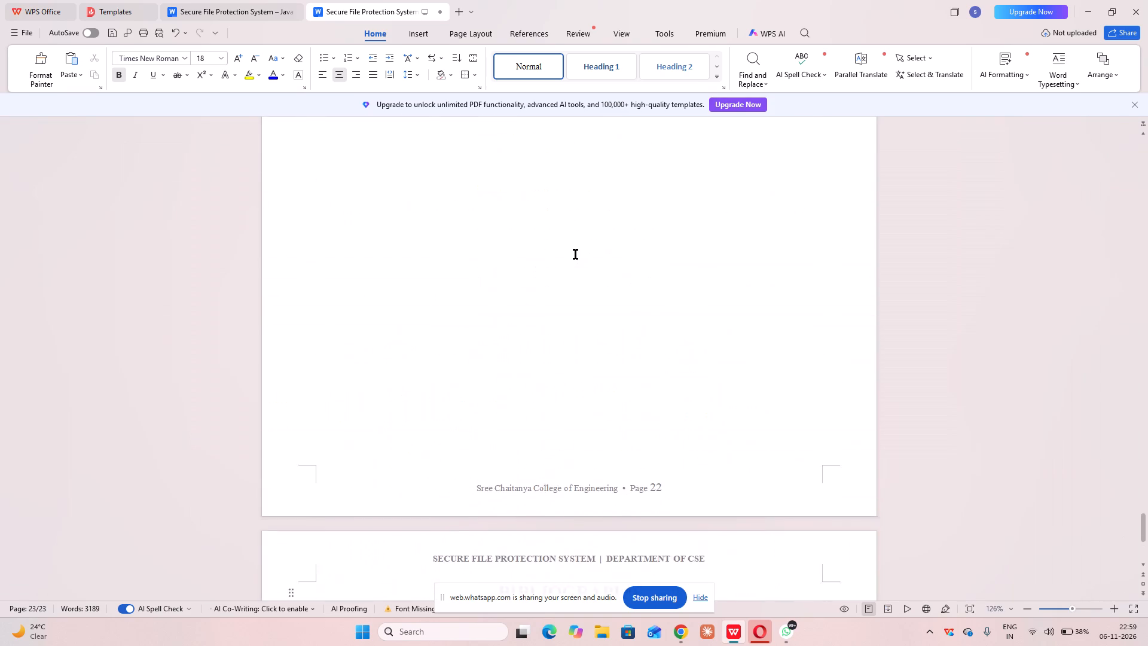
{"action": "scroll", "coordinate": [575, 254], "scroll_direction": "up", "scroll_amount": 3}
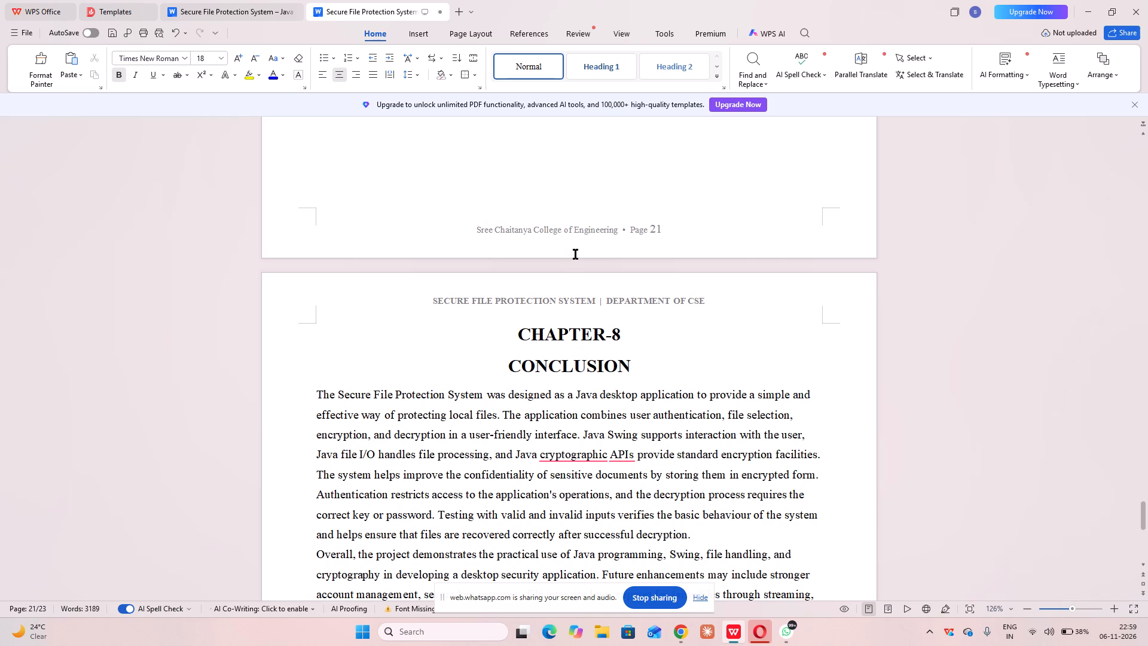
{"action": "scroll", "coordinate": [575, 254], "scroll_direction": "up", "scroll_amount": 8}
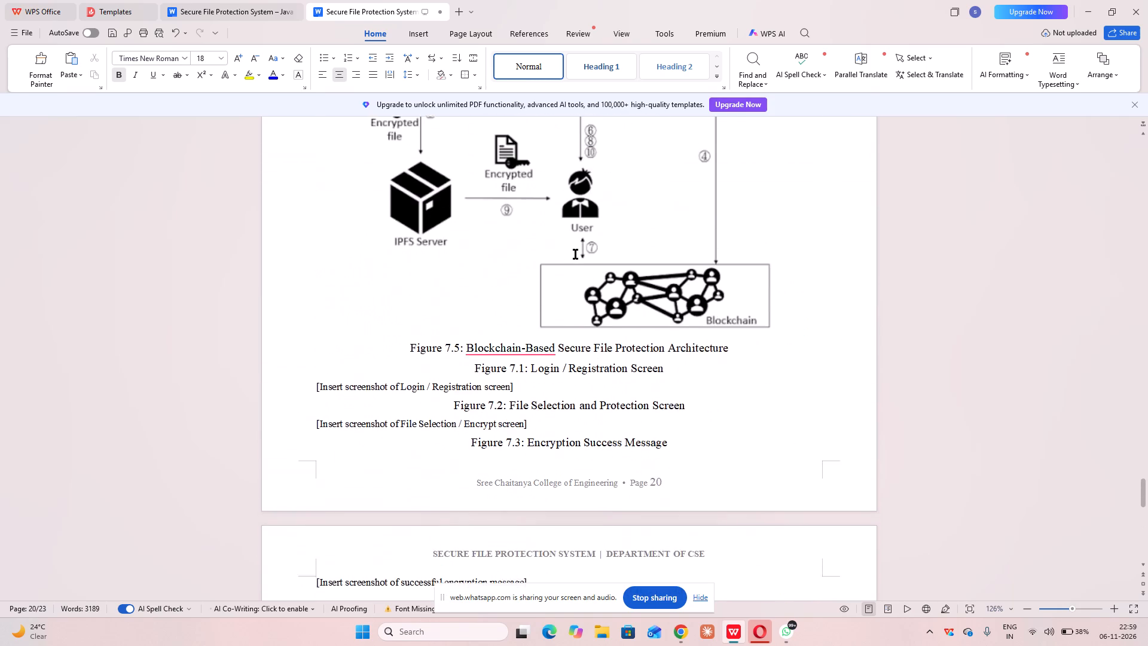
{"action": "scroll", "coordinate": [575, 254], "scroll_direction": "up", "scroll_amount": 2}
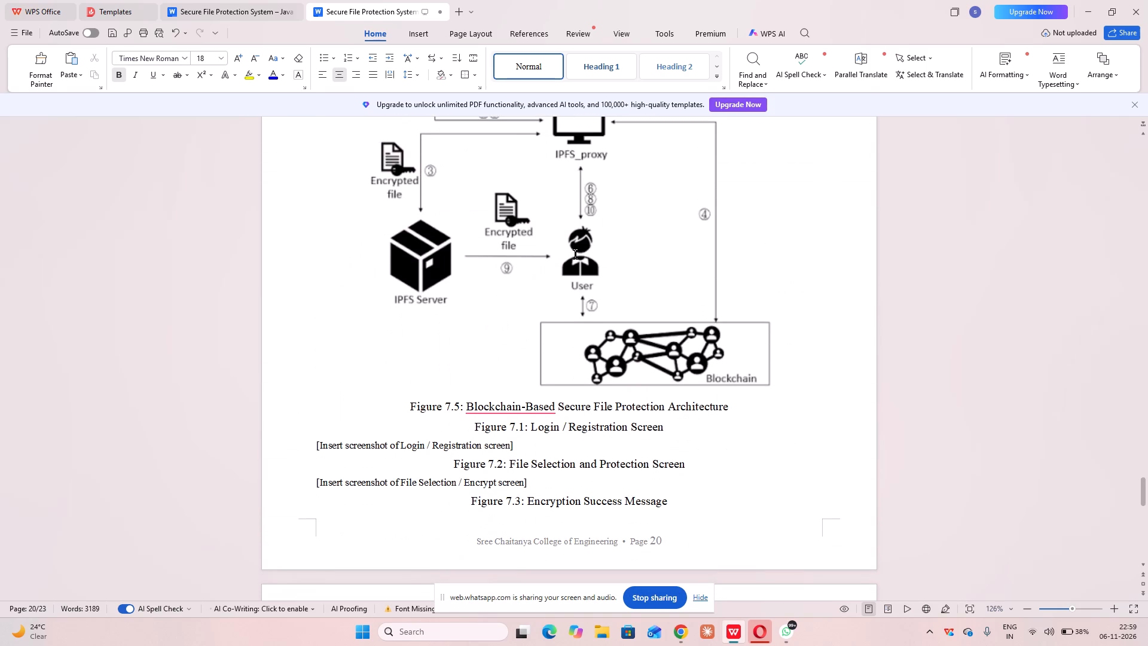
{"action": "scroll", "coordinate": [575, 254], "scroll_direction": "up", "scroll_amount": 1}
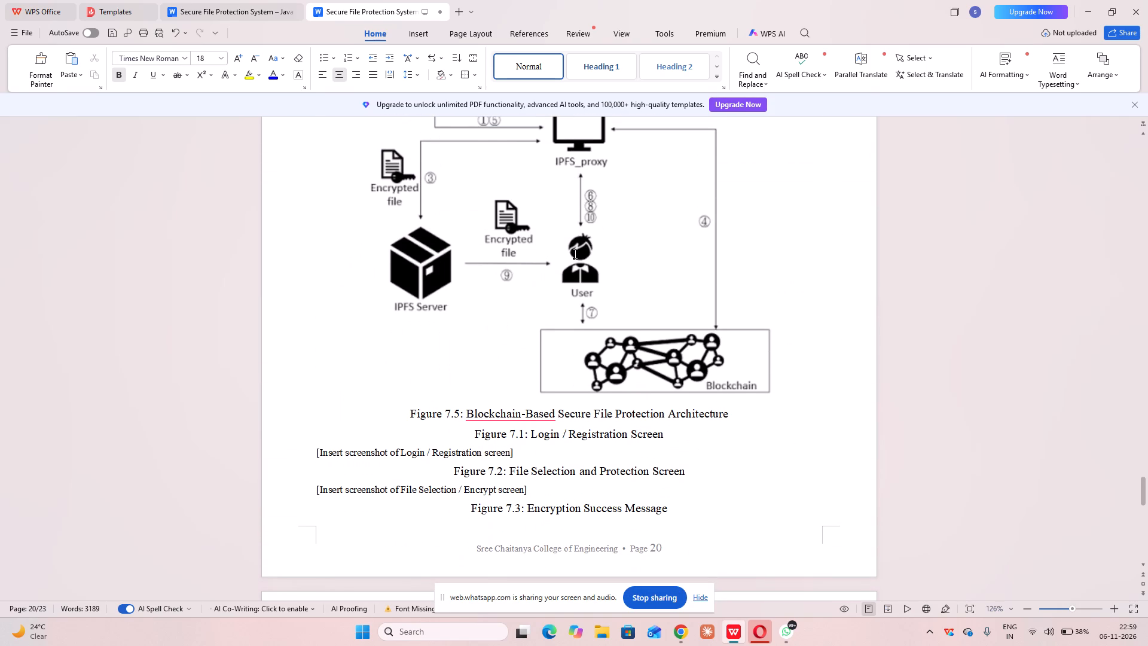
{"action": "scroll", "coordinate": [575, 254], "scroll_direction": "up", "scroll_amount": 1}
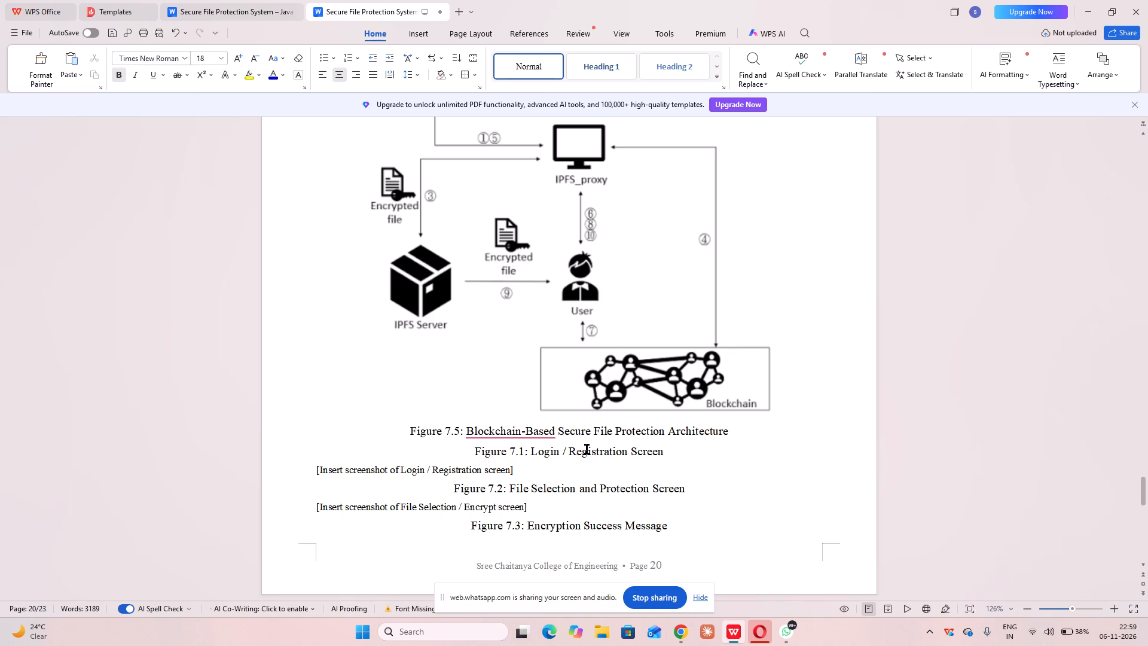
{"action": "scroll", "coordinate": [587, 449], "scroll_direction": "up", "scroll_amount": 3}
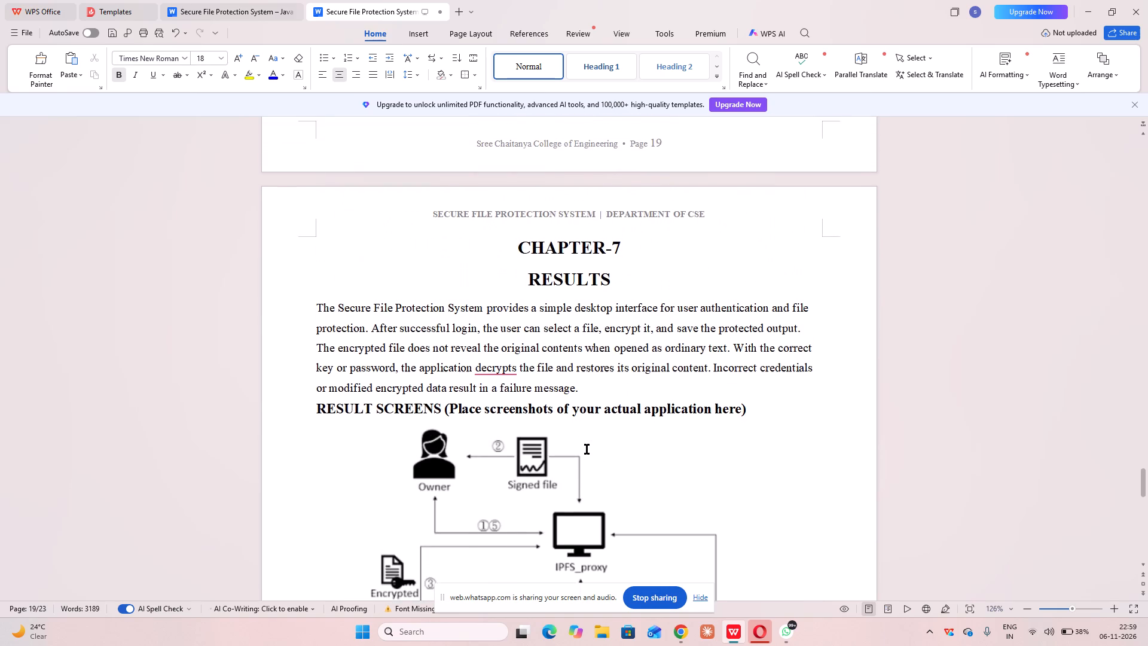
{"action": "scroll", "coordinate": [587, 449], "scroll_direction": "up", "scroll_amount": 20}
{"action": "scroll", "coordinate": [587, 449], "scroll_direction": "up", "scroll_amount": 16}
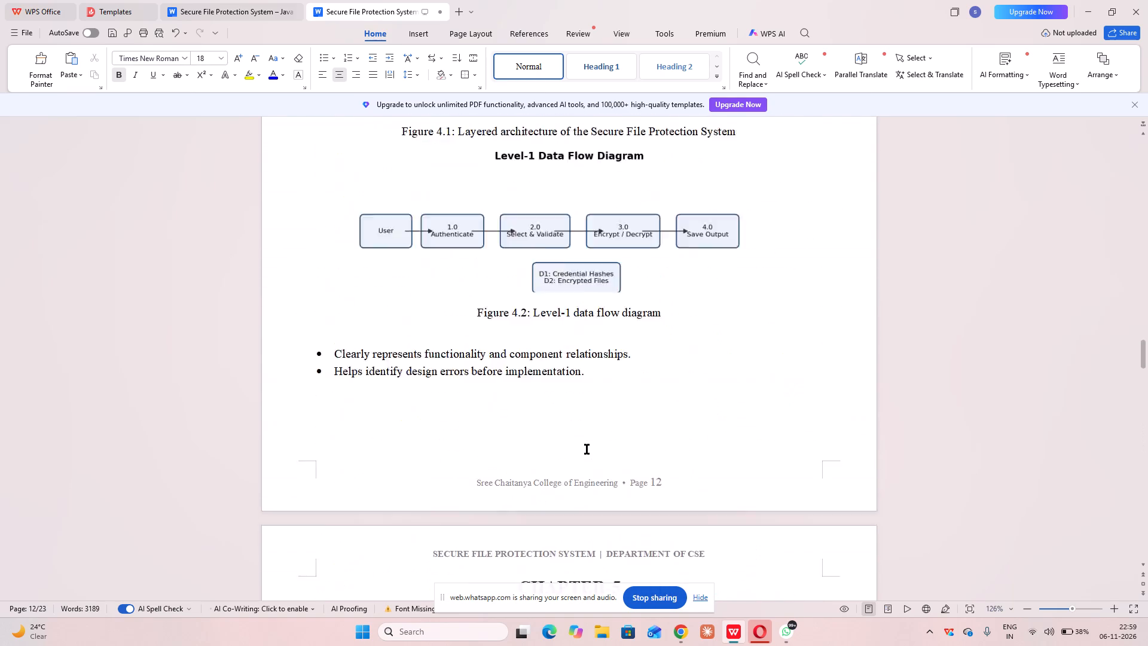
{"action": "scroll", "coordinate": [587, 449], "scroll_direction": "up", "scroll_amount": 2}
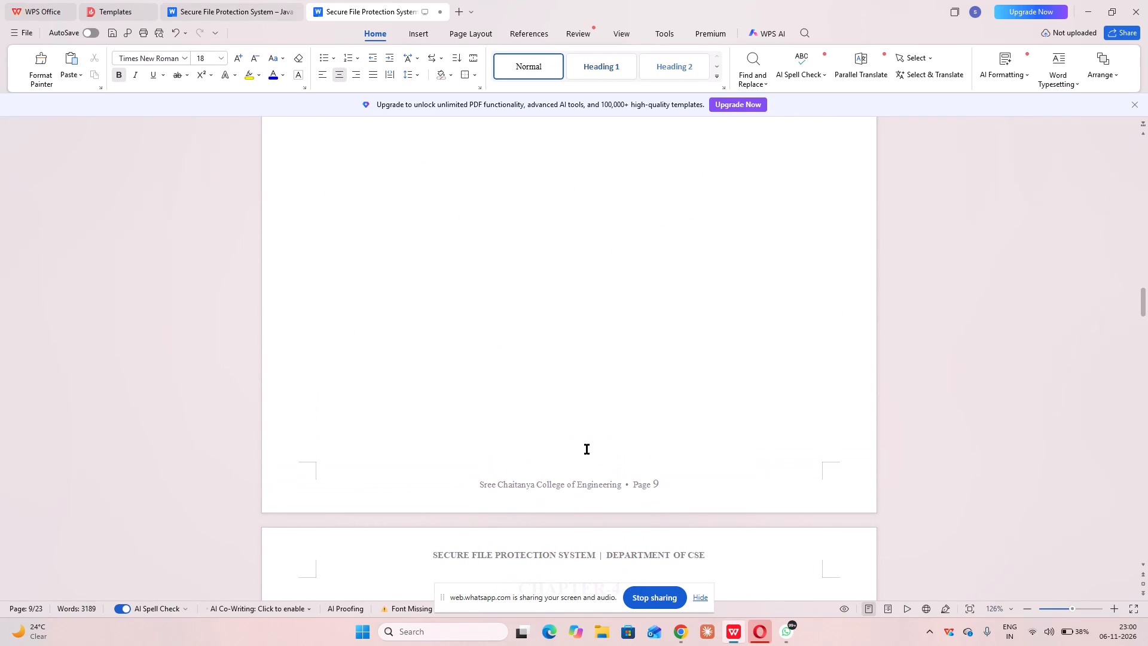
{"action": "scroll", "coordinate": [587, 449], "scroll_direction": "up", "scroll_amount": 12}
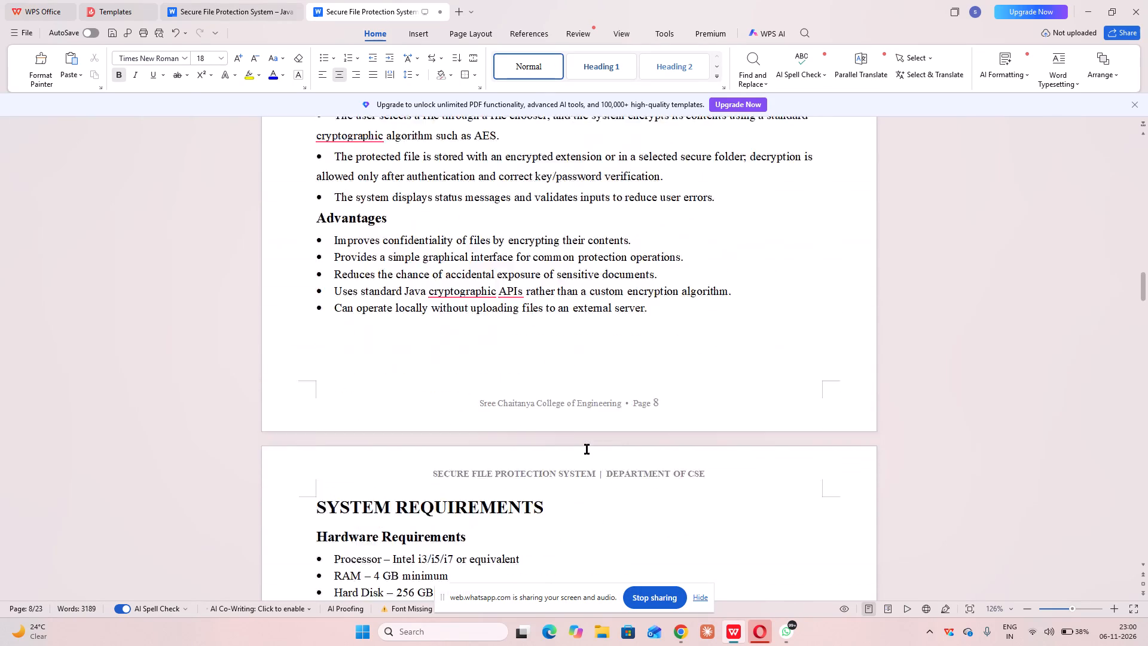
{"action": "scroll", "coordinate": [587, 449], "scroll_direction": "up", "scroll_amount": 14}
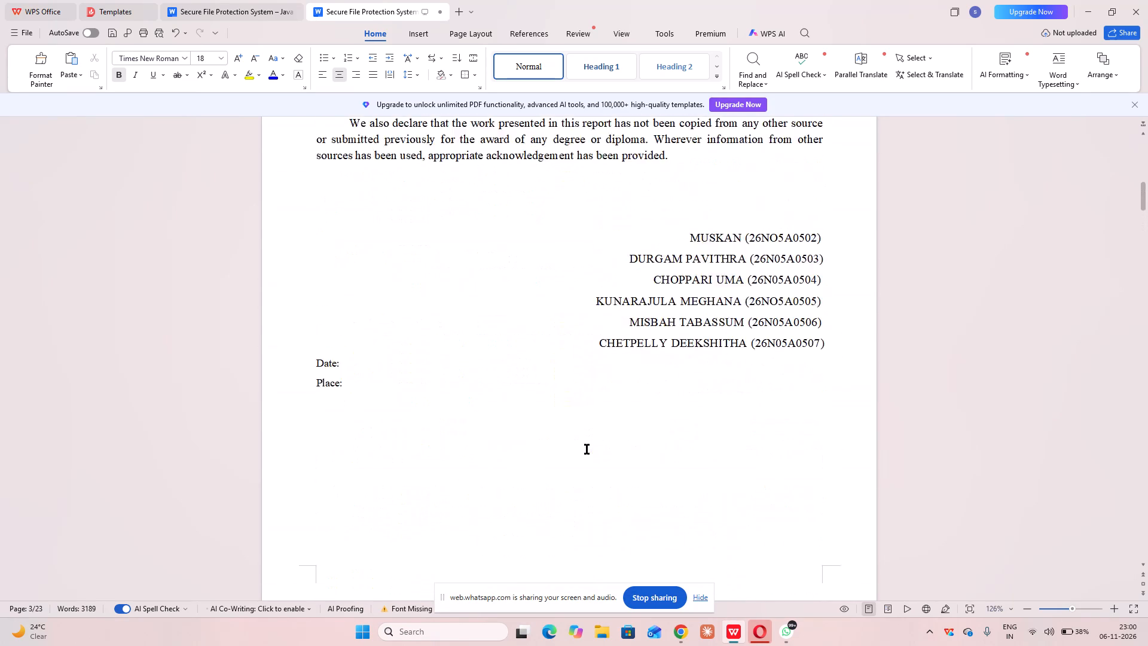
{"action": "scroll", "coordinate": [587, 449], "scroll_direction": "up", "scroll_amount": 16}
Examine the cover page's college banner, report title, student list, supervisor details and date.
{"action": "scroll", "coordinate": [587, 449], "scroll_direction": "down", "scroll_amount": 2}
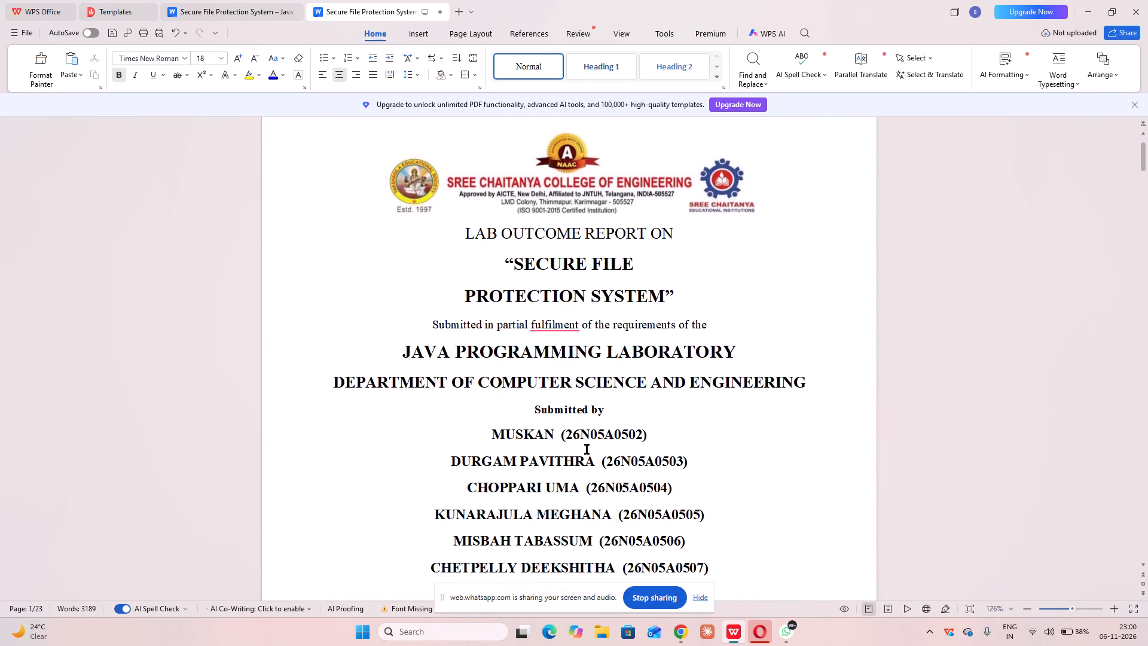
{"action": "scroll", "coordinate": [587, 449], "scroll_direction": "down", "scroll_amount": 1}
{"action": "scroll", "coordinate": [587, 449], "scroll_direction": "up", "scroll_amount": 1}
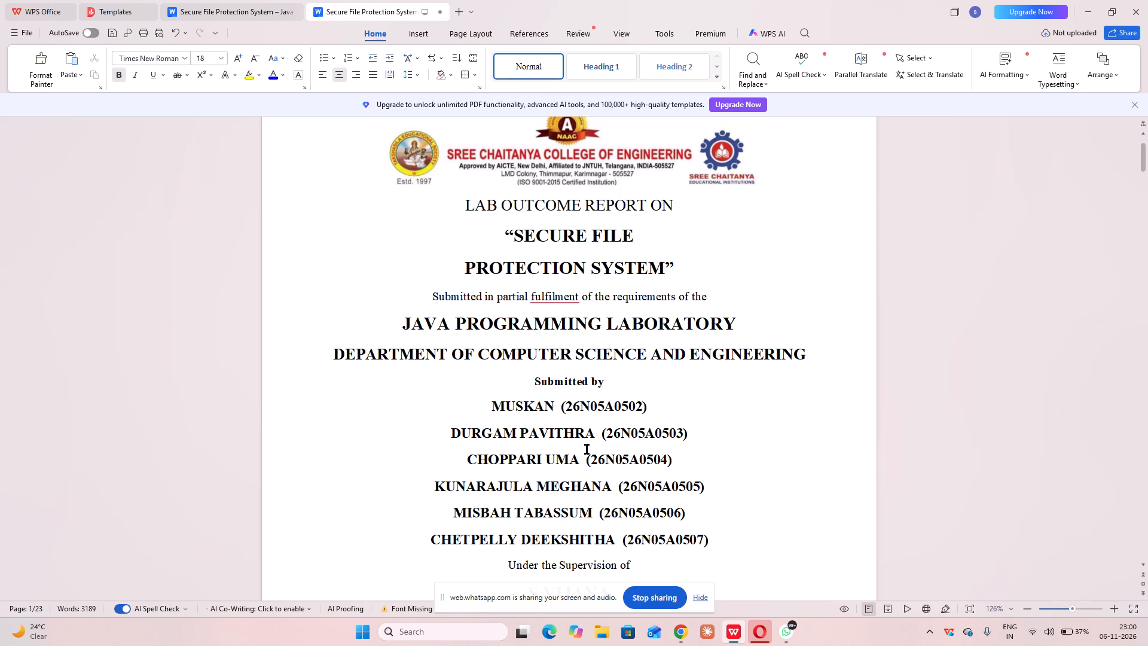
{"action": "scroll", "coordinate": [587, 449], "scroll_direction": "down", "scroll_amount": 1}
{"action": "scroll", "coordinate": [587, 449], "scroll_direction": "up", "scroll_amount": 2}
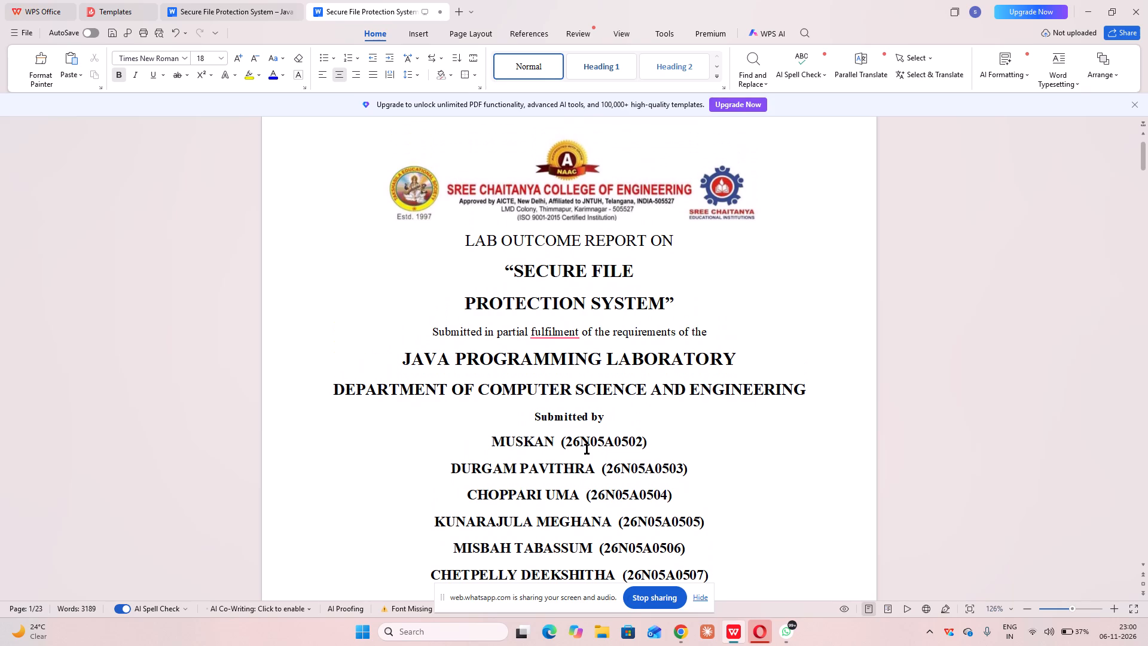
{"action": "scroll", "coordinate": [587, 449], "scroll_direction": "down", "scroll_amount": 1}
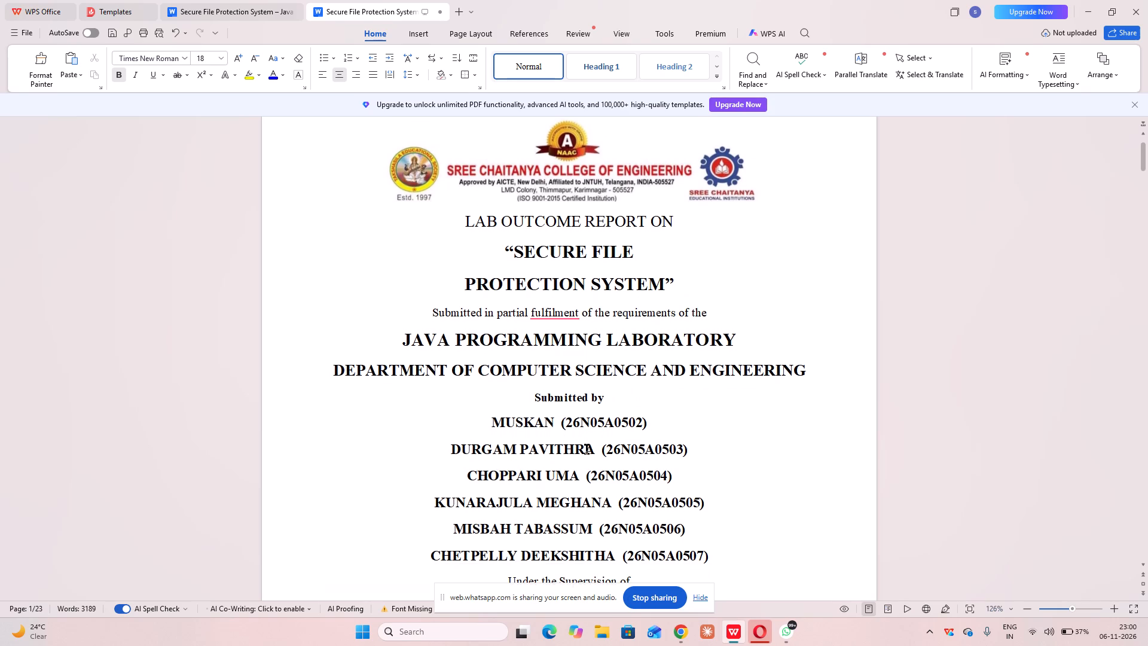
{"action": "scroll", "coordinate": [587, 449], "scroll_direction": "up", "scroll_amount": 1}
{"action": "scroll", "coordinate": [587, 449], "scroll_direction": "down", "scroll_amount": 2}
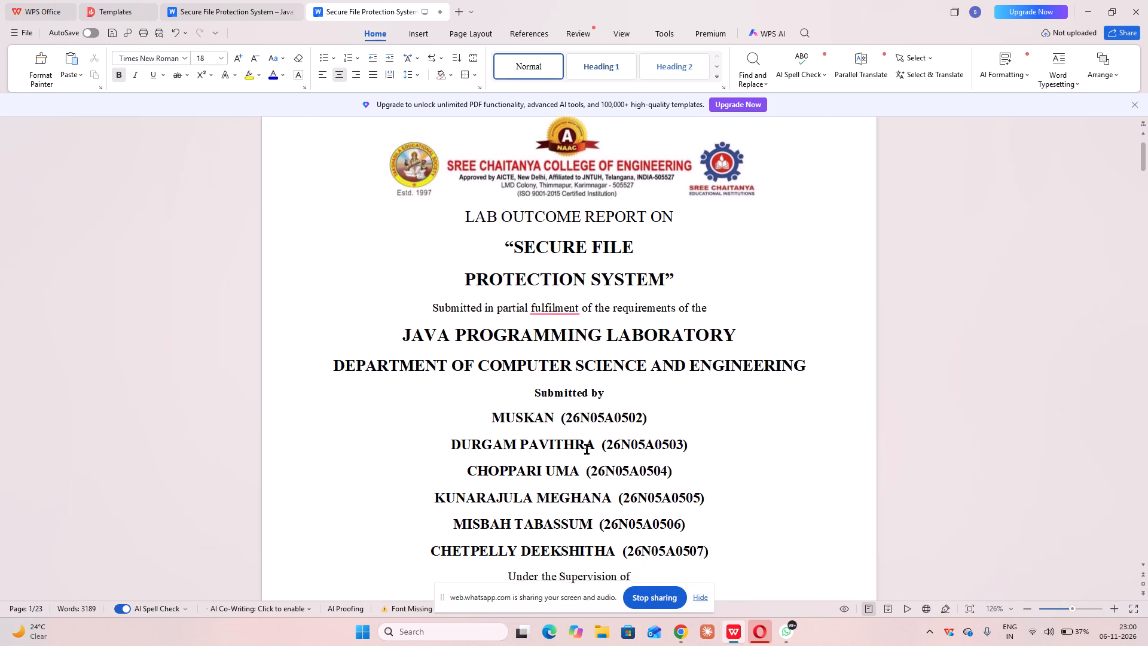
{"action": "scroll", "coordinate": [587, 449], "scroll_direction": "down", "scroll_amount": 5}
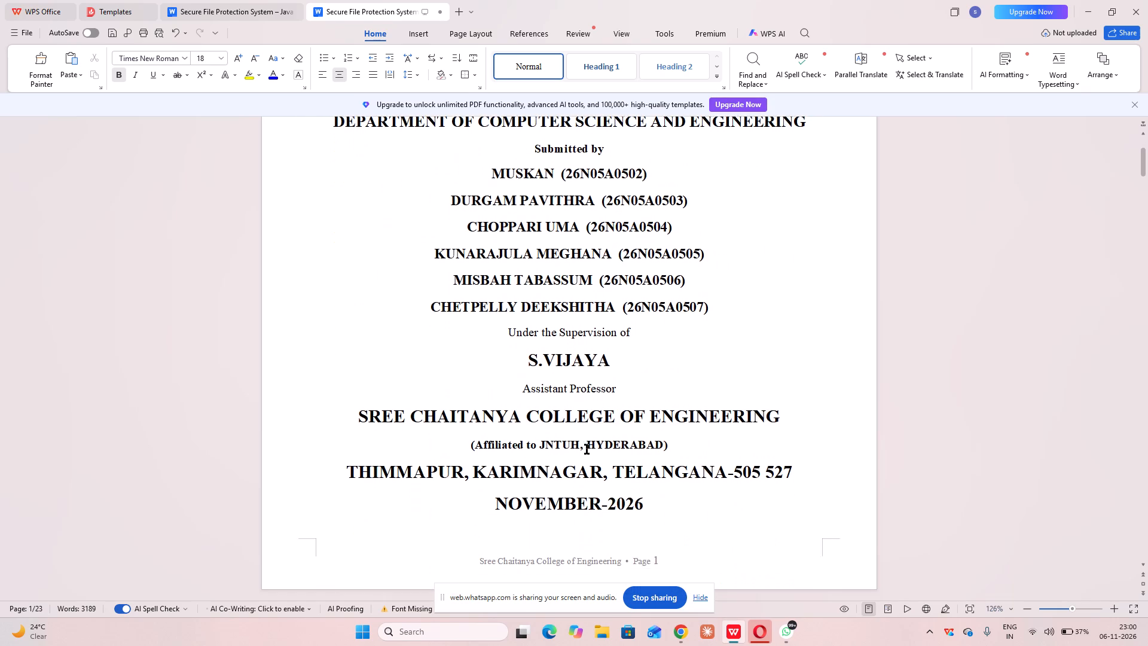
Examine the certificate page's banner, certification text and the project guide and department head signature blocks.
{"action": "scroll", "coordinate": [587, 449], "scroll_direction": "down", "scroll_amount": 4}
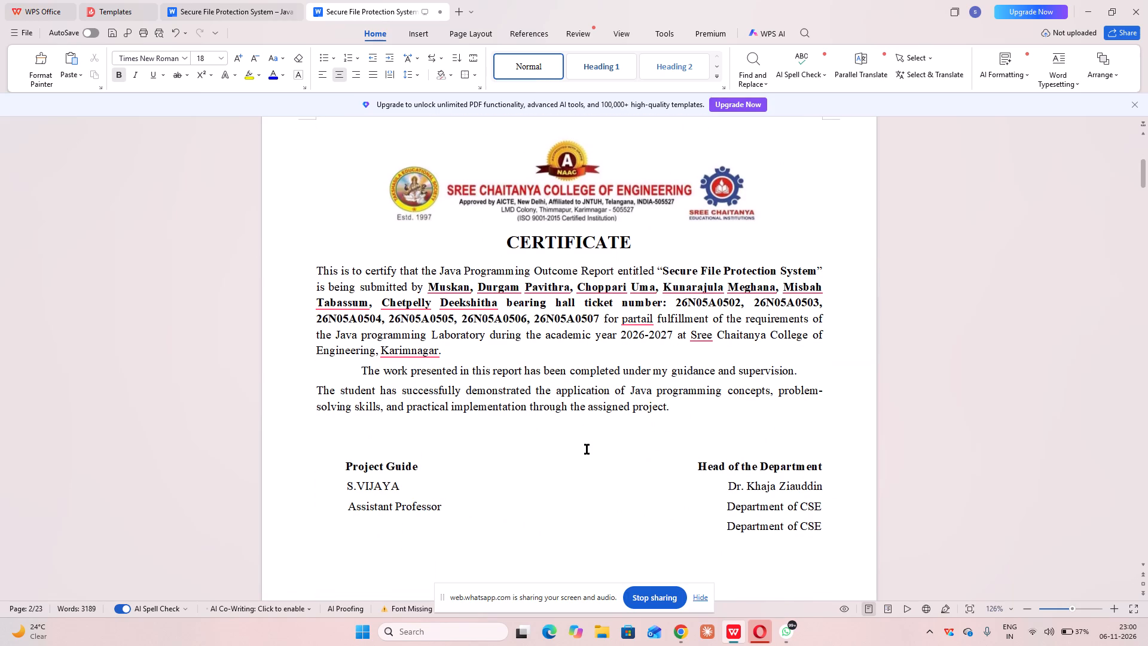
{"action": "scroll", "coordinate": [587, 449], "scroll_direction": "down", "scroll_amount": 3}
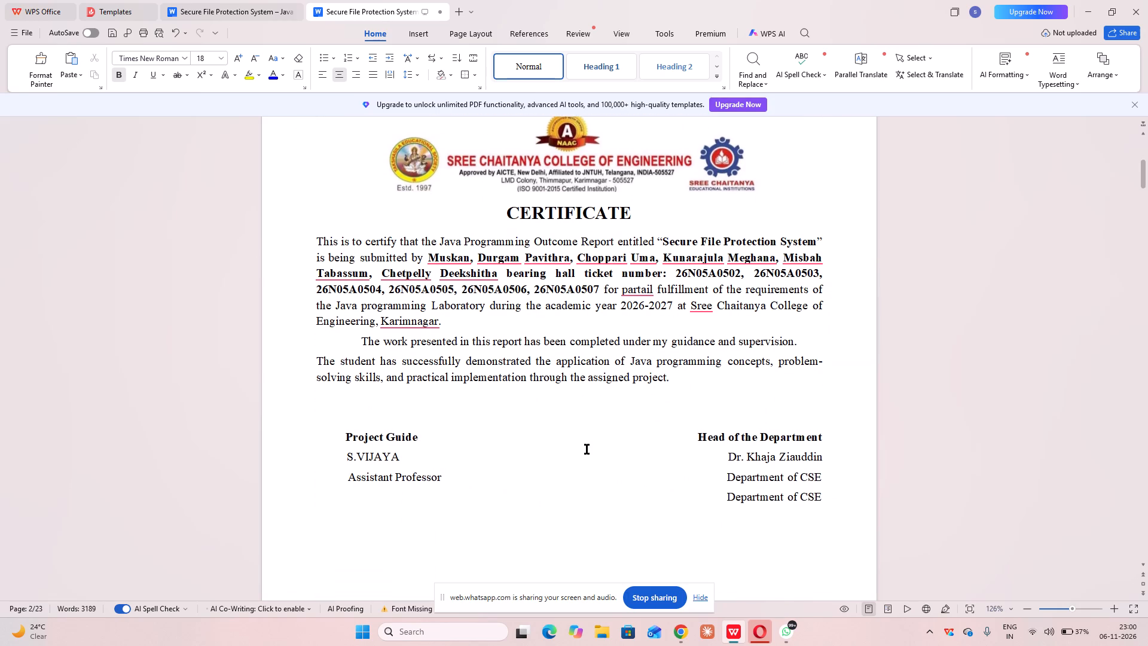
{"action": "scroll", "coordinate": [587, 449], "scroll_direction": "down", "scroll_amount": 1}
{"action": "scroll", "coordinate": [587, 449], "scroll_direction": "up", "scroll_amount": 1}
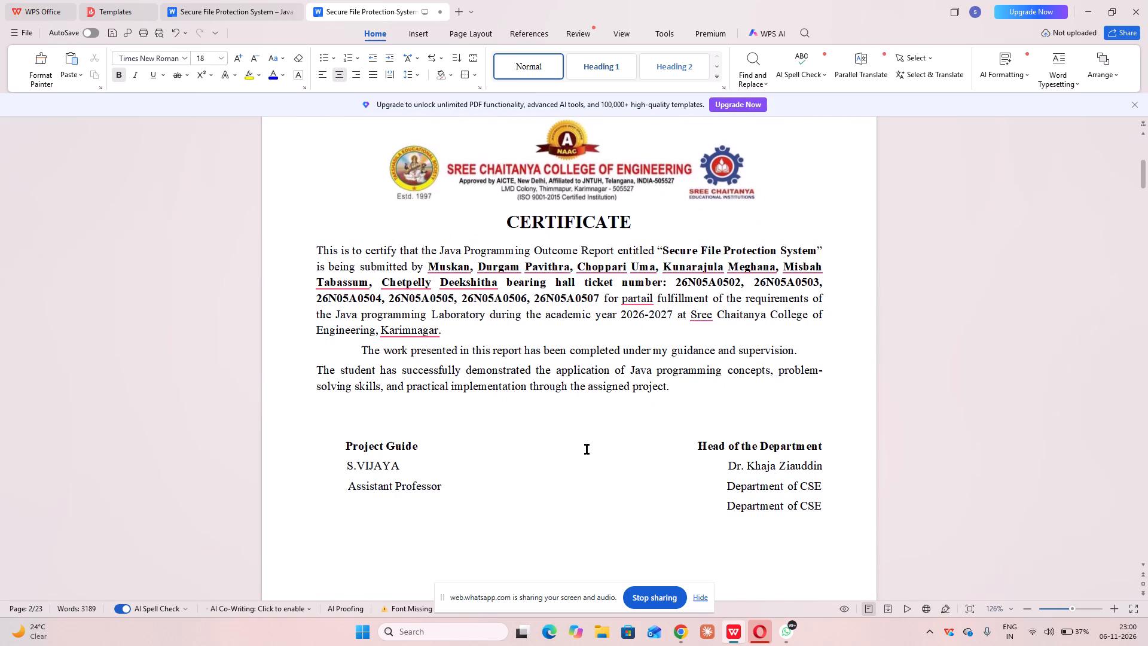
{"action": "scroll", "coordinate": [587, 449], "scroll_direction": "down", "scroll_amount": 4}
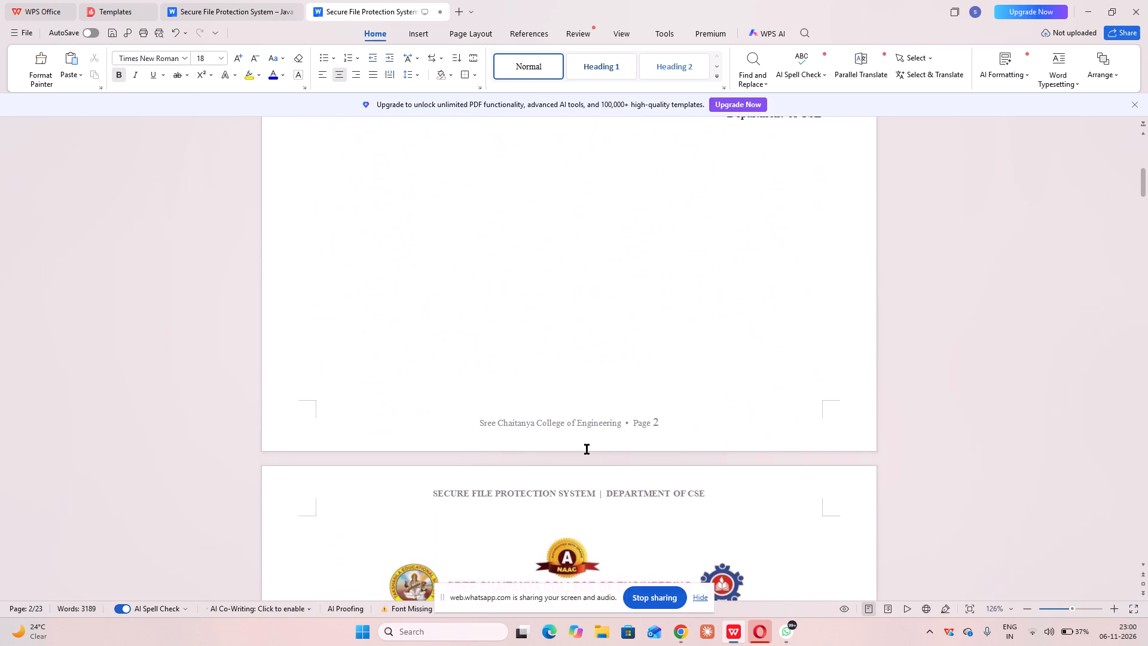
Examine the declaration page's banner, declaration text, student list and the date and place lines.
{"action": "scroll", "coordinate": [587, 449], "scroll_direction": "down", "scroll_amount": 5}
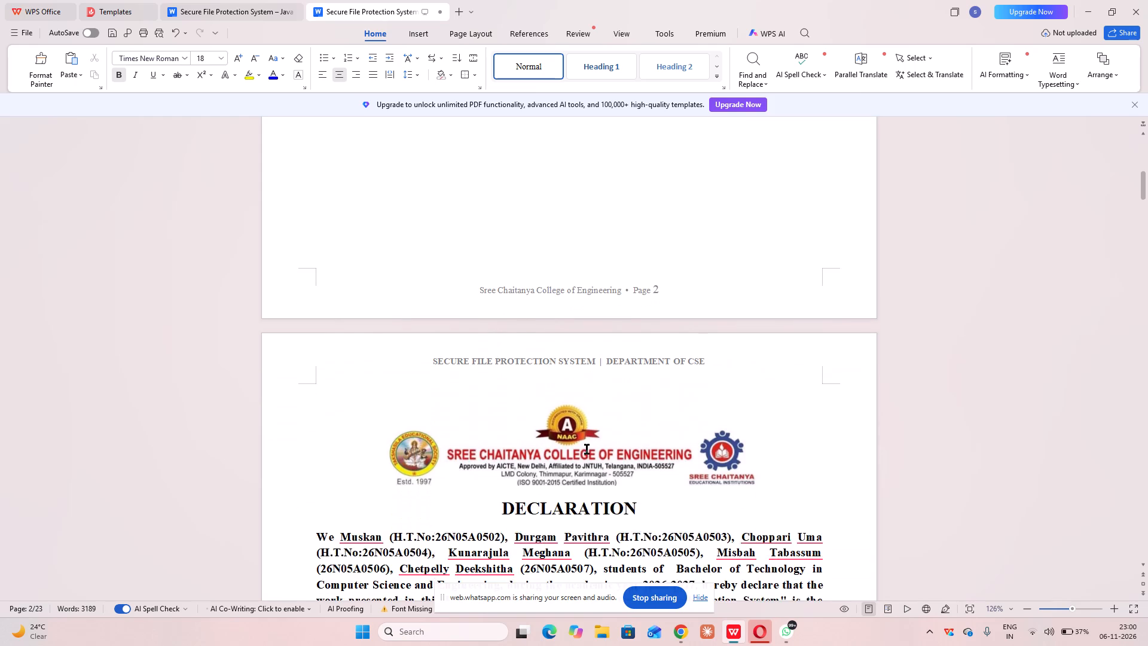
{"action": "scroll", "coordinate": [587, 449], "scroll_direction": "down", "scroll_amount": 3}
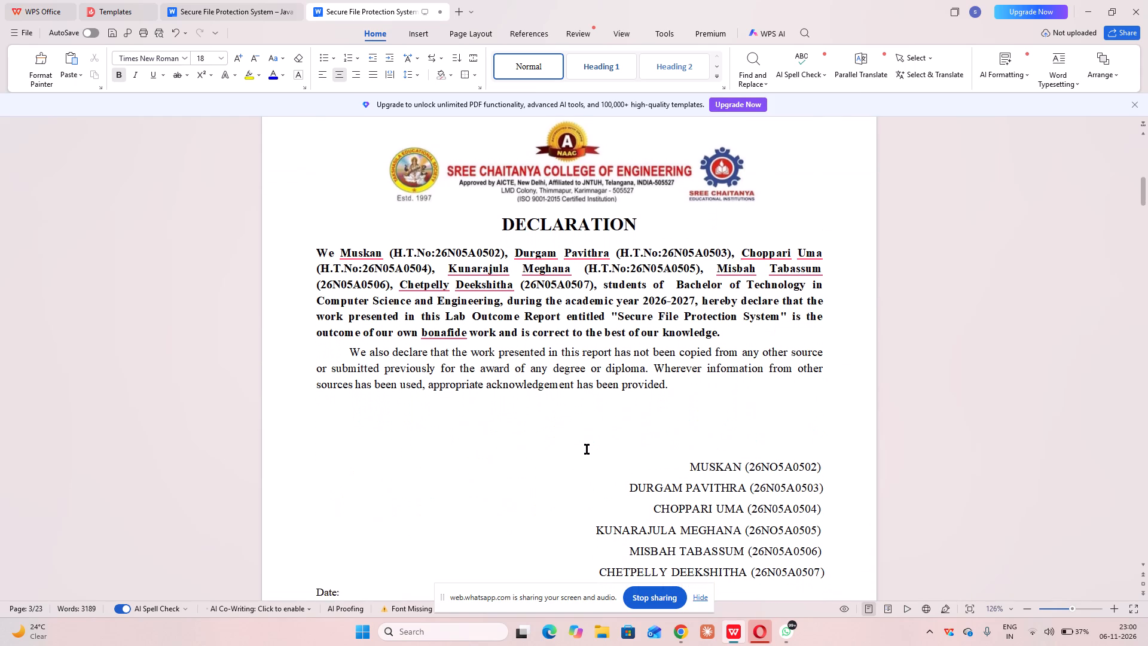
{"action": "scroll", "coordinate": [587, 449], "scroll_direction": "down", "scroll_amount": 3}
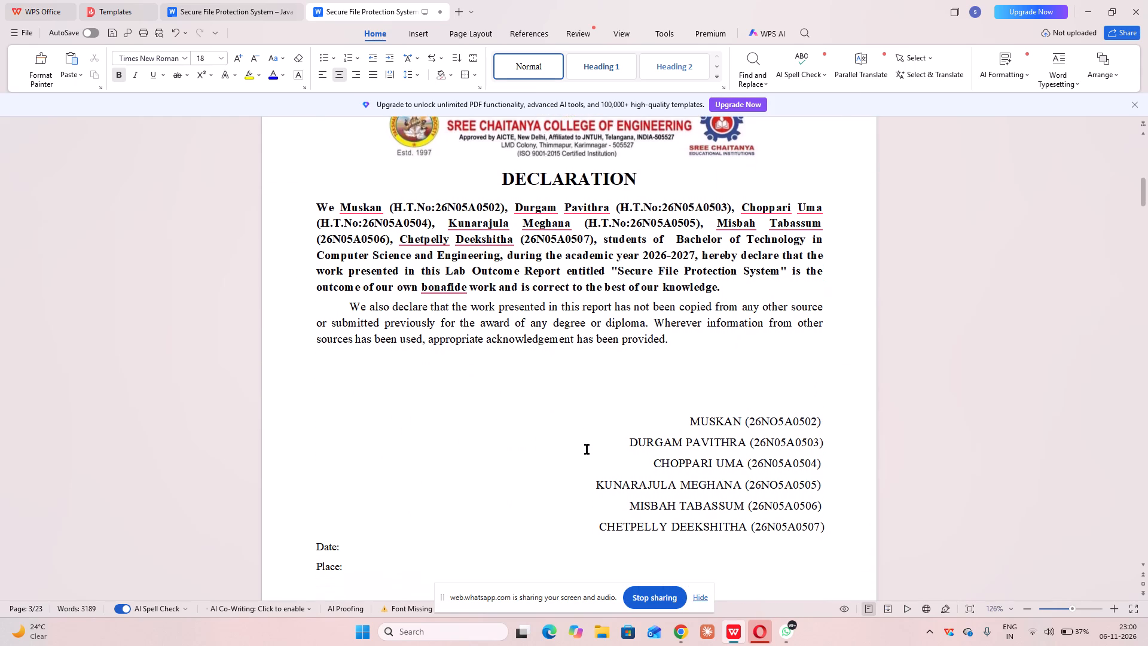
{"action": "scroll", "coordinate": [587, 449], "scroll_direction": "down", "scroll_amount": 2}
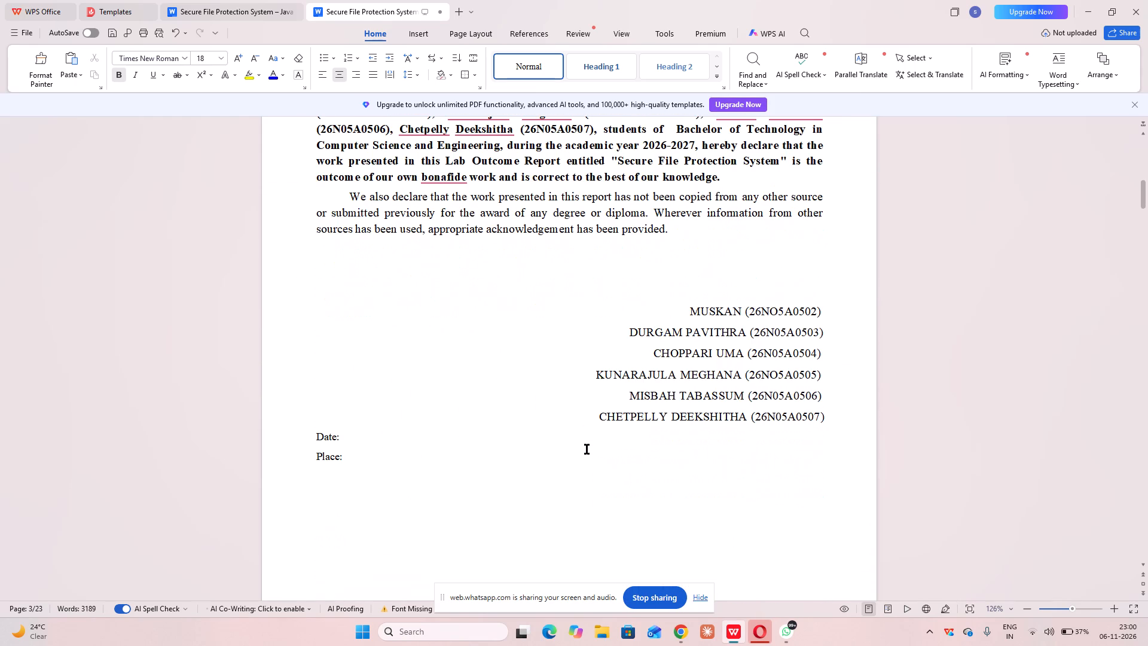
{"action": "scroll", "coordinate": [587, 449], "scroll_direction": "down", "scroll_amount": 4}
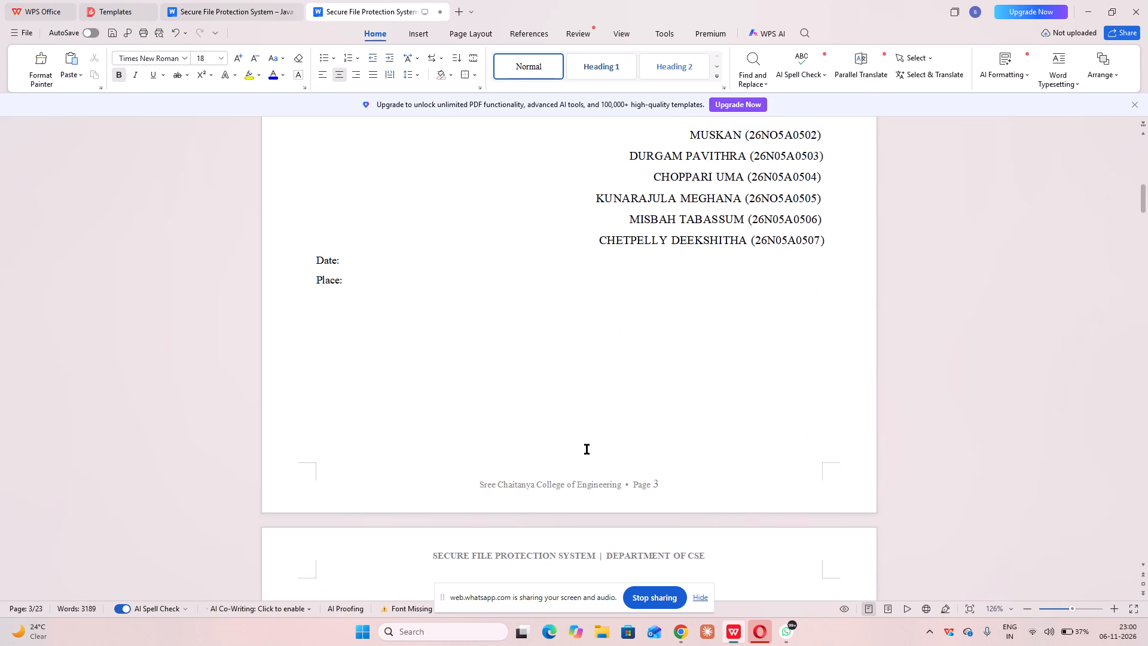
Correct the misspelled "cosntant" to "constant" in the last paragraph of the acknowledgements page.
{"action": "scroll", "coordinate": [587, 449], "scroll_direction": "down", "scroll_amount": 4}
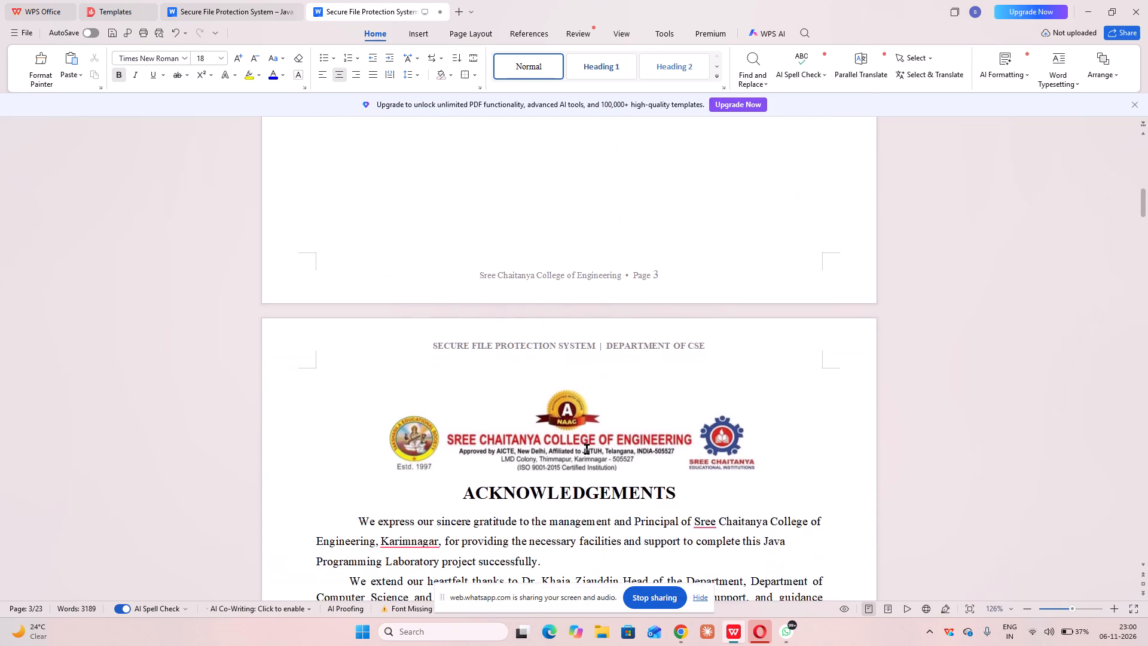
{"action": "scroll", "coordinate": [587, 449], "scroll_direction": "down", "scroll_amount": 3}
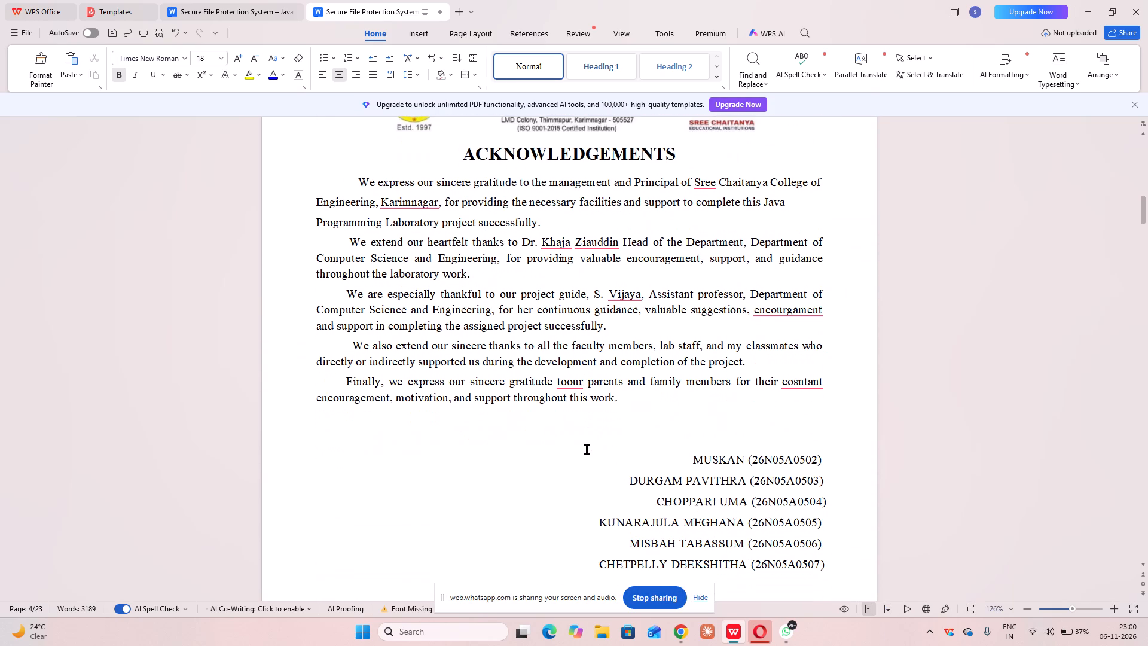
{"action": "scroll", "coordinate": [587, 449], "scroll_direction": "down", "scroll_amount": 4}
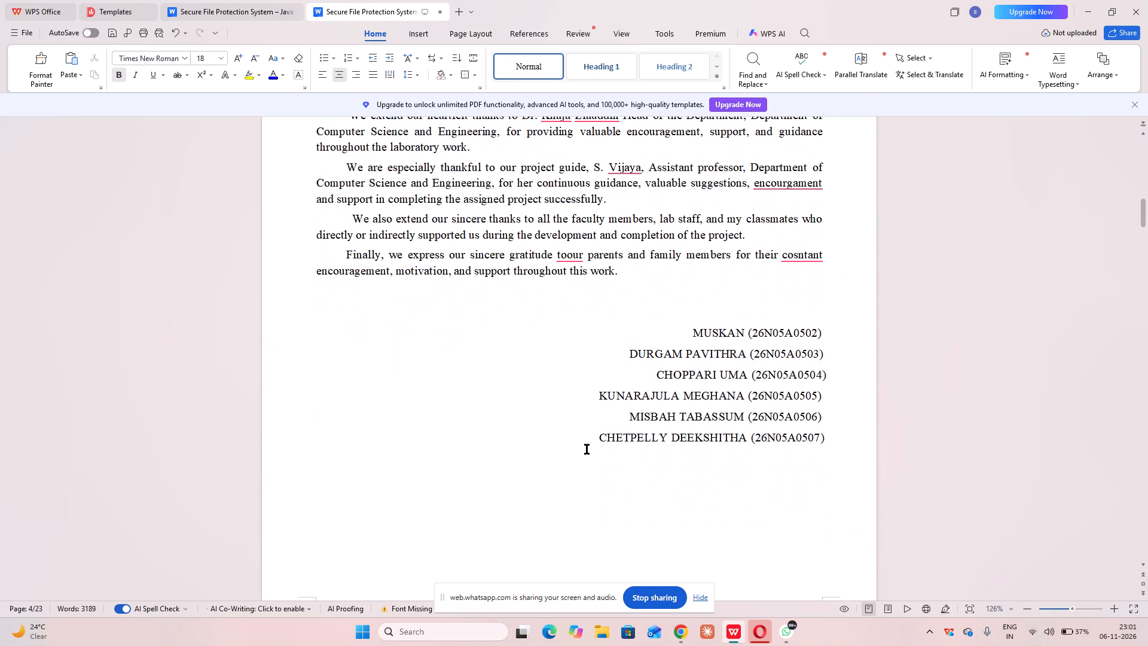
{"action": "right_click", "coordinate": [587, 449]}
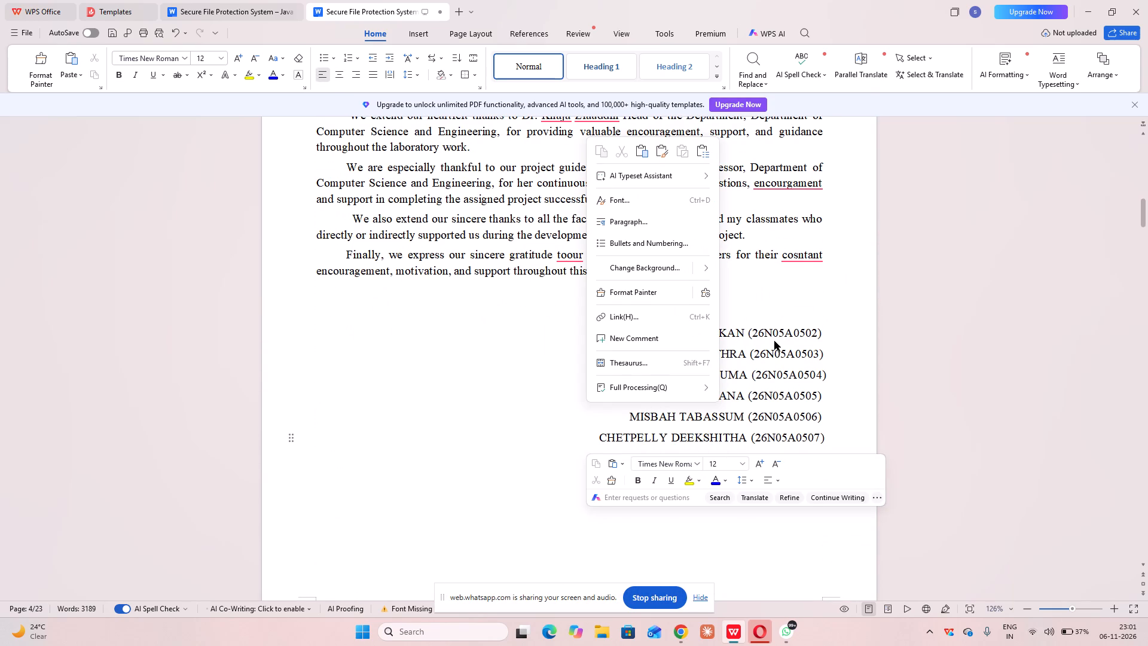
{"action": "left_click", "coordinate": [802, 259]}
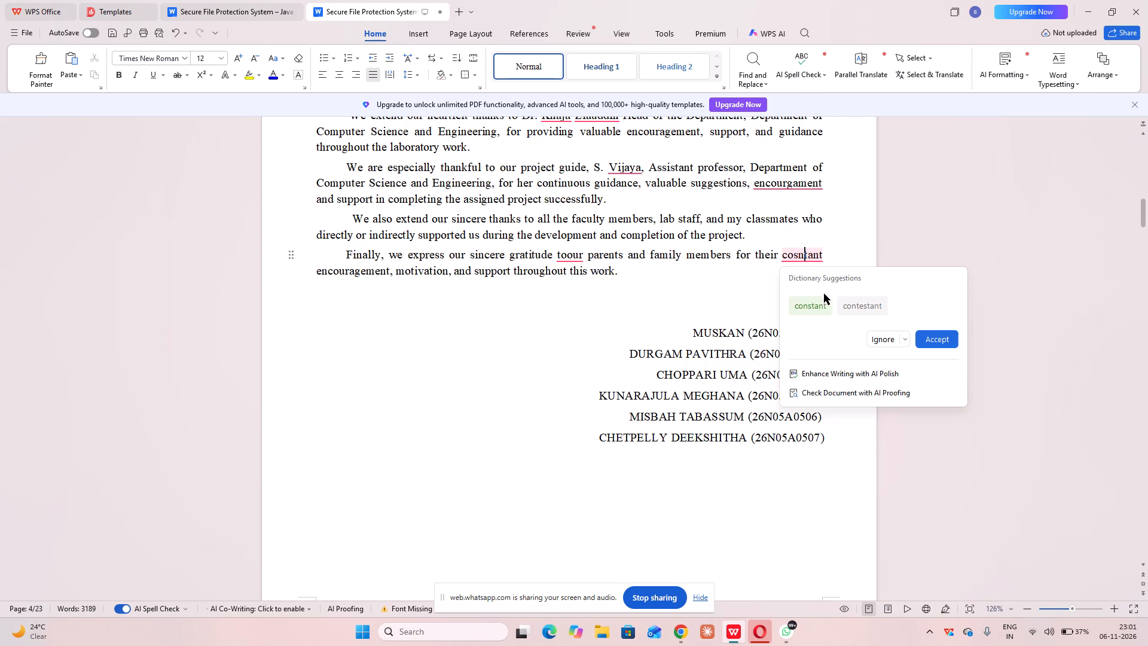
{"action": "left_click", "coordinate": [819, 306]}
{"action": "left_click", "coordinate": [812, 309]}
{"action": "left_click", "coordinate": [956, 349]}
{"action": "left_click", "coordinate": [940, 343]}
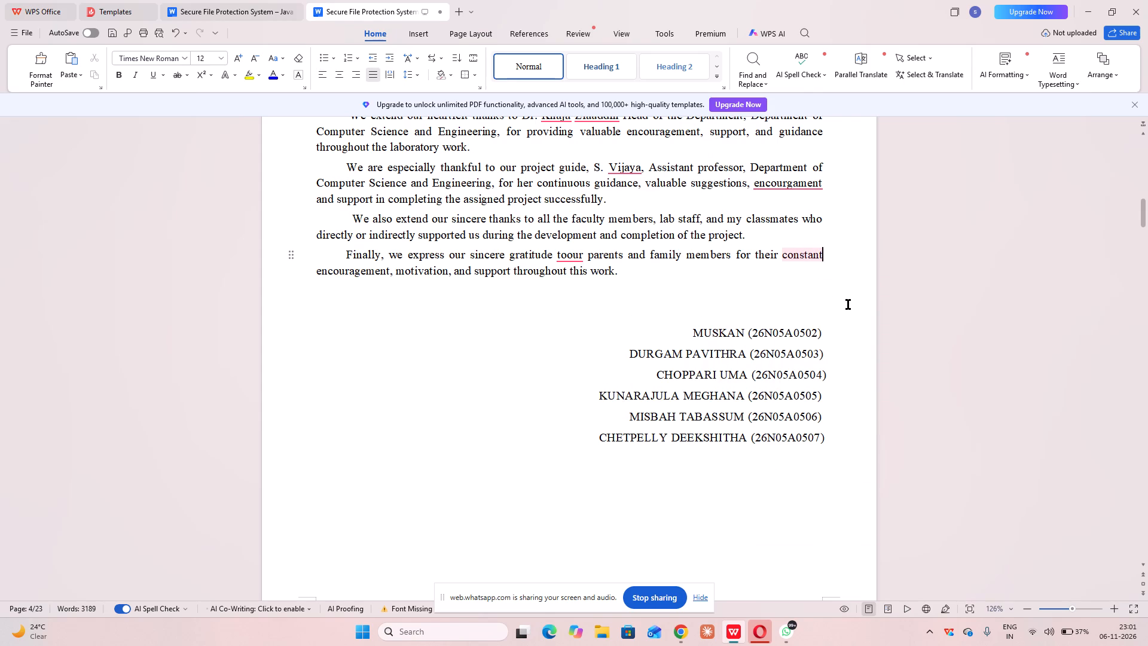
Correct the misspelled "encourgament" to "encouragement" in the project guide paragraph of the acknowledgements.
{"action": "scroll", "coordinate": [759, 335], "scroll_direction": "up", "scroll_amount": 2}
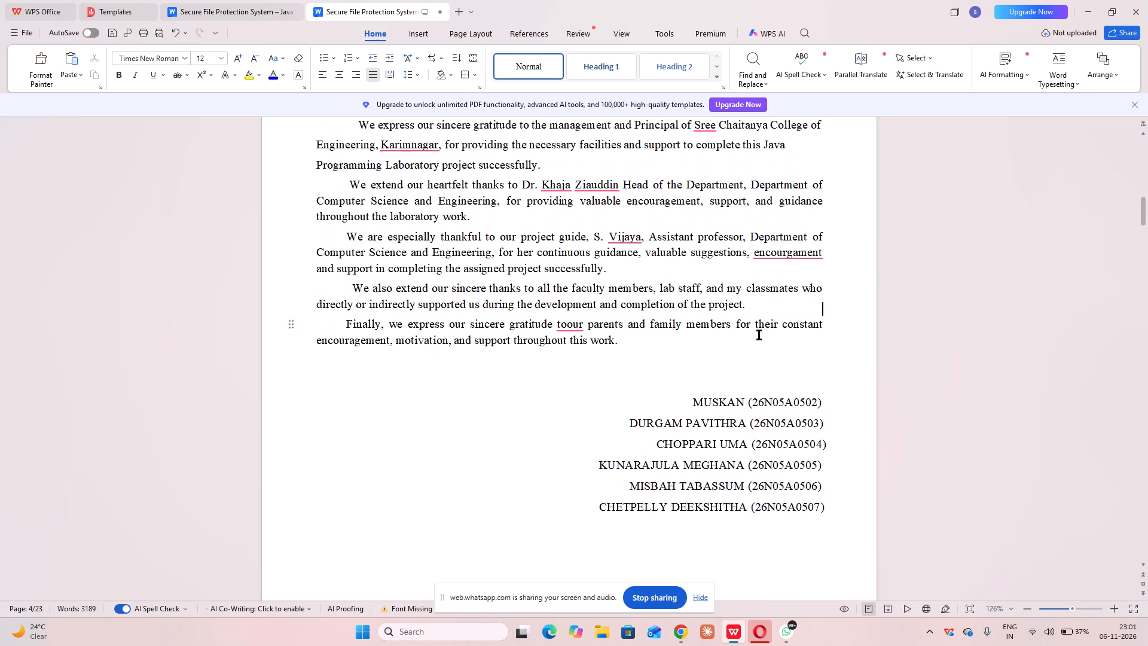
{"action": "scroll", "coordinate": [759, 335], "scroll_direction": "up", "scroll_amount": 1}
{"action": "left_click", "coordinate": [800, 274]}
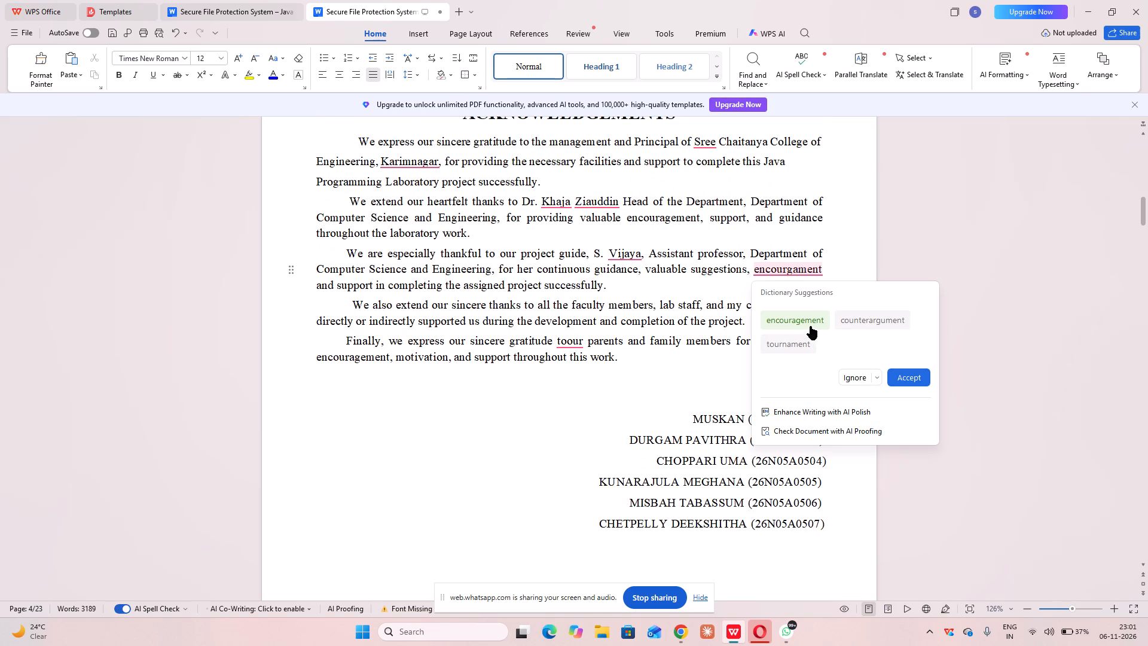
{"action": "left_click", "coordinate": [810, 326]}
{"action": "left_click", "coordinate": [914, 373]}
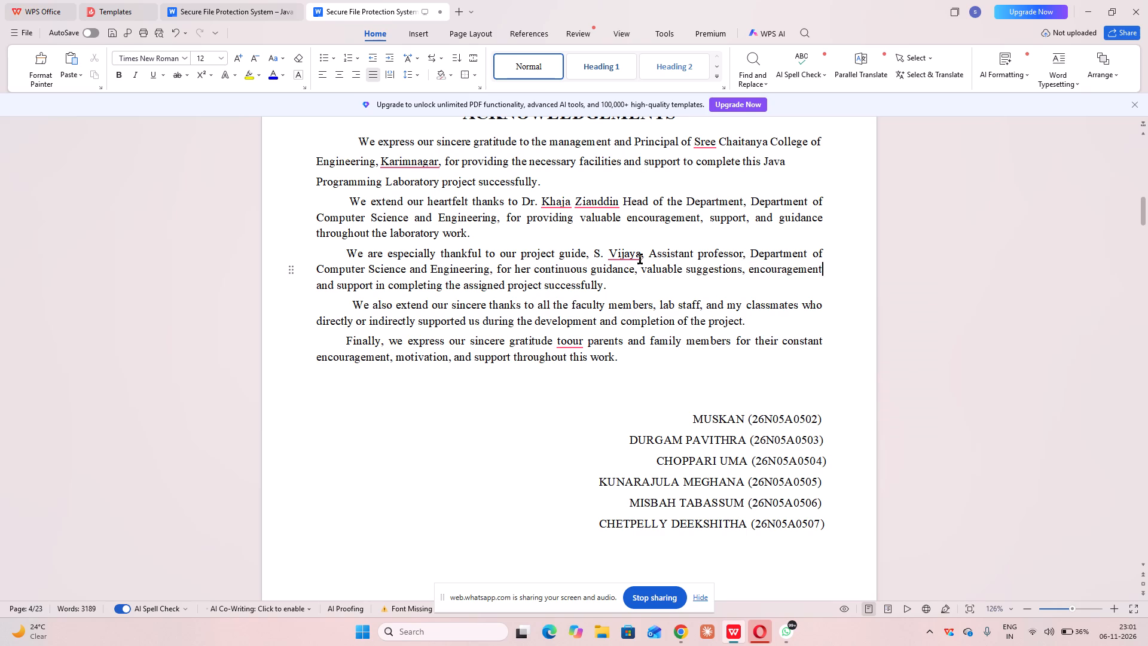
Examine the rest of the acknowledgements page, its student list and the table of contents.
{"action": "scroll", "coordinate": [649, 299], "scroll_direction": "down", "scroll_amount": 1}
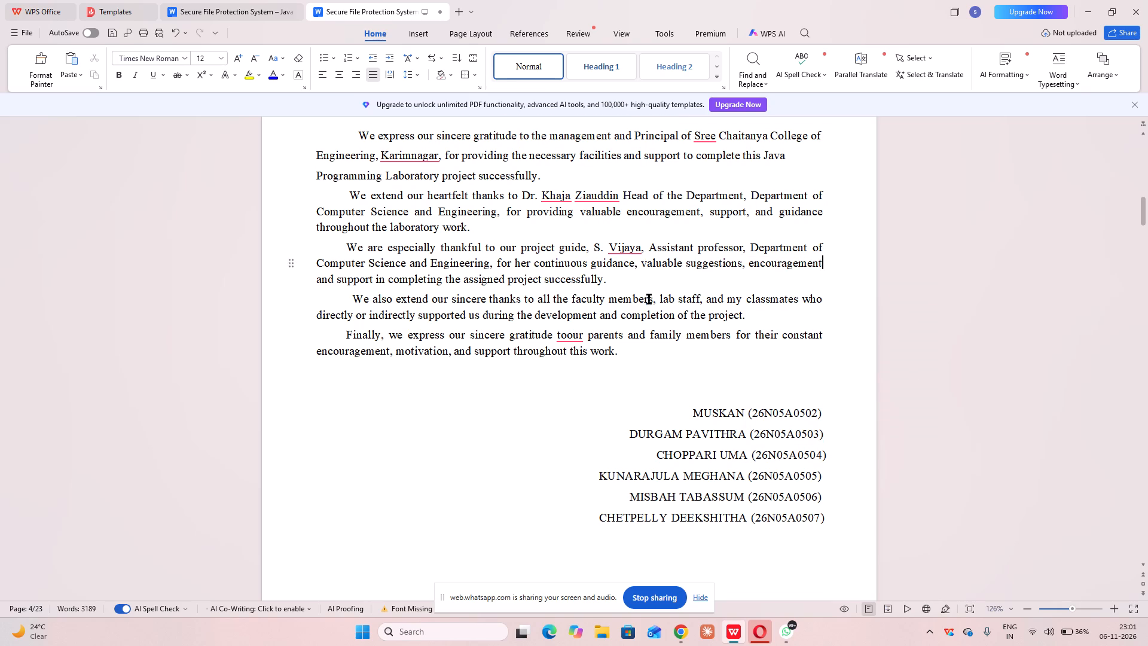
{"action": "scroll", "coordinate": [649, 299], "scroll_direction": "down", "scroll_amount": 1}
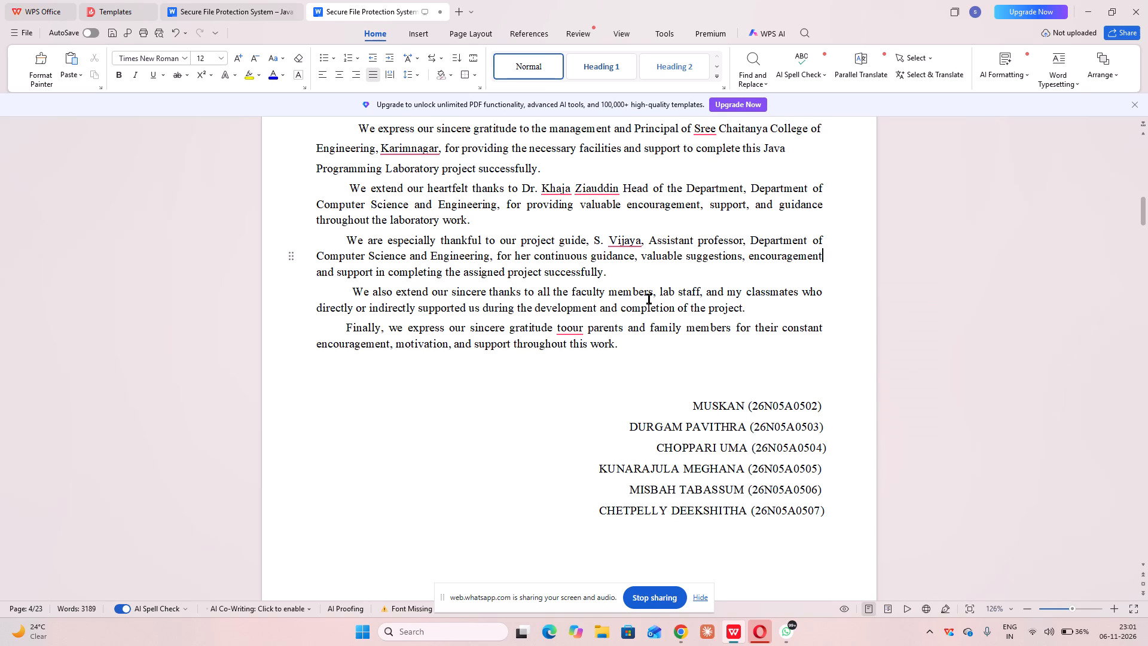
{"action": "scroll", "coordinate": [649, 299], "scroll_direction": "down", "scroll_amount": 2}
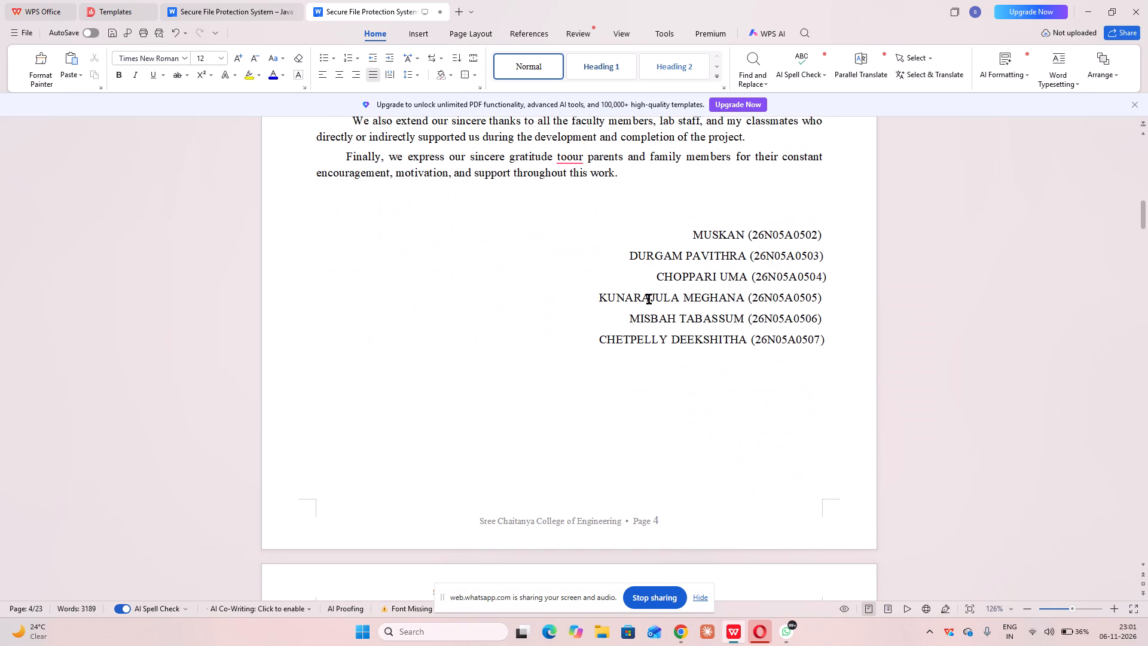
{"action": "scroll", "coordinate": [649, 299], "scroll_direction": "down", "scroll_amount": 7}
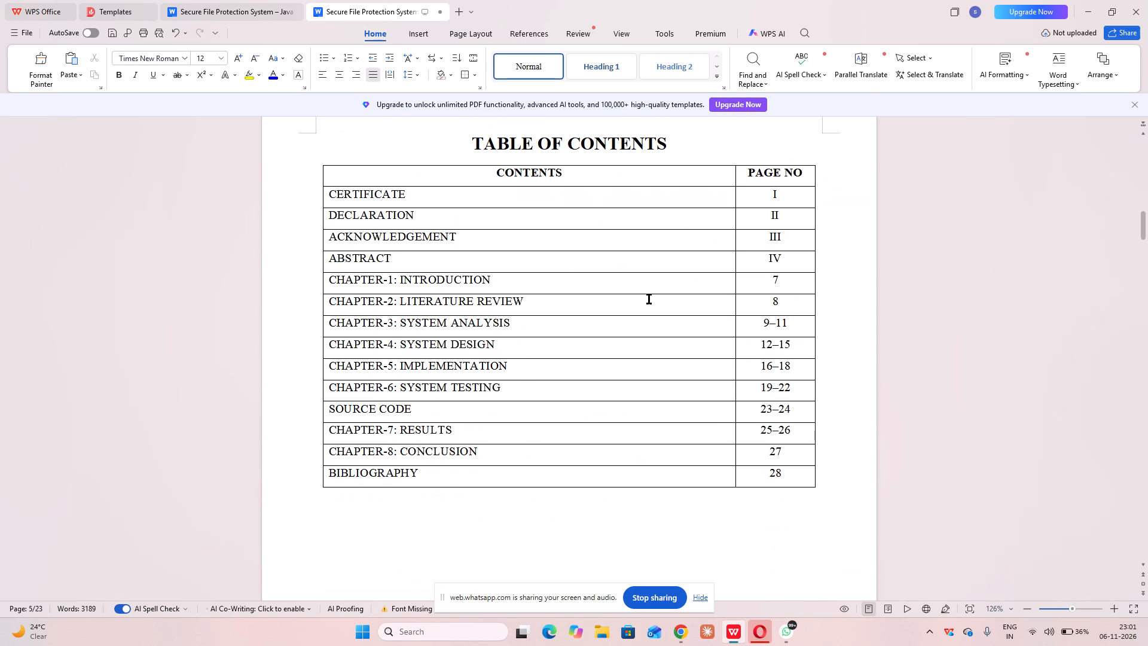
Examine the Introduction chapter and check the spelling suggestions for the word "cryptographic".
{"action": "scroll", "coordinate": [649, 299], "scroll_direction": "down", "scroll_amount": 5}
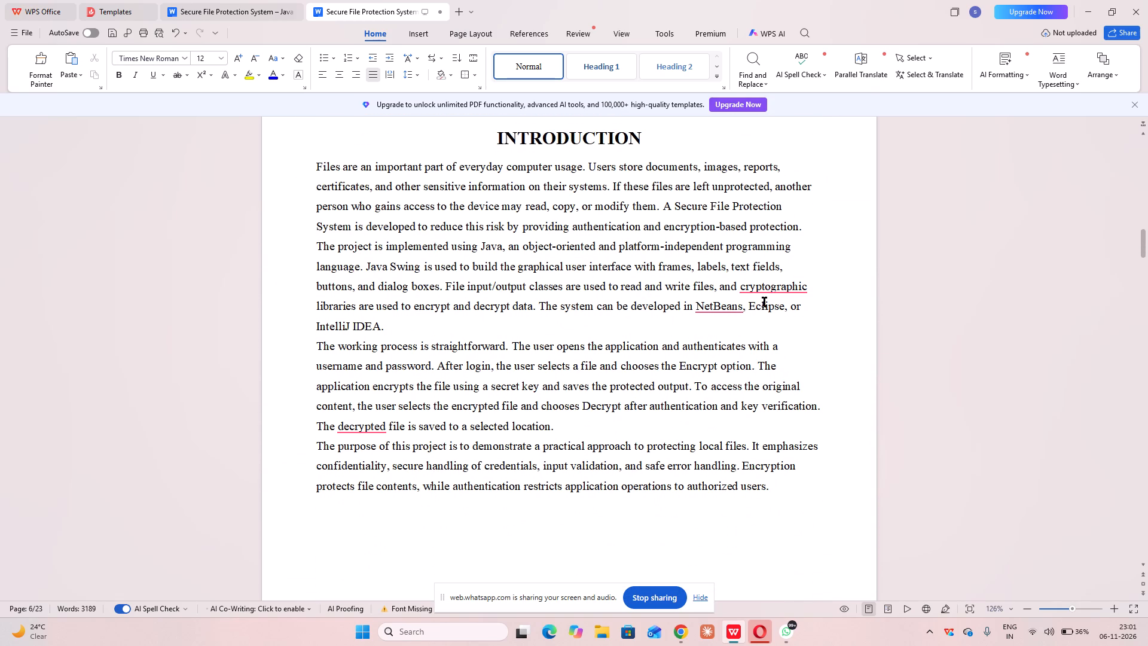
{"action": "left_click", "coordinate": [778, 291]}
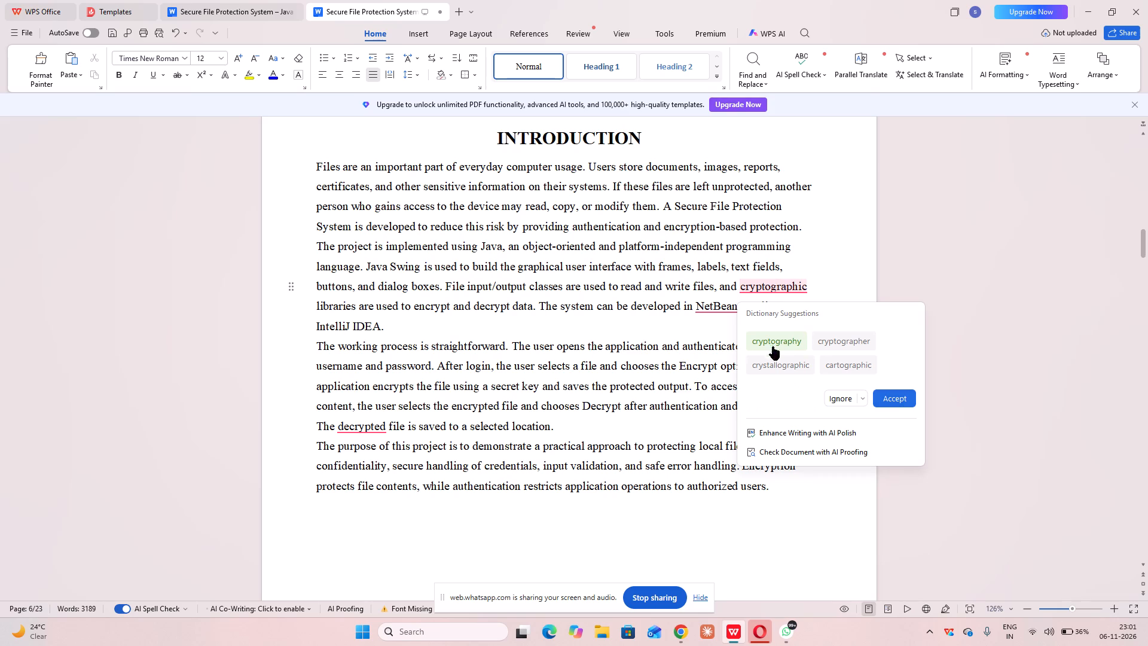
{"action": "left_click", "coordinate": [695, 345]}
{"action": "scroll", "coordinate": [618, 405], "scroll_direction": "down", "scroll_amount": 1}
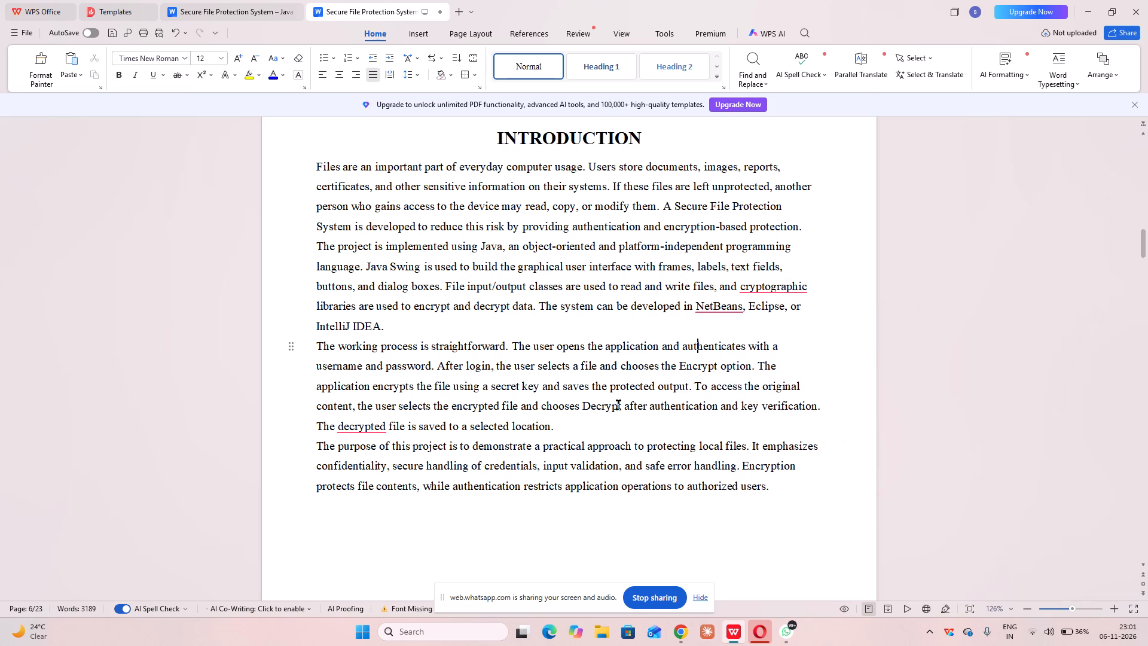
{"action": "scroll", "coordinate": [618, 405], "scroll_direction": "down", "scroll_amount": 2}
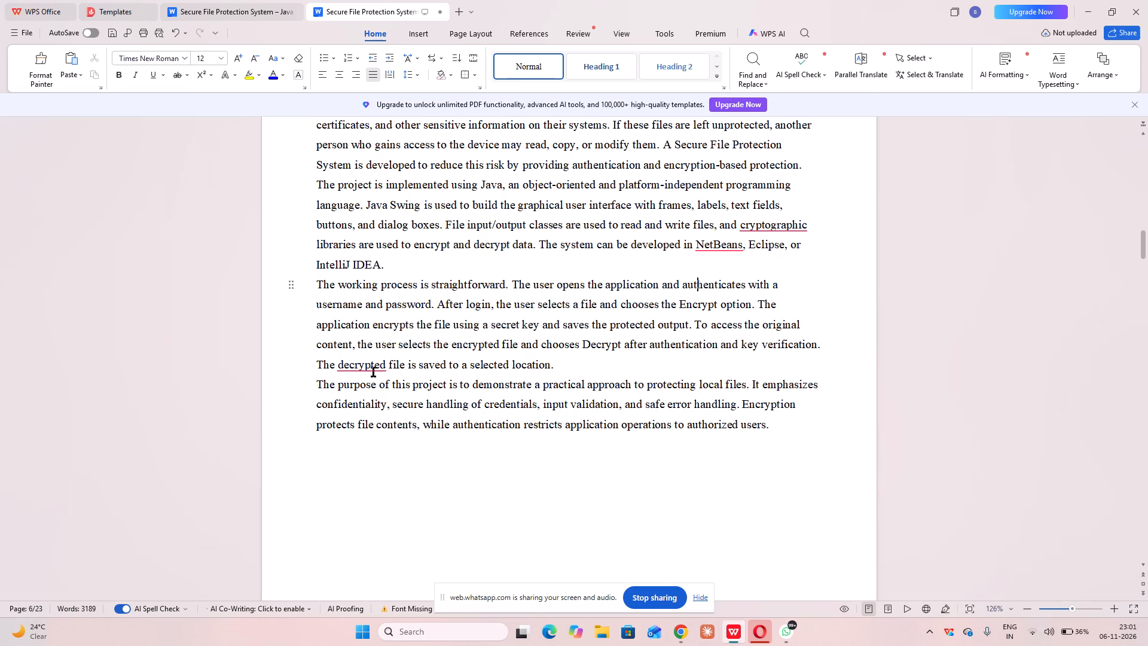
{"action": "scroll", "coordinate": [428, 456], "scroll_direction": "down", "scroll_amount": 4}
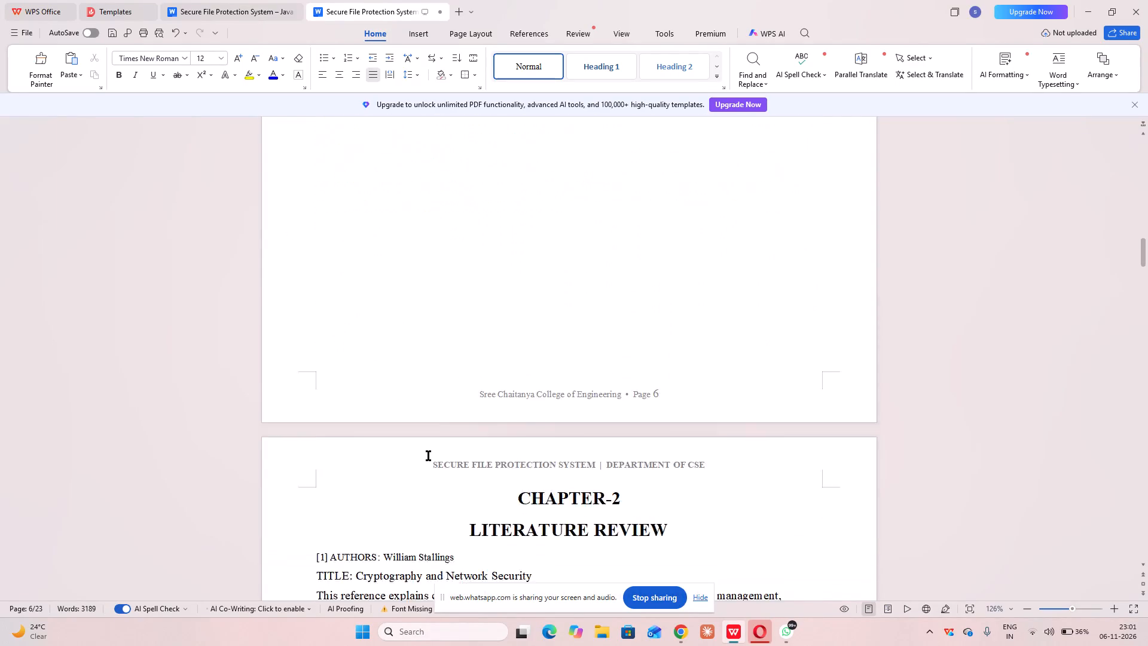
Examine the Literature Review references and the System Study section in Chapter 2.
{"action": "scroll", "coordinate": [428, 456], "scroll_direction": "down", "scroll_amount": 2}
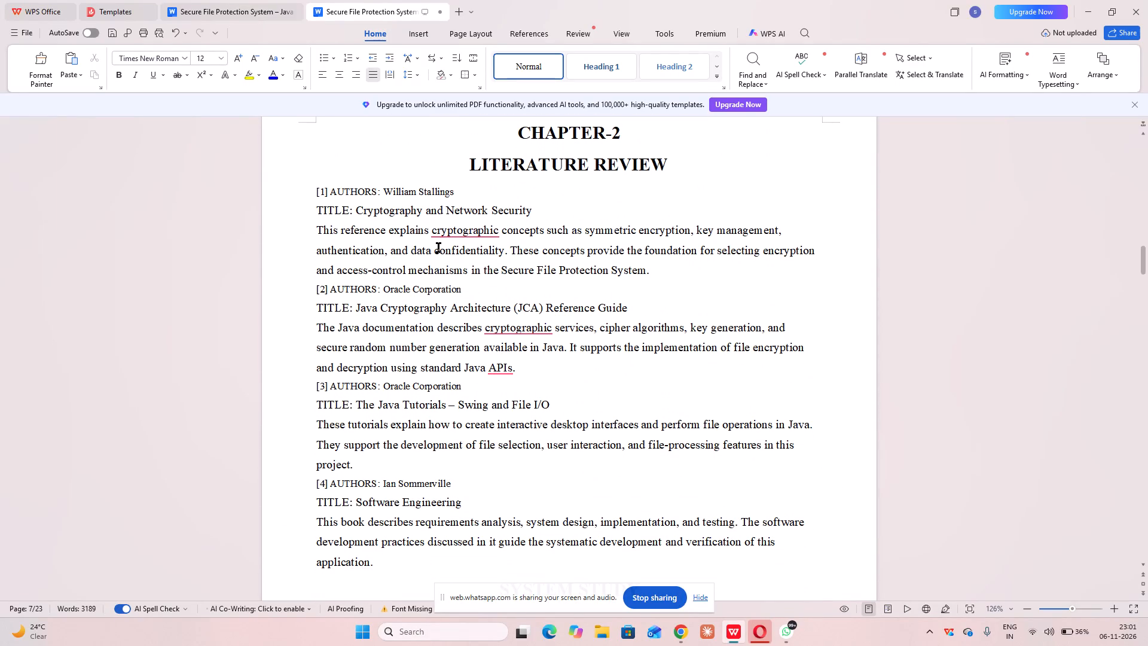
{"action": "scroll", "coordinate": [498, 392], "scroll_direction": "down", "scroll_amount": 2}
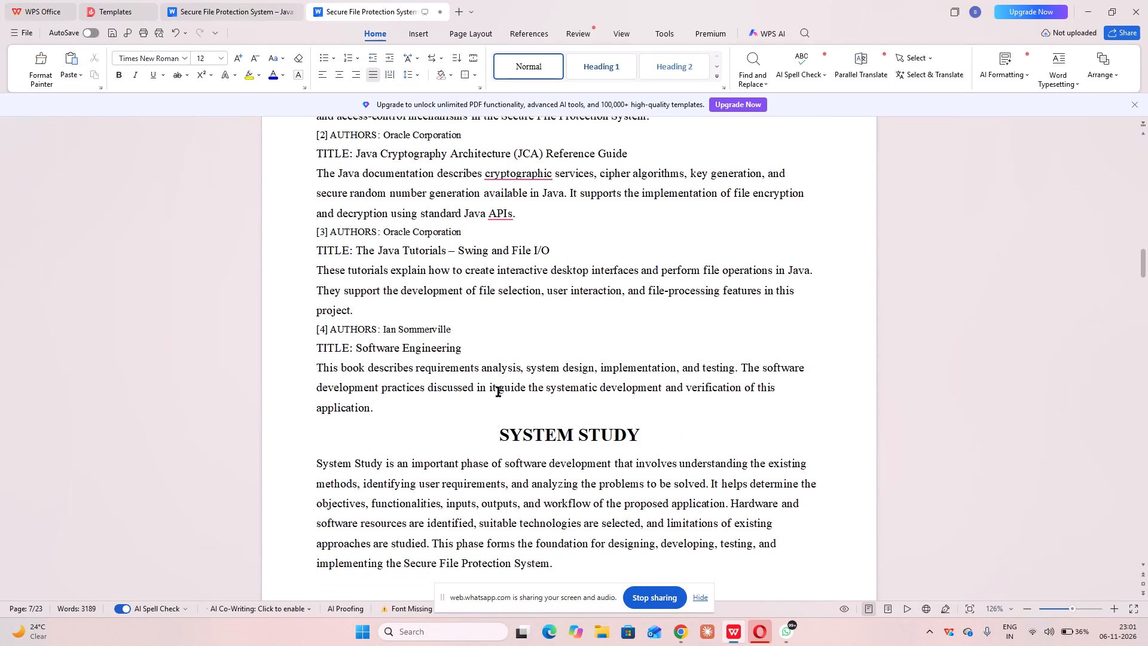
{"action": "scroll", "coordinate": [498, 392], "scroll_direction": "down", "scroll_amount": 5}
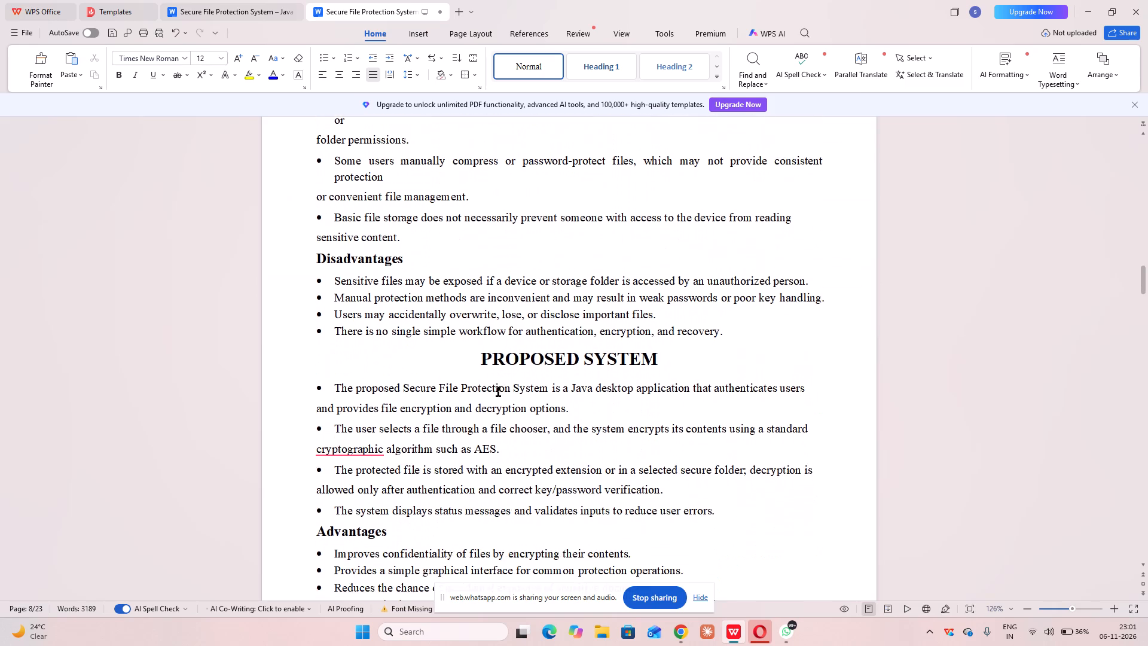
{"action": "scroll", "coordinate": [498, 392], "scroll_direction": "down", "scroll_amount": 1}
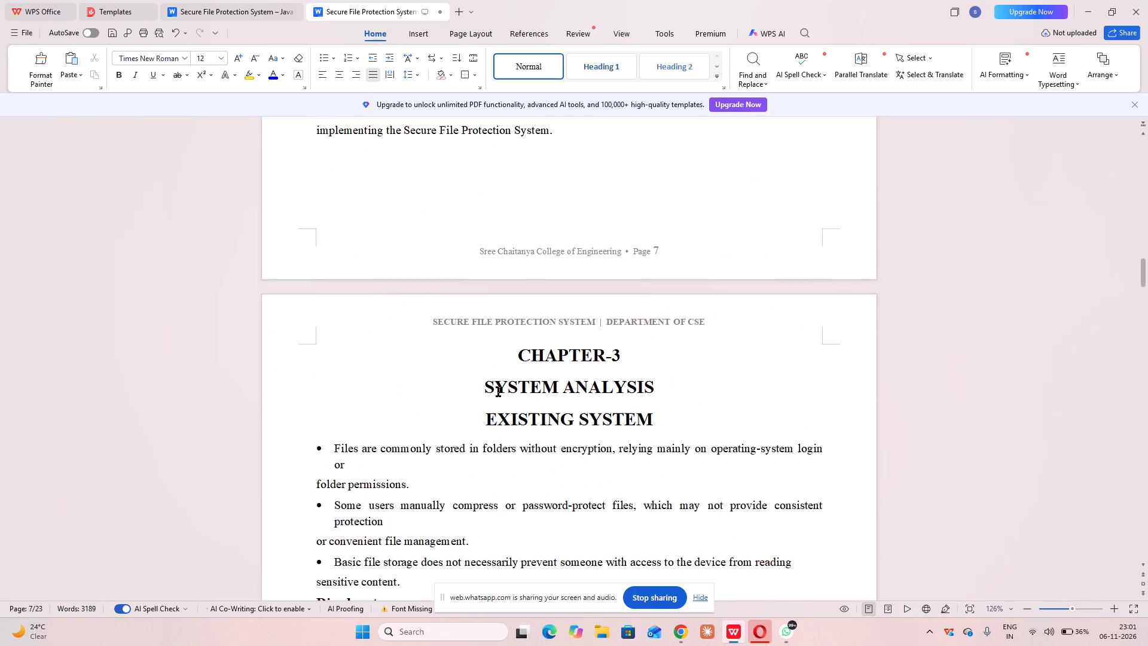
Examine Chapter 3's existing system, proposed system, advantages, and hardware and software requirements.
{"action": "scroll", "coordinate": [498, 392], "scroll_direction": "down", "scroll_amount": 5}
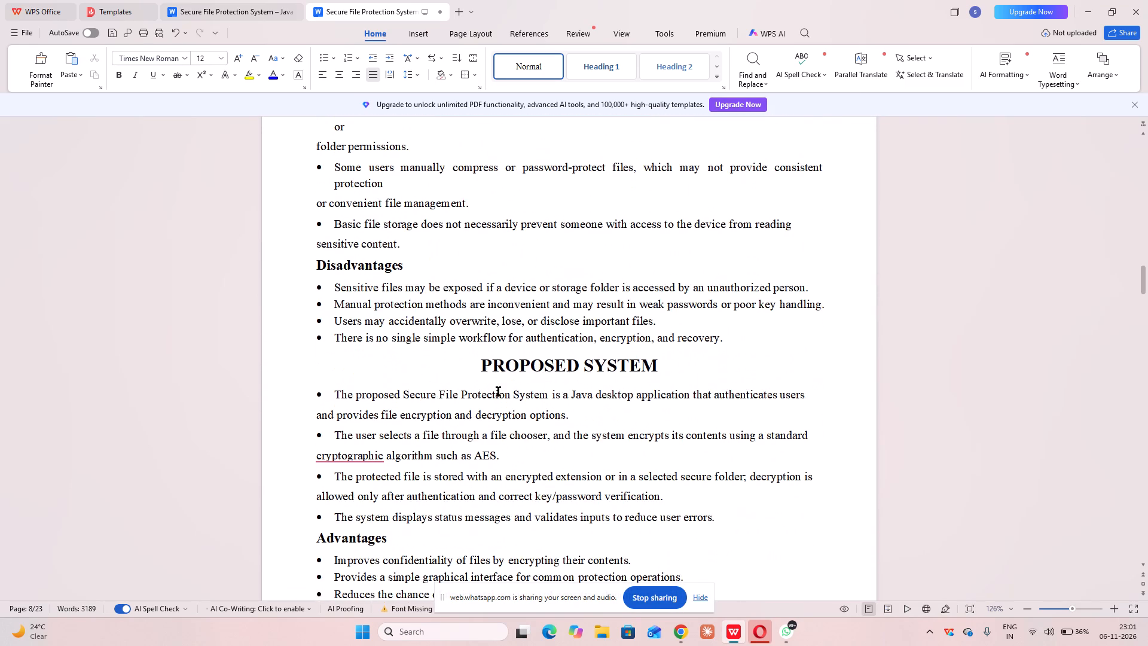
{"action": "scroll", "coordinate": [498, 392], "scroll_direction": "down", "scroll_amount": 2}
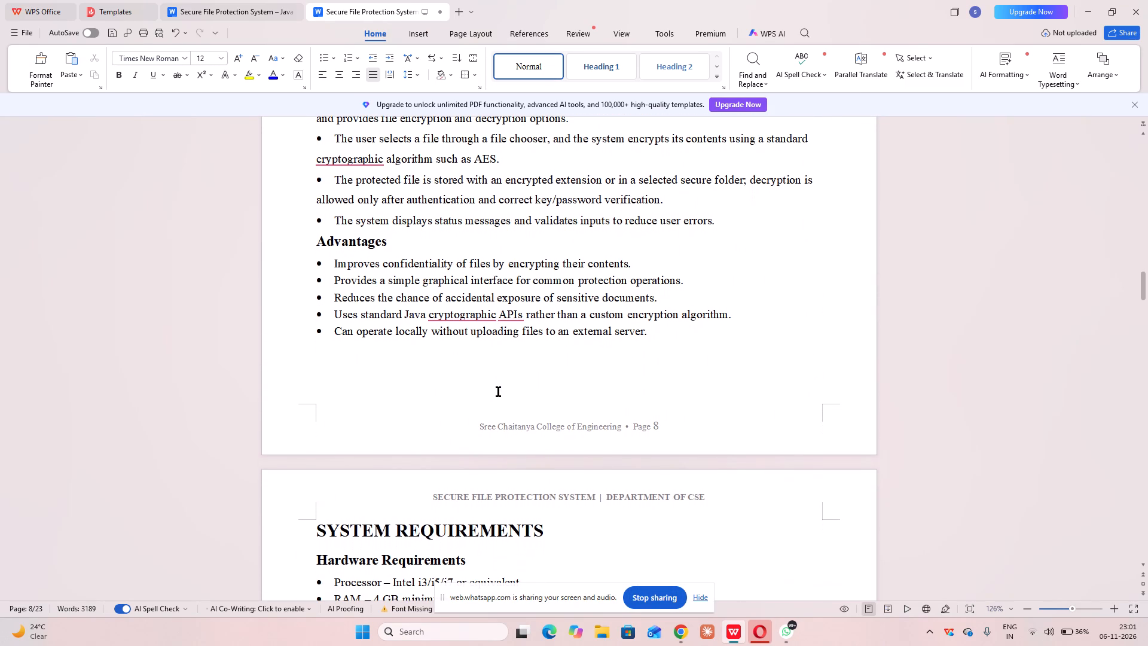
{"action": "scroll", "coordinate": [498, 392], "scroll_direction": "down", "scroll_amount": 3}
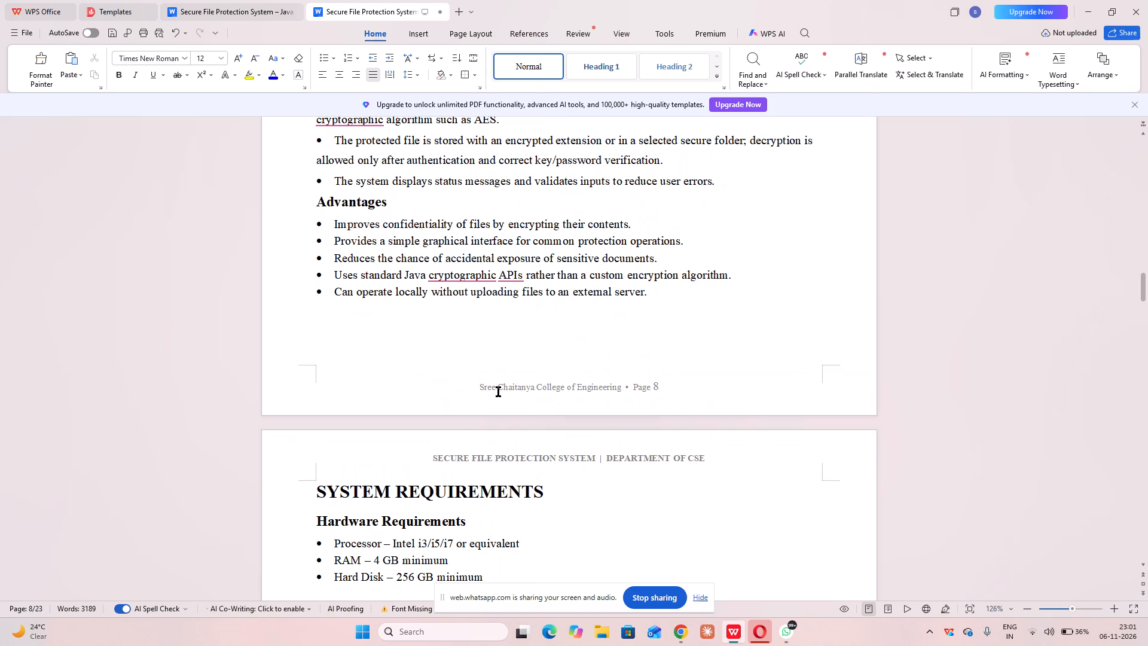
{"action": "scroll", "coordinate": [498, 392], "scroll_direction": "down", "scroll_amount": 4}
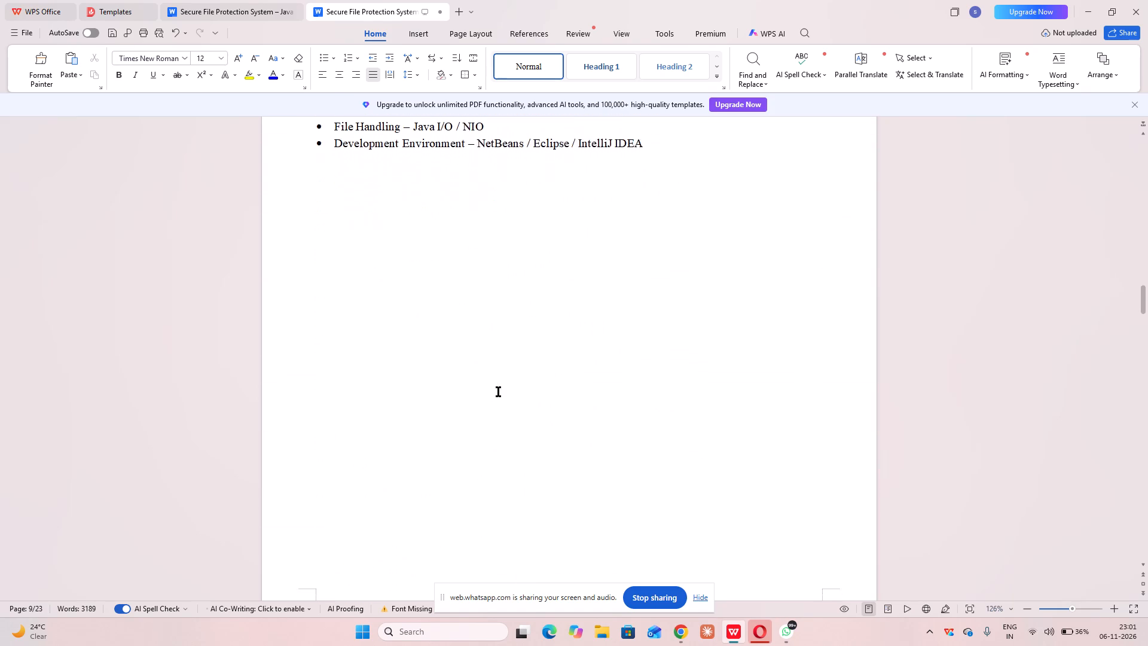
Examine the architecture and data flow diagram sections of the System Design chapter.
{"action": "scroll", "coordinate": [498, 392], "scroll_direction": "down", "scroll_amount": 3}
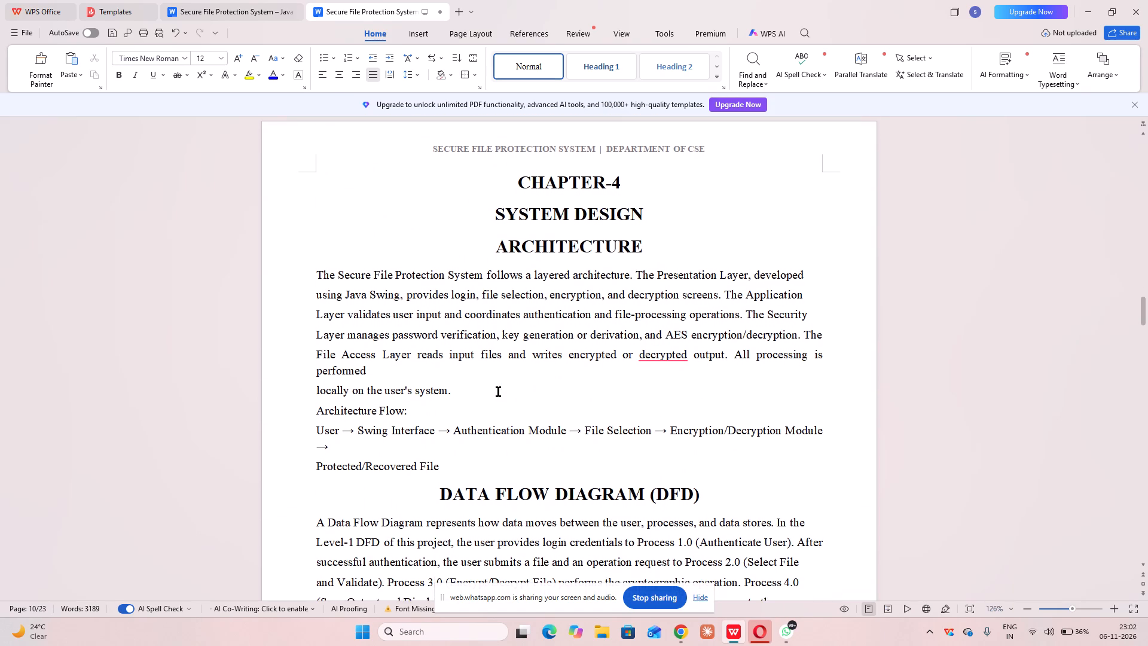
{"action": "scroll", "coordinate": [498, 392], "scroll_direction": "down", "scroll_amount": 3}
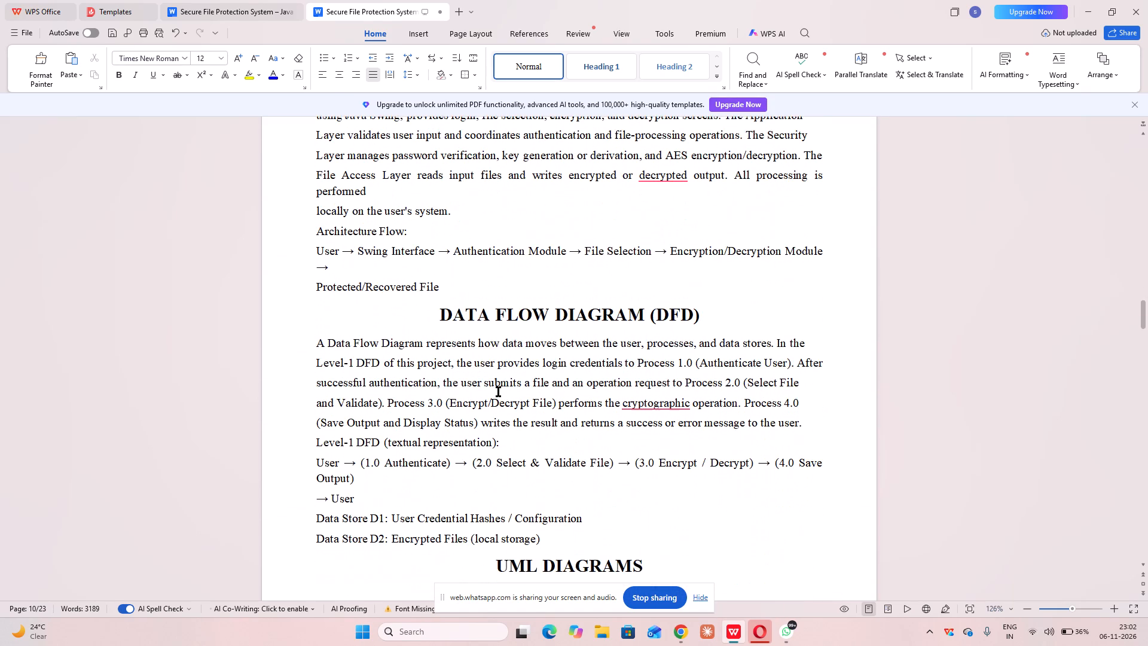
{"action": "scroll", "coordinate": [498, 392], "scroll_direction": "down", "scroll_amount": 3}
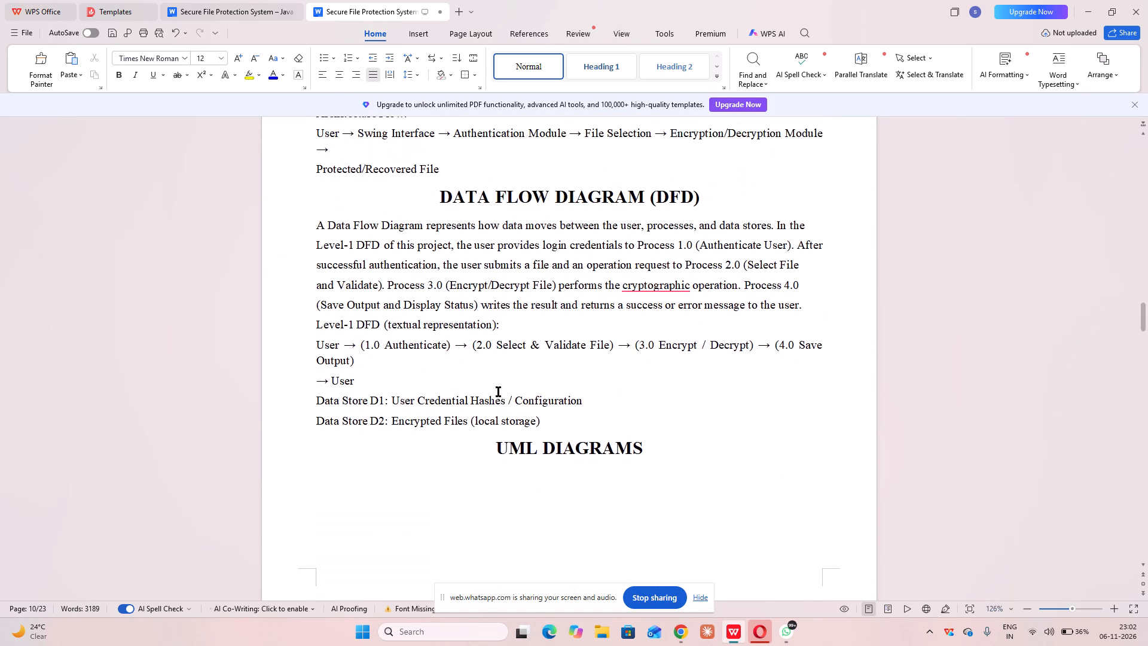
Examine the UML Diagrams heading, the space below it and the figures on the following page.
{"action": "scroll", "coordinate": [498, 392], "scroll_direction": "down", "scroll_amount": 4}
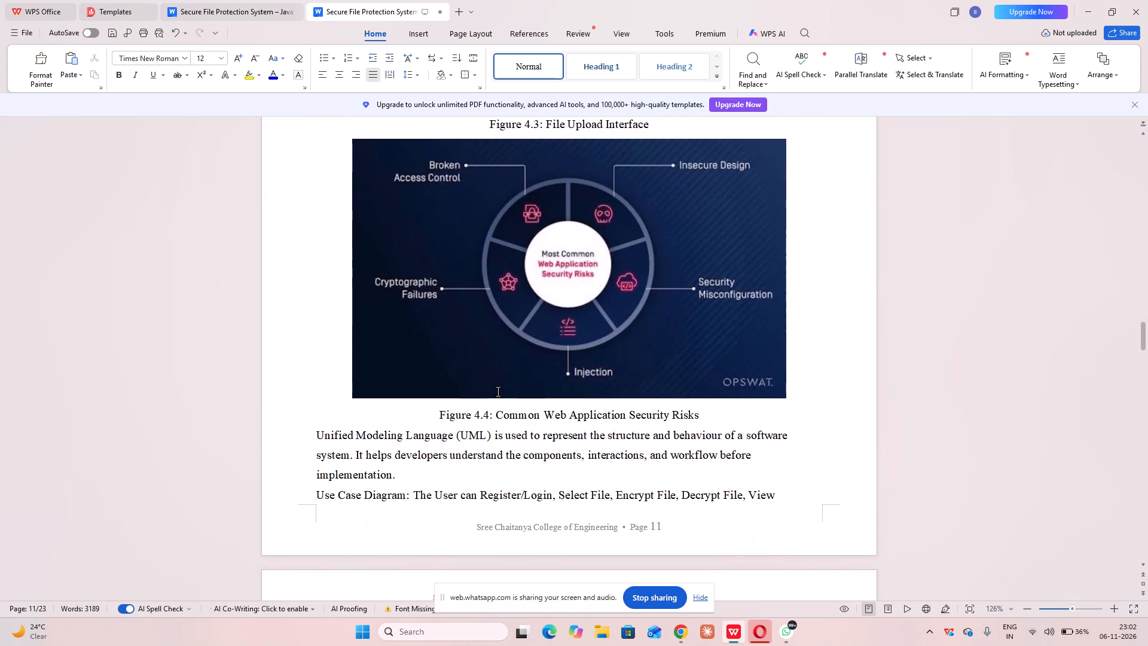
{"action": "scroll", "coordinate": [498, 392], "scroll_direction": "up", "scroll_amount": 7}
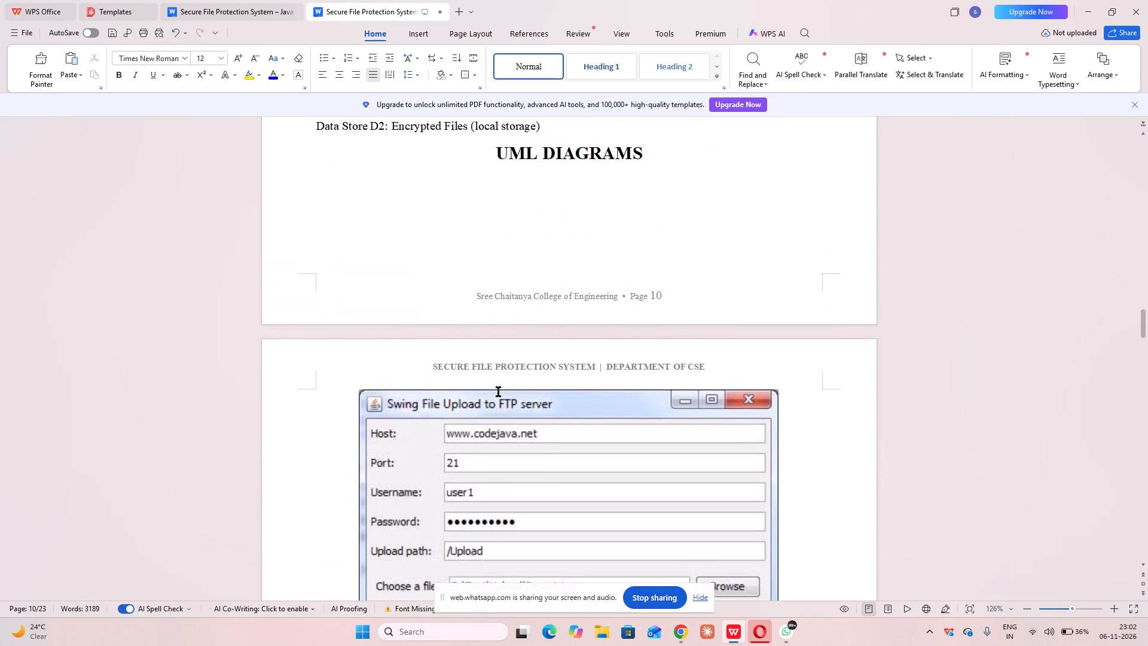
{"action": "scroll", "coordinate": [498, 392], "scroll_direction": "up", "scroll_amount": 2}
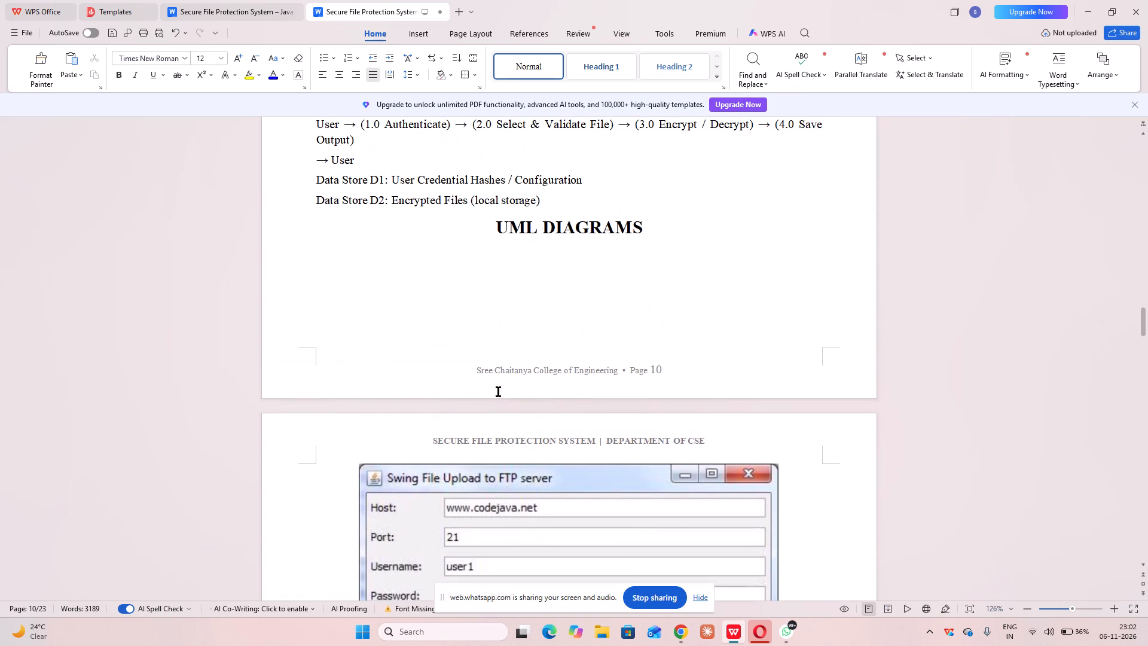
Insert blank lines before the UML DIAGRAMS heading to move it onto the next page above the file upload figure.
{"action": "left_click", "coordinate": [492, 264]}
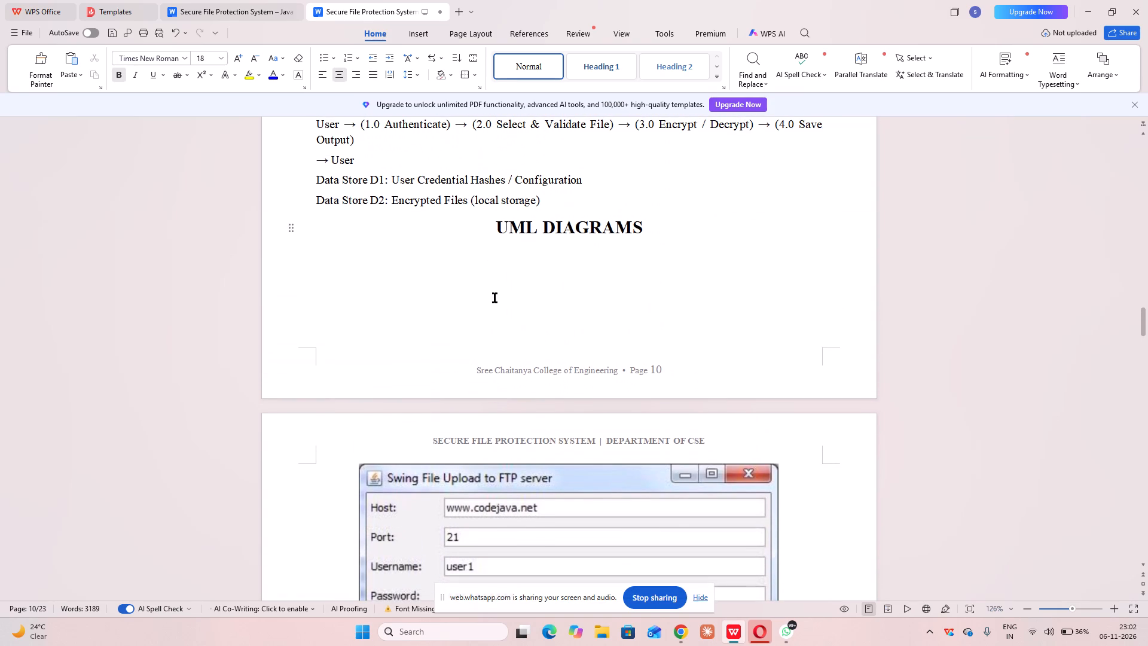
{"action": "key", "text": "Return"}
{"action": "key", "text": "Return"}
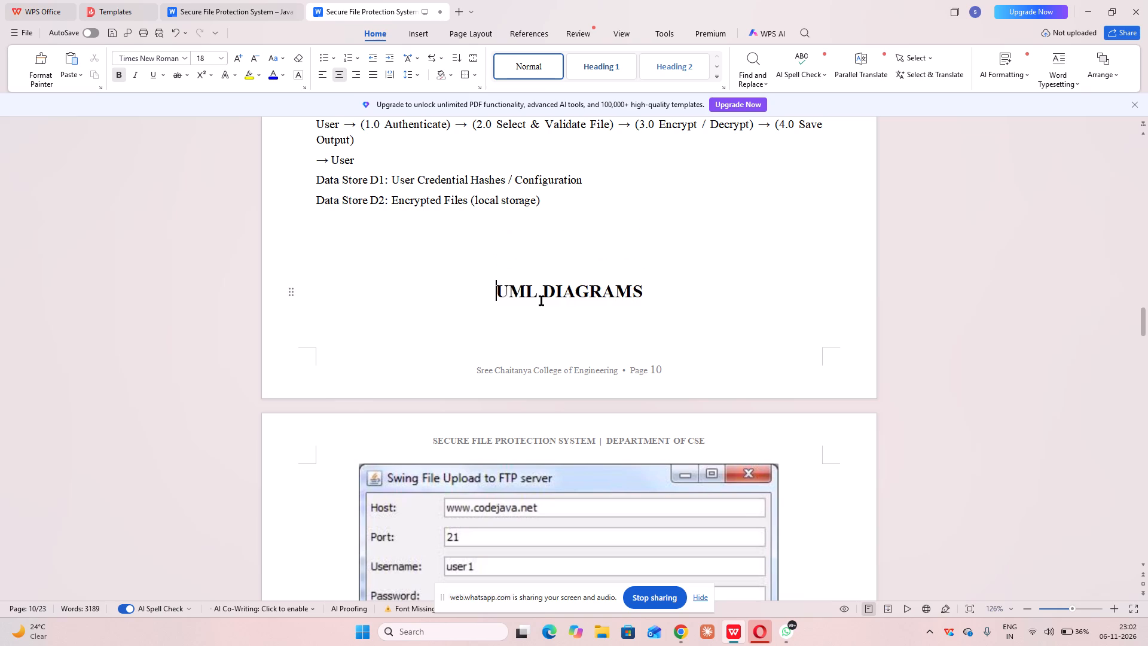
{"action": "key", "text": "Return"}
{"action": "key", "text": "Return"}
Examine the UML DIAGRAMS page with the File Upload Interface and Common Web Application Security Risks figures, Figures 4.3 and 4.4.
{"action": "scroll", "coordinate": [541, 301], "scroll_direction": "down", "scroll_amount": 5}
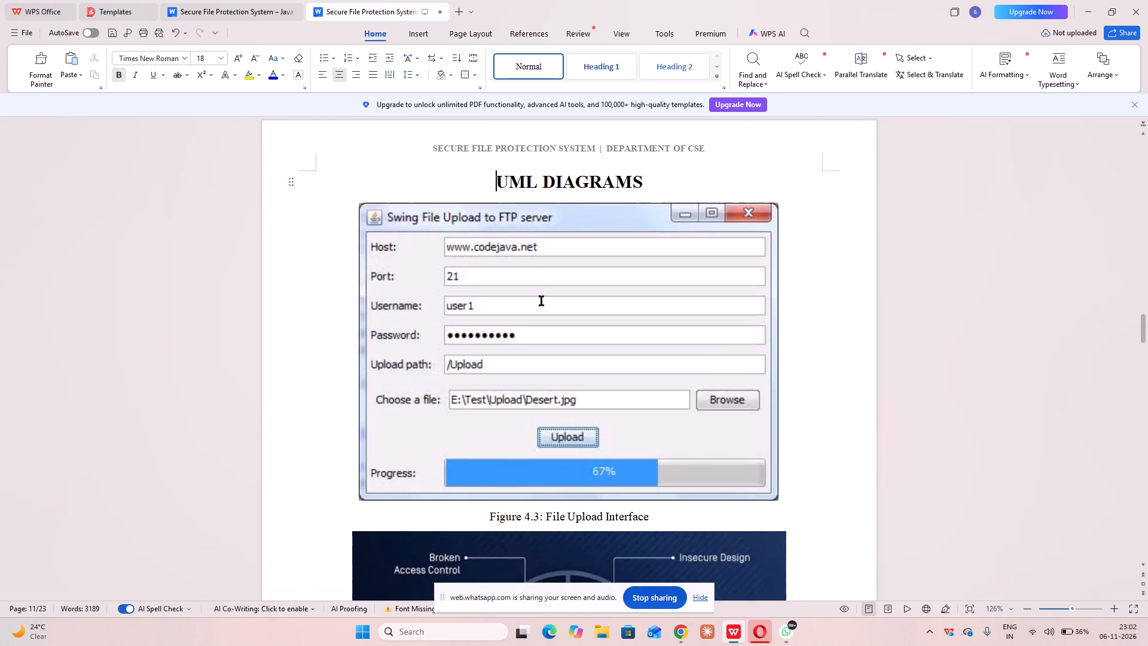
{"action": "scroll", "coordinate": [541, 301], "scroll_direction": "down", "scroll_amount": 3}
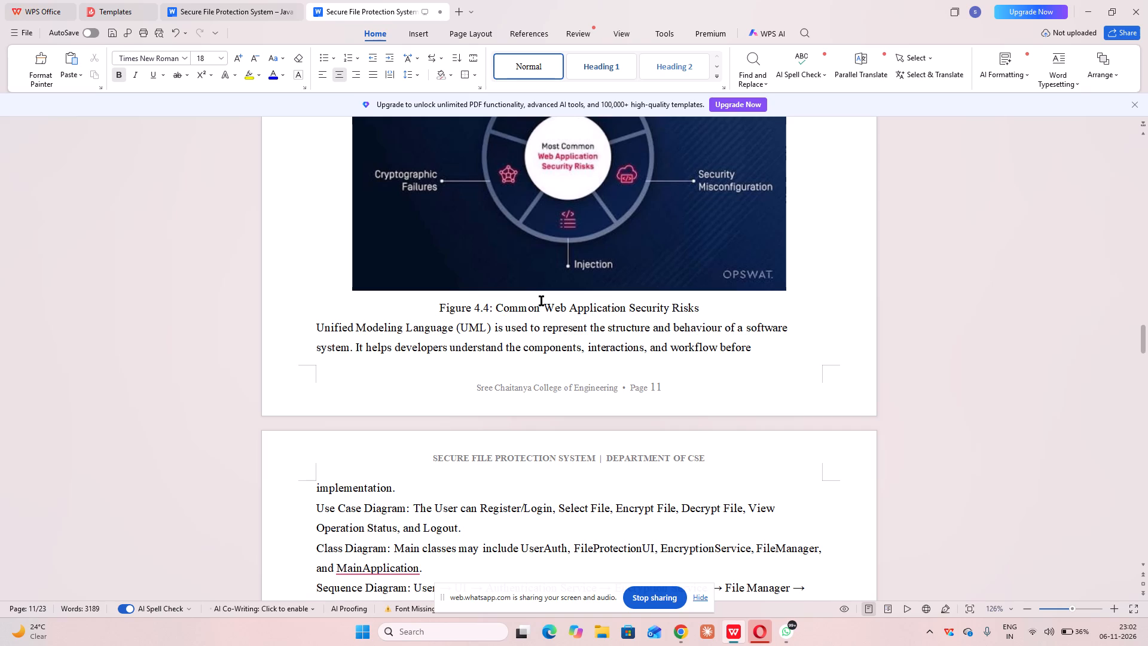
{"action": "scroll", "coordinate": [541, 301], "scroll_direction": "up", "scroll_amount": 1}
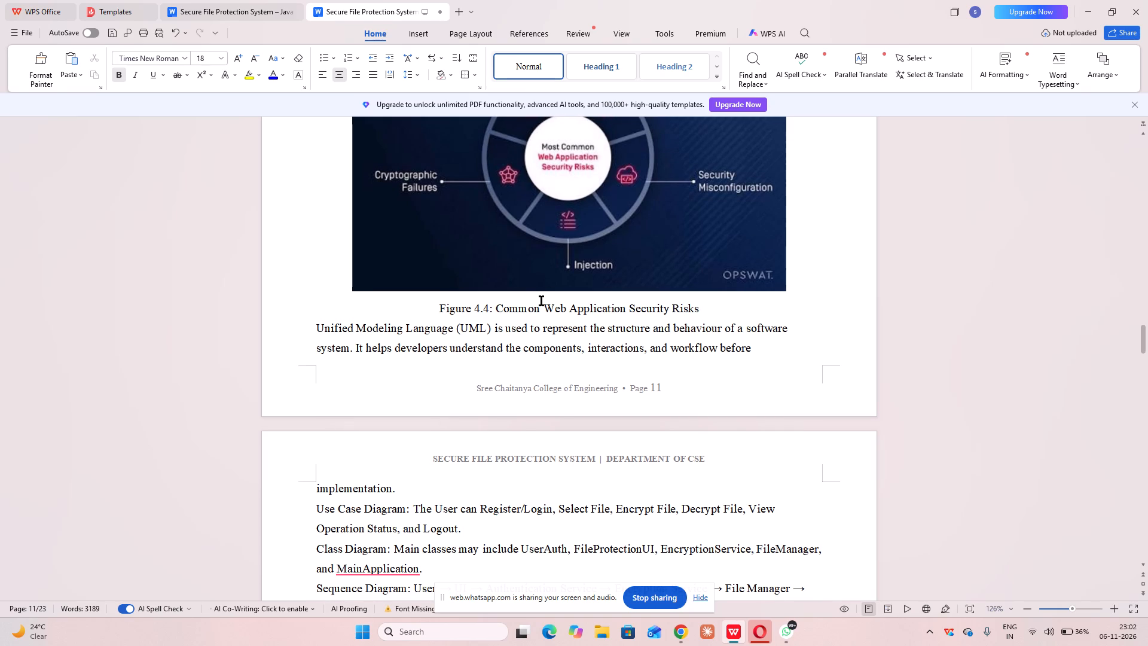
{"action": "scroll", "coordinate": [541, 301], "scroll_direction": "up", "scroll_amount": 2}
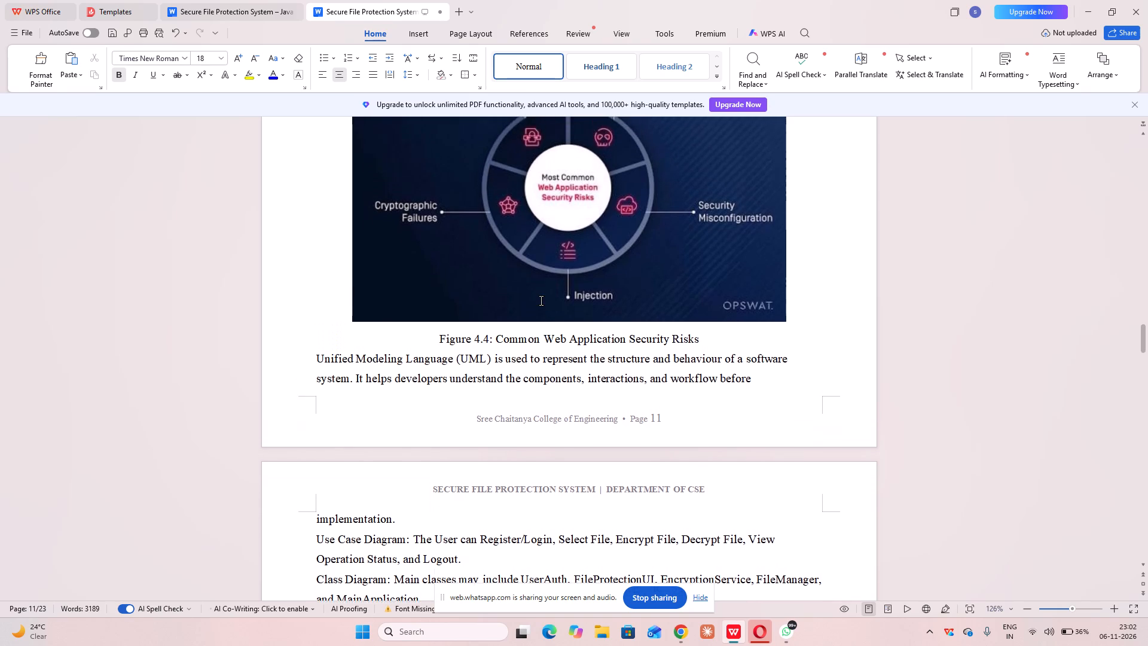
{"action": "scroll", "coordinate": [541, 301], "scroll_direction": "up", "scroll_amount": 4}
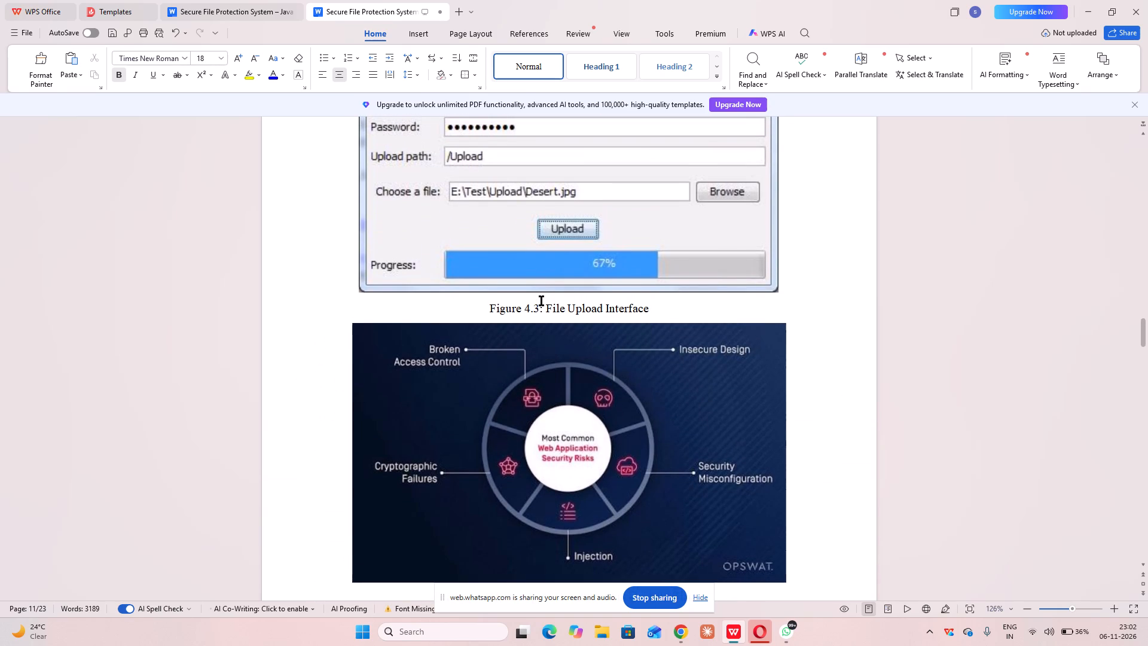
{"action": "scroll", "coordinate": [541, 301], "scroll_direction": "up", "scroll_amount": 1}
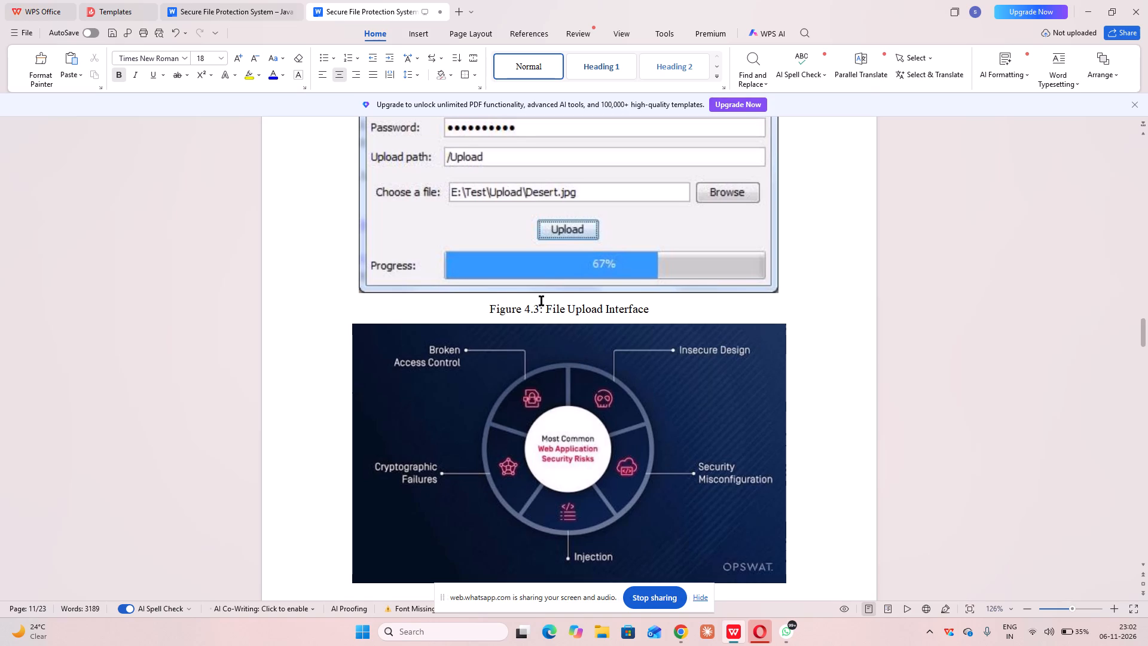
{"action": "scroll", "coordinate": [541, 301], "scroll_direction": "up", "scroll_amount": 1}
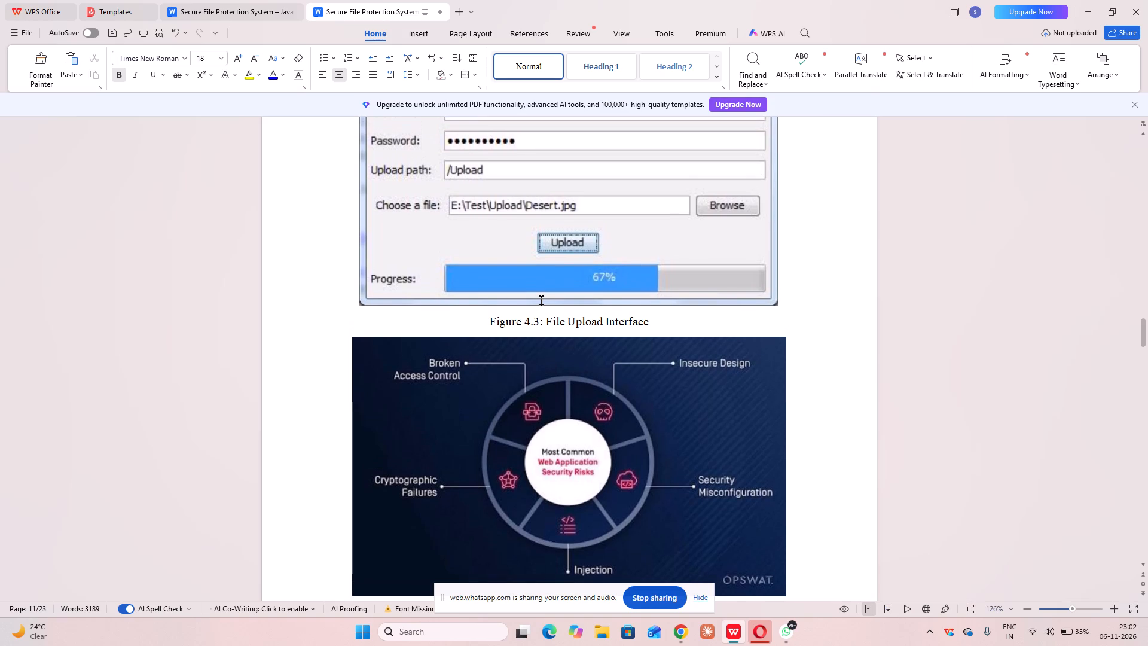
{"action": "scroll", "coordinate": [541, 301], "scroll_direction": "up", "scroll_amount": 5}
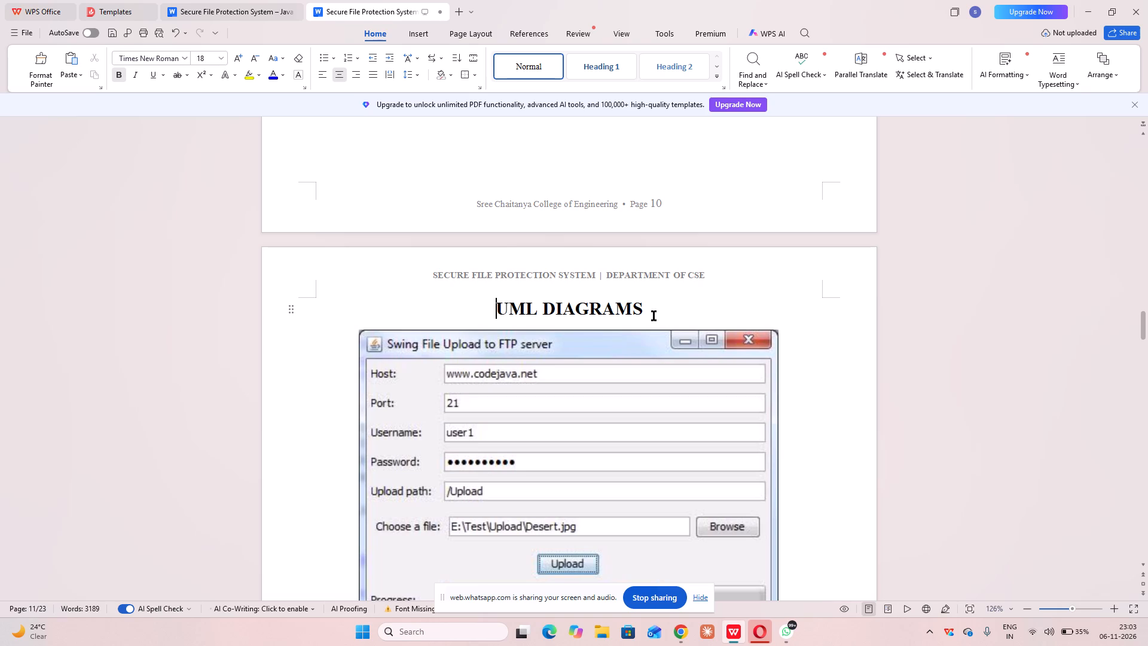
Examine the UML diagram descriptions, the Importance of UML list, and the order and placement of Figures 4.1 to 4.4.
{"action": "scroll", "coordinate": [654, 316], "scroll_direction": "down", "scroll_amount": 5}
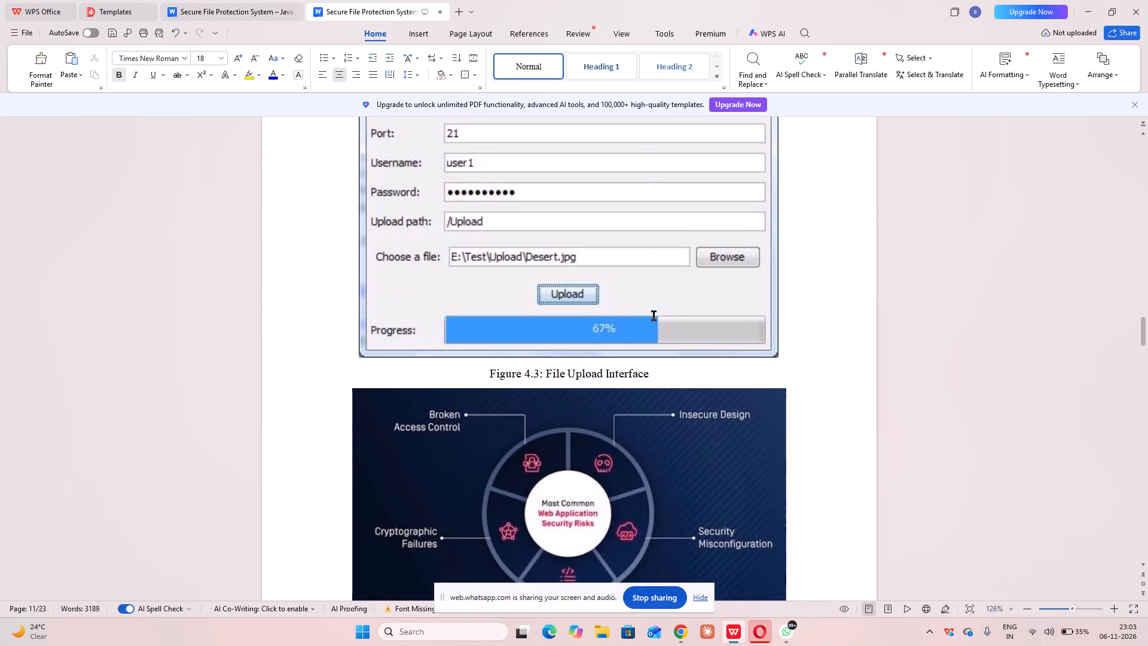
{"action": "scroll", "coordinate": [654, 316], "scroll_direction": "down", "scroll_amount": 2}
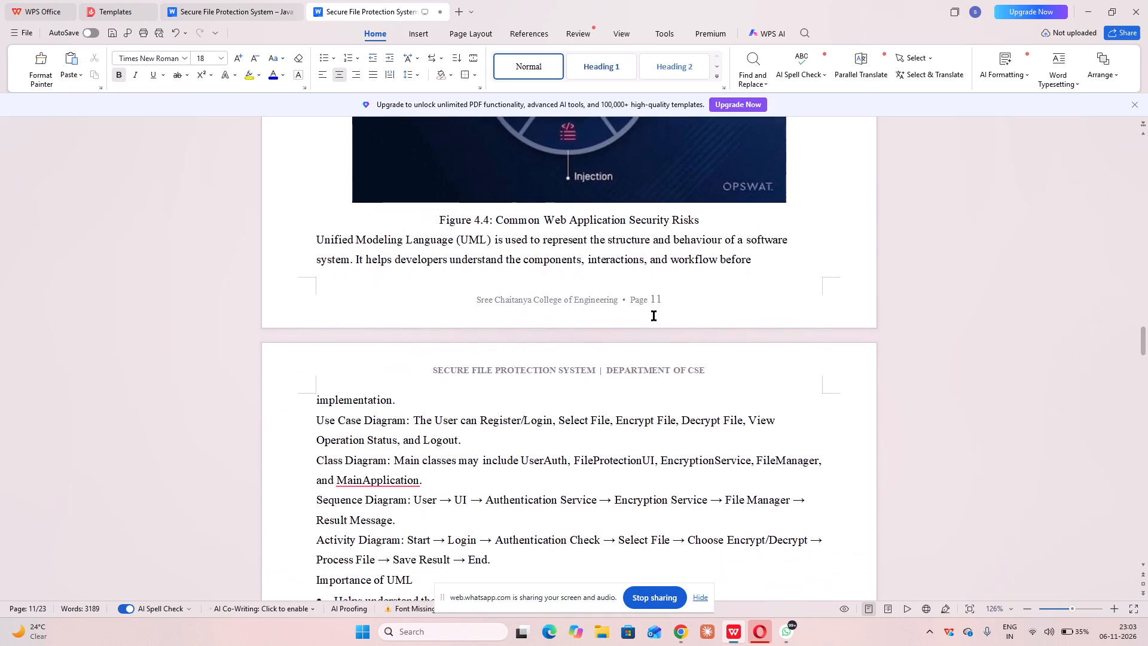
{"action": "scroll", "coordinate": [654, 316], "scroll_direction": "down", "scroll_amount": 3}
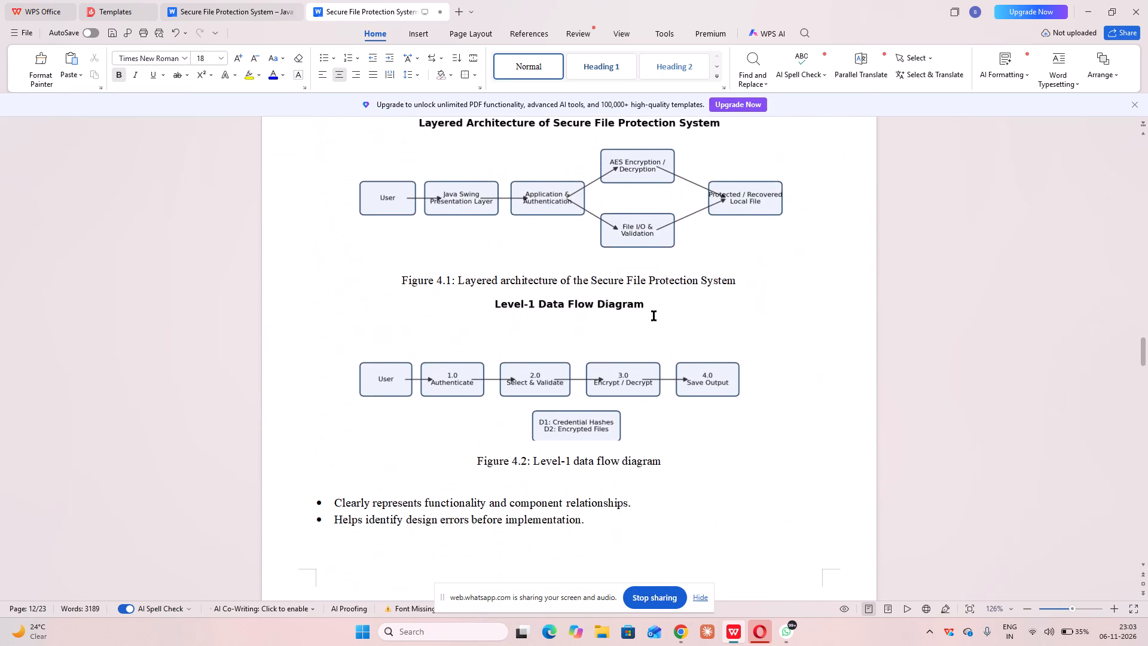
{"action": "scroll", "coordinate": [654, 316], "scroll_direction": "down", "scroll_amount": 1}
{"action": "scroll", "coordinate": [654, 316], "scroll_direction": "up", "scroll_amount": 1}
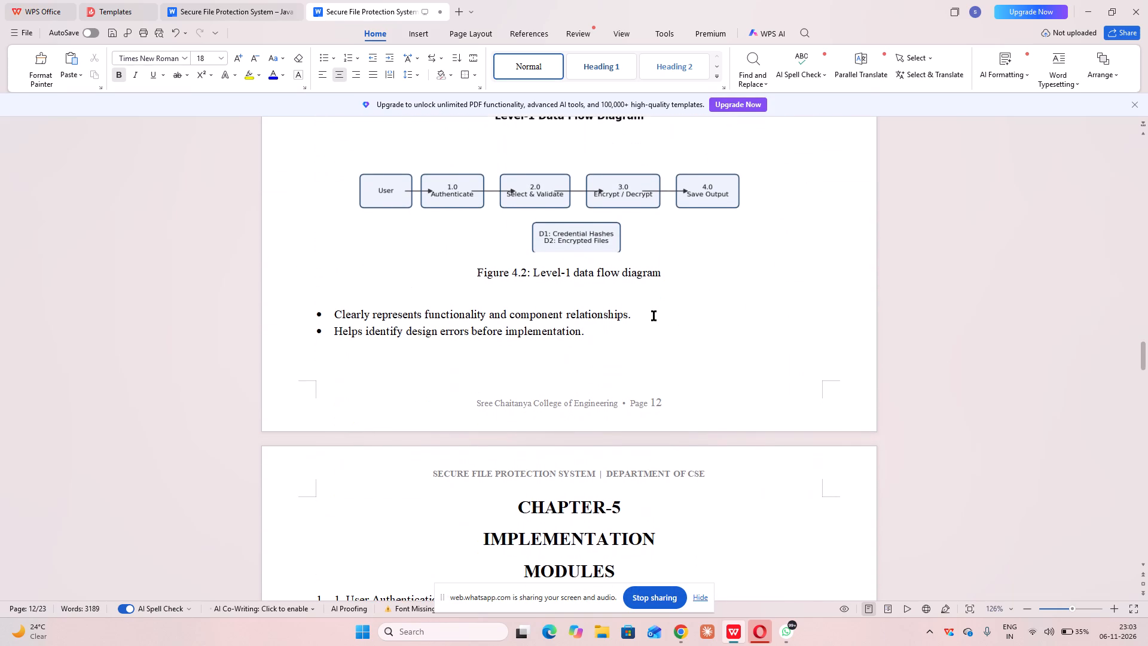
{"action": "scroll", "coordinate": [654, 316], "scroll_direction": "up", "scroll_amount": 2}
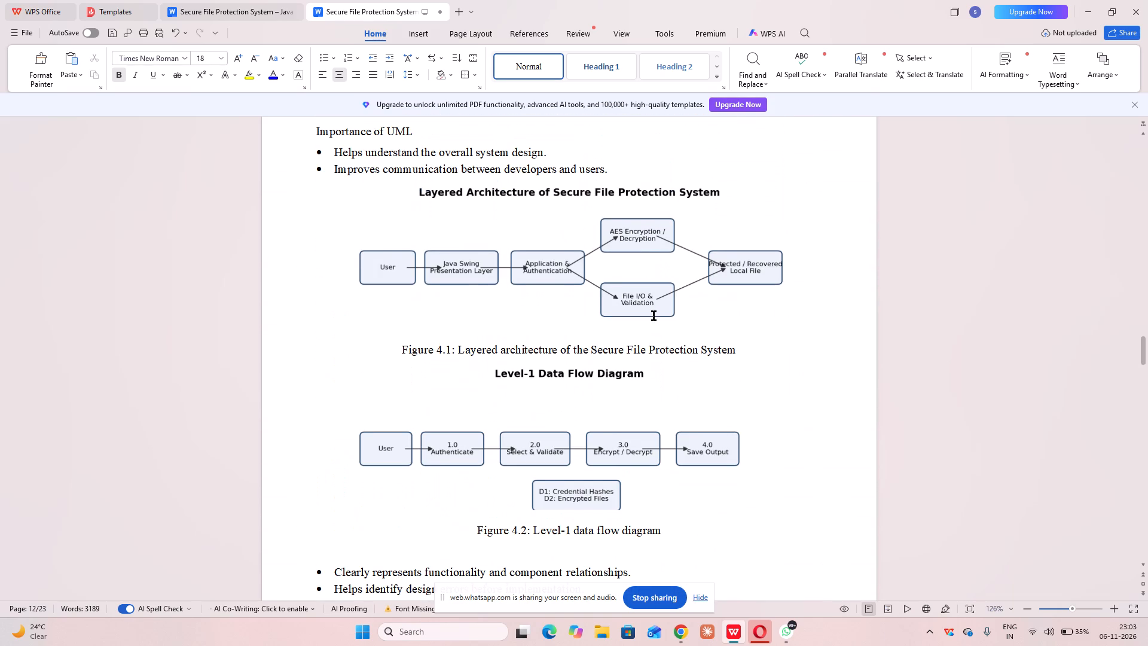
{"action": "scroll", "coordinate": [654, 316], "scroll_direction": "up", "scroll_amount": 5}
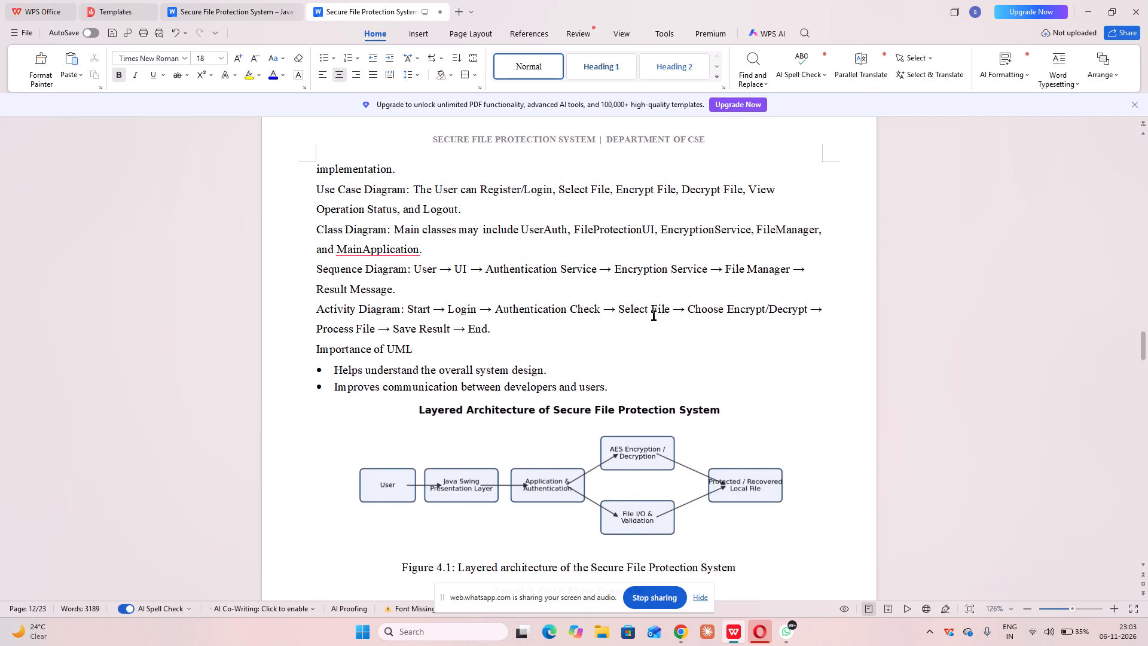
{"action": "scroll", "coordinate": [654, 316], "scroll_direction": "up", "scroll_amount": 5}
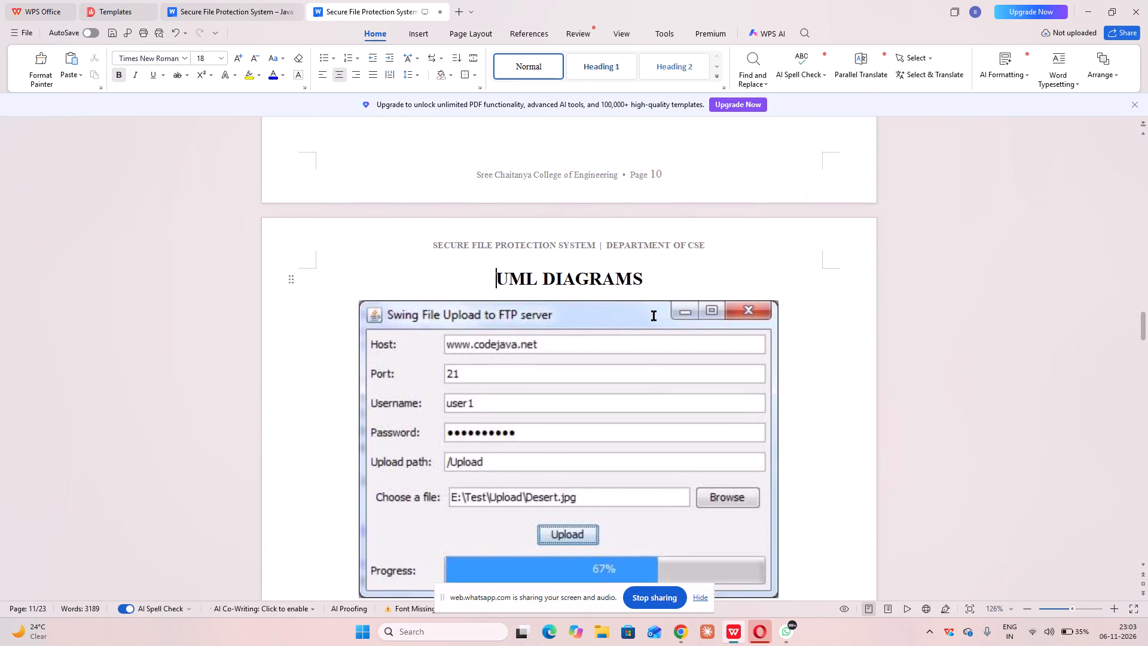
{"action": "scroll", "coordinate": [654, 316], "scroll_direction": "up", "scroll_amount": 1}
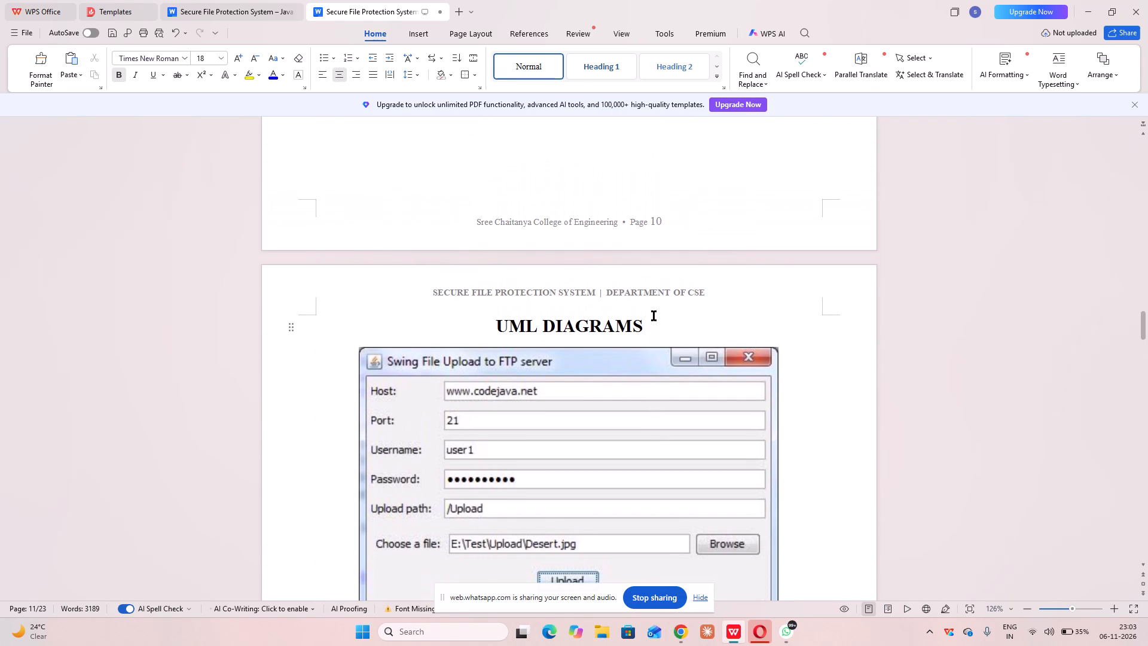
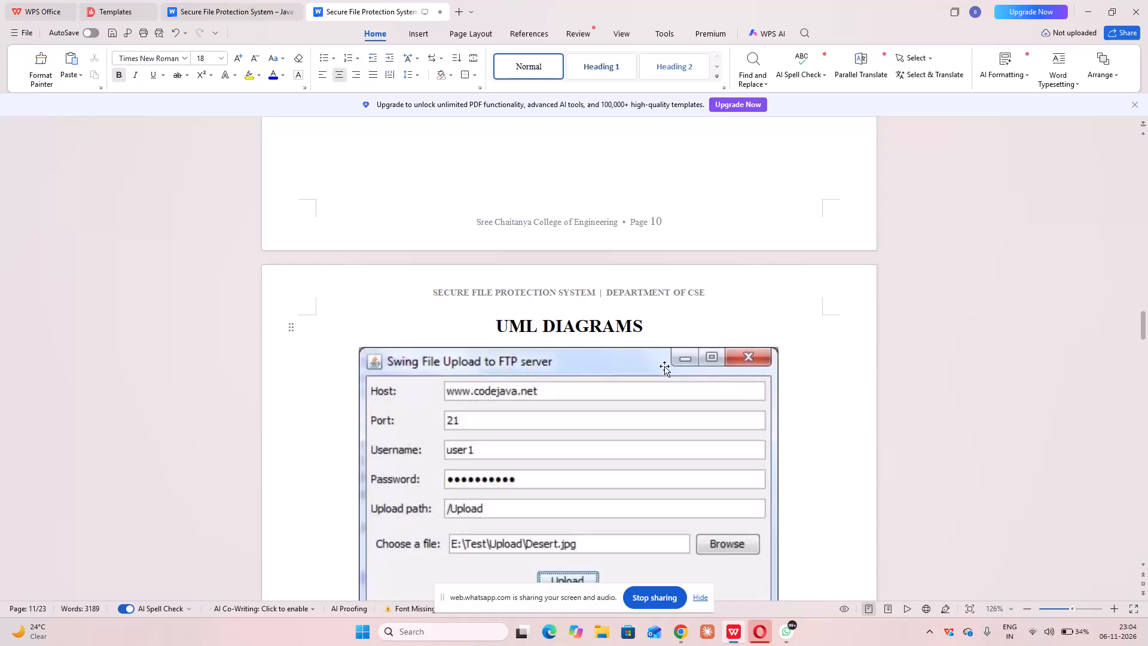
Review the pages from the UML DIAGRAMS heading through the Chapter 5 implementation modules to the Software Environment section.
{"action": "scroll", "coordinate": [664, 366], "scroll_direction": "down", "scroll_amount": 1}
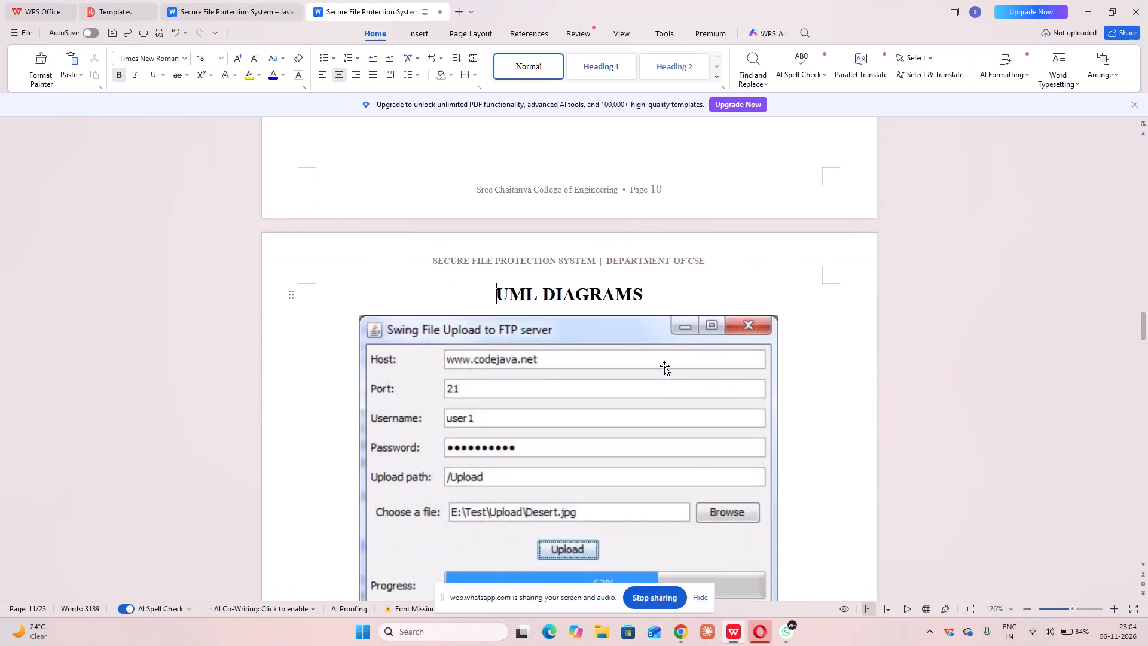
{"action": "scroll", "coordinate": [664, 366], "scroll_direction": "down", "scroll_amount": 4}
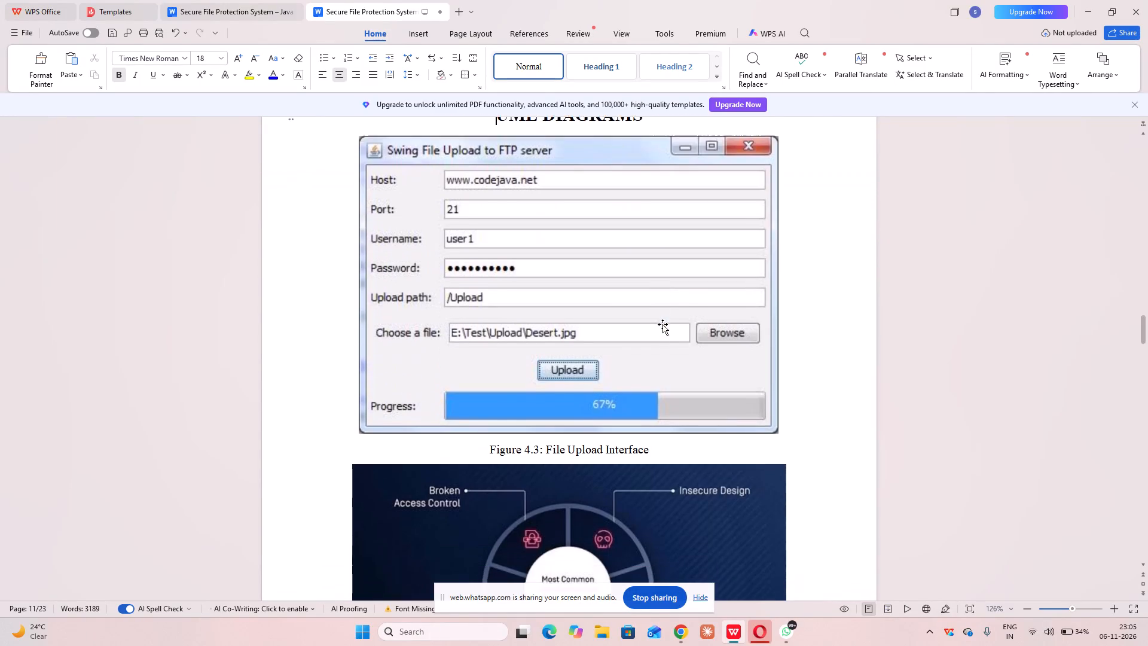
{"action": "scroll", "coordinate": [662, 324], "scroll_direction": "down", "scroll_amount": 4}
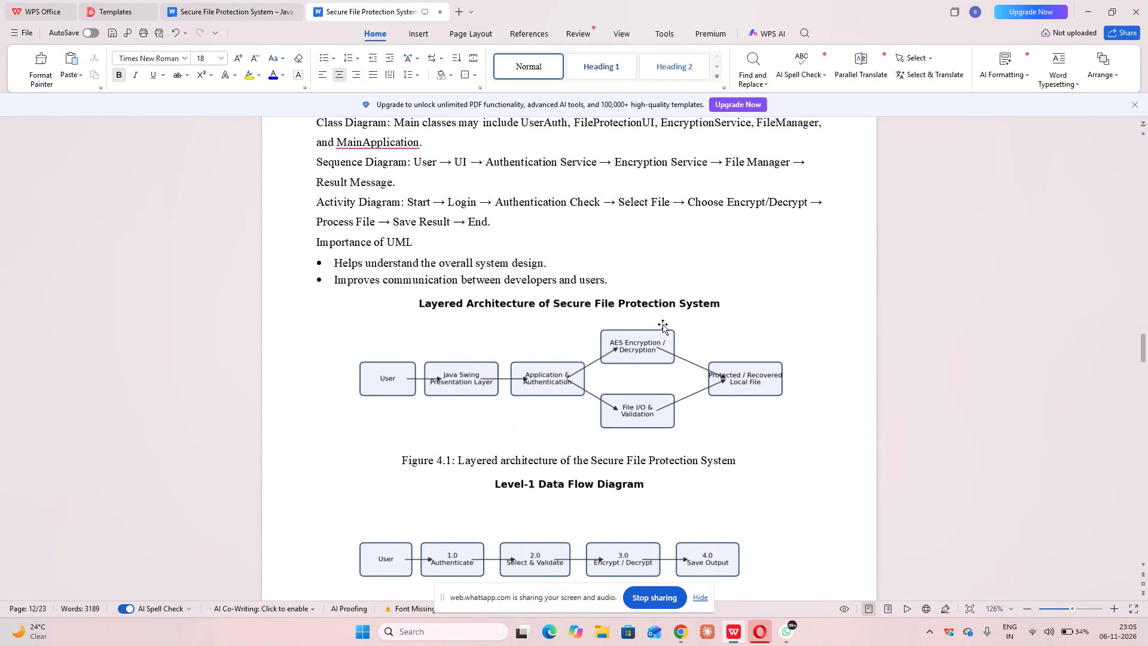
{"action": "scroll", "coordinate": [662, 324], "scroll_direction": "down", "scroll_amount": 5}
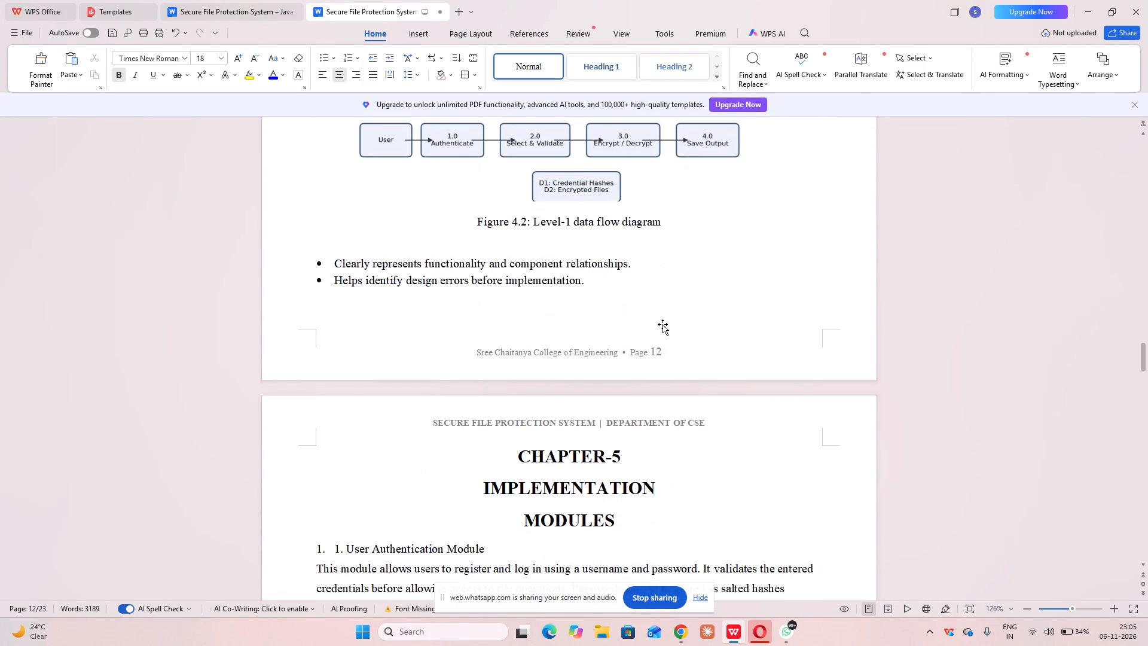
{"action": "scroll", "coordinate": [662, 324], "scroll_direction": "down", "scroll_amount": 5}
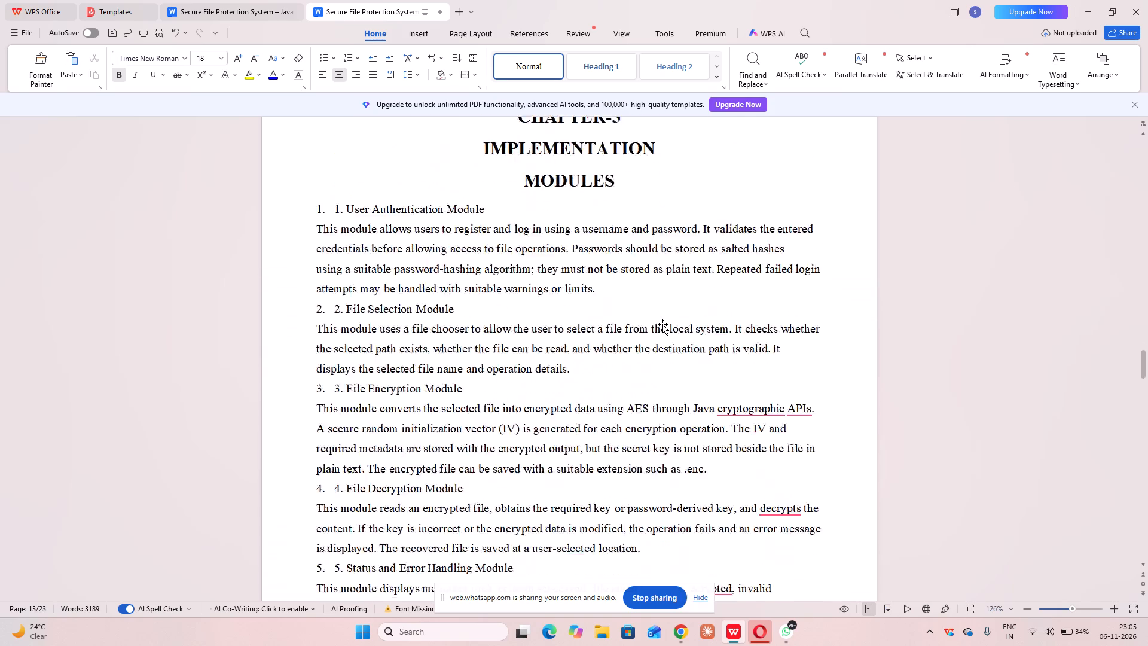
{"action": "scroll", "coordinate": [662, 324], "scroll_direction": "down", "scroll_amount": 9}
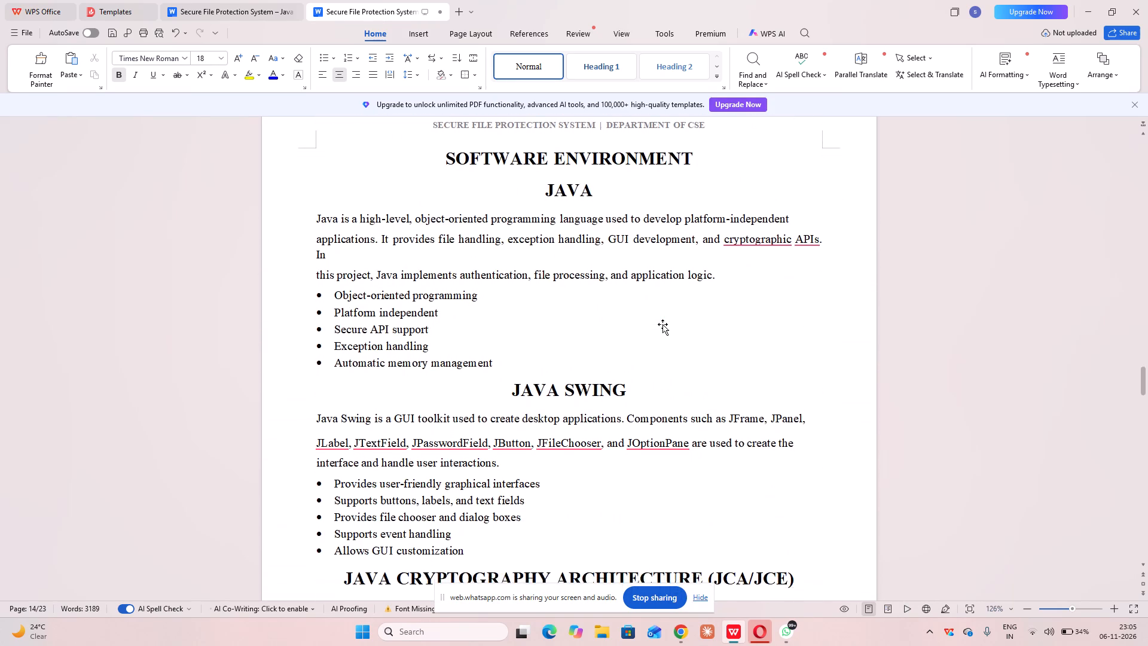
Review the system testing pages, including Figure 6.1 and the test cases, and the encryption source code.
{"action": "scroll", "coordinate": [662, 324], "scroll_direction": "down", "scroll_amount": 7}
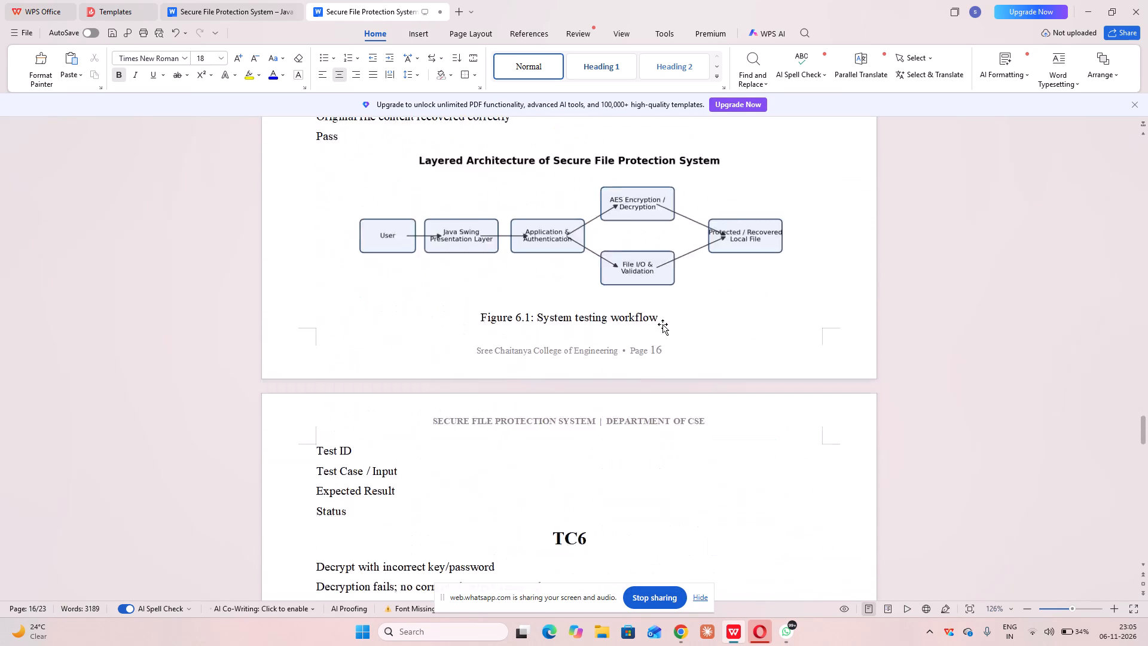
{"action": "scroll", "coordinate": [662, 324], "scroll_direction": "down", "scroll_amount": 4}
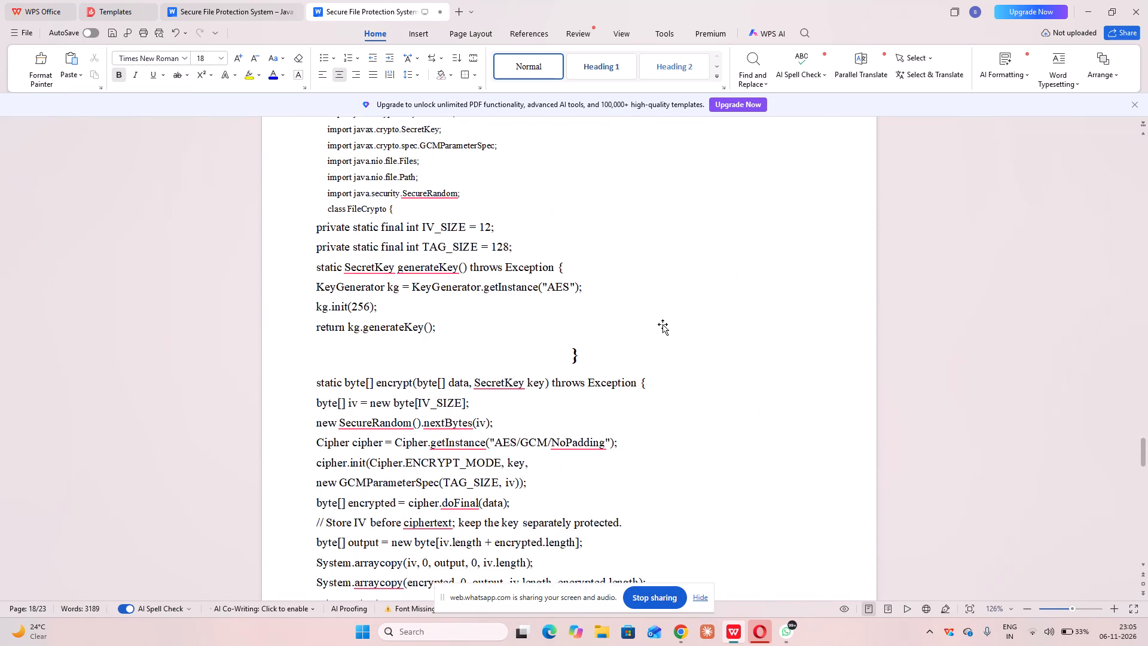
{"action": "scroll", "coordinate": [662, 324], "scroll_direction": "down", "scroll_amount": 5}
Examine the Chapter 7 Results pages, including the result screens, figure captions, screenshot placeholders and Observed Results list.
{"action": "scroll", "coordinate": [662, 324], "scroll_direction": "down", "scroll_amount": 1}
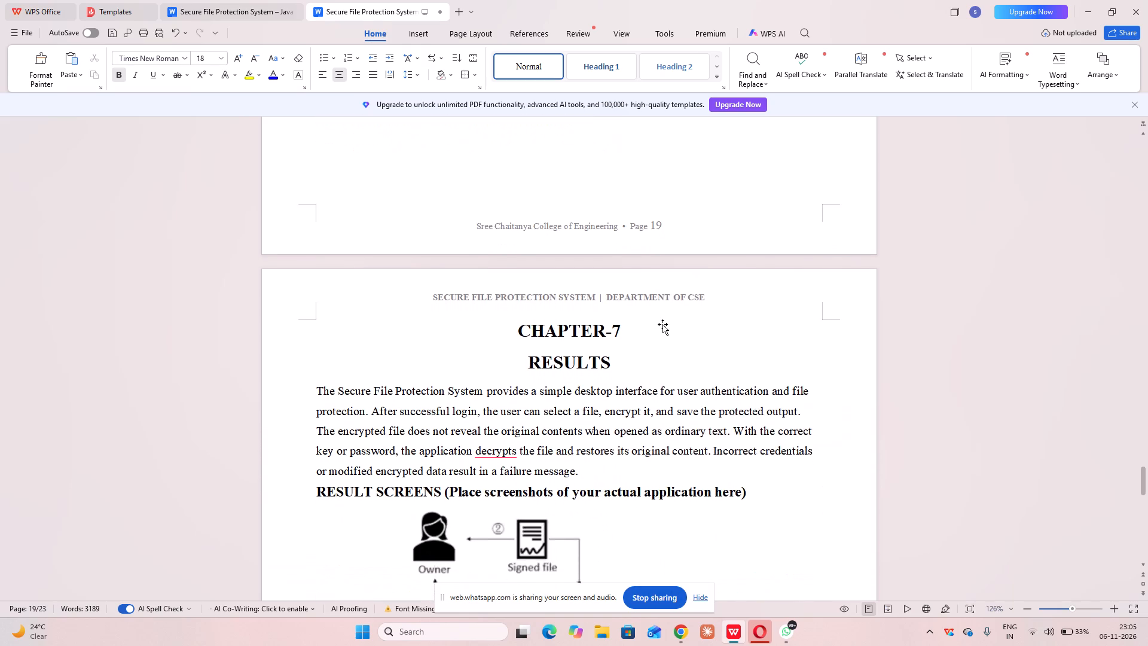
{"action": "scroll", "coordinate": [662, 324], "scroll_direction": "down", "scroll_amount": 3}
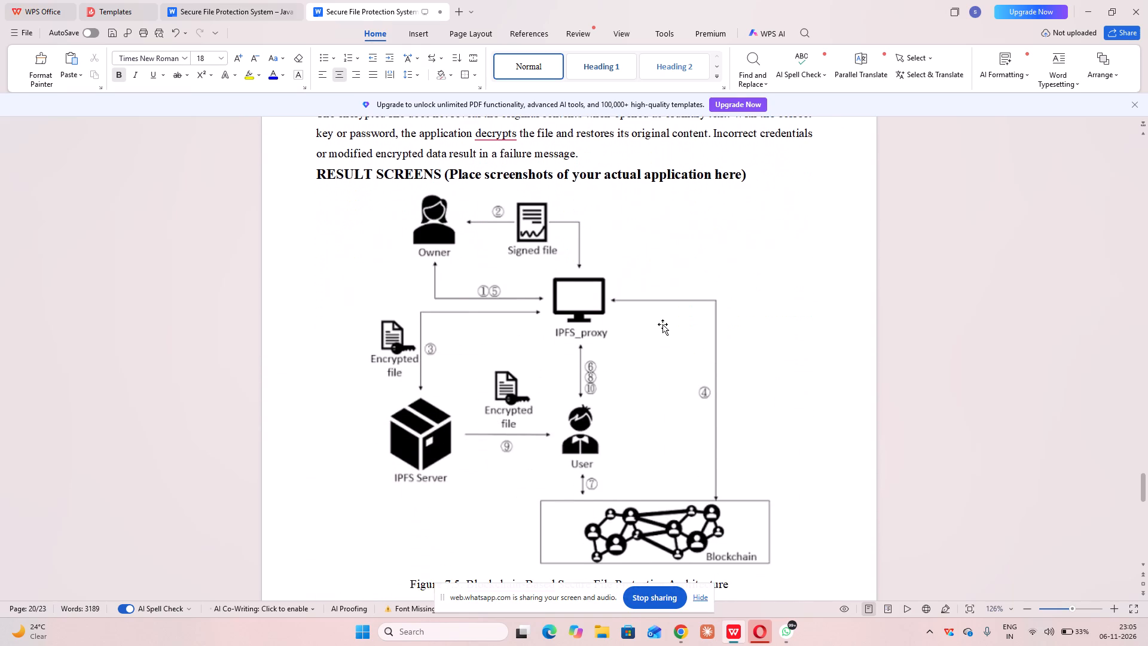
{"action": "scroll", "coordinate": [662, 324], "scroll_direction": "down", "scroll_amount": 5}
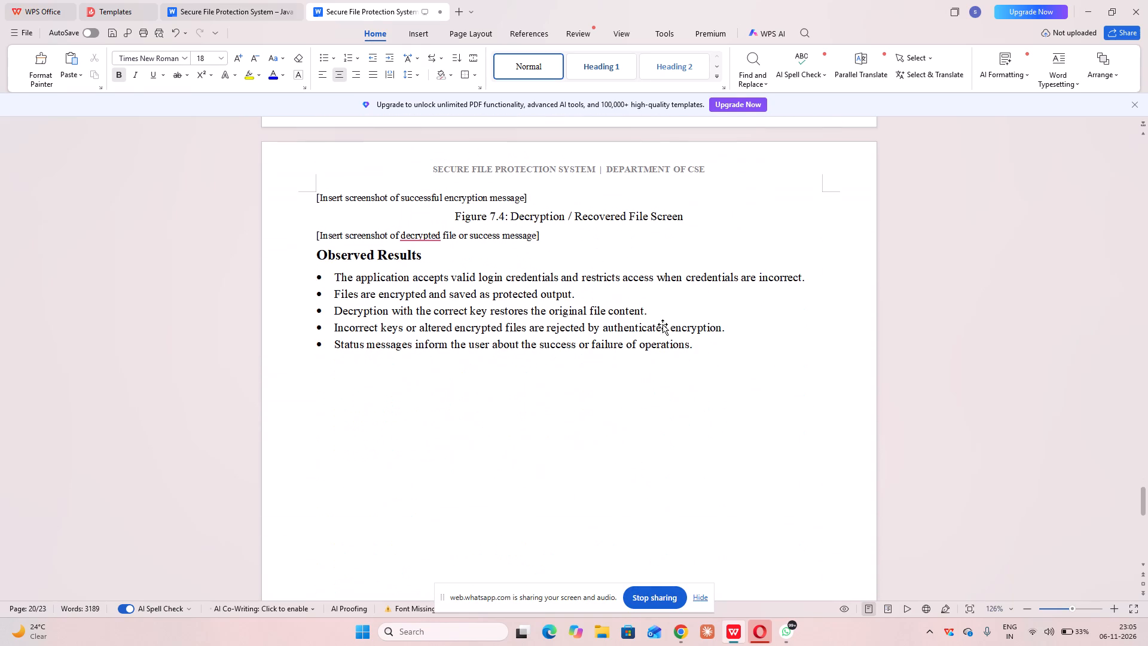
{"action": "scroll", "coordinate": [596, 359], "scroll_direction": "up", "scroll_amount": 2}
{"action": "scroll", "coordinate": [596, 359], "scroll_direction": "down", "scroll_amount": 1}
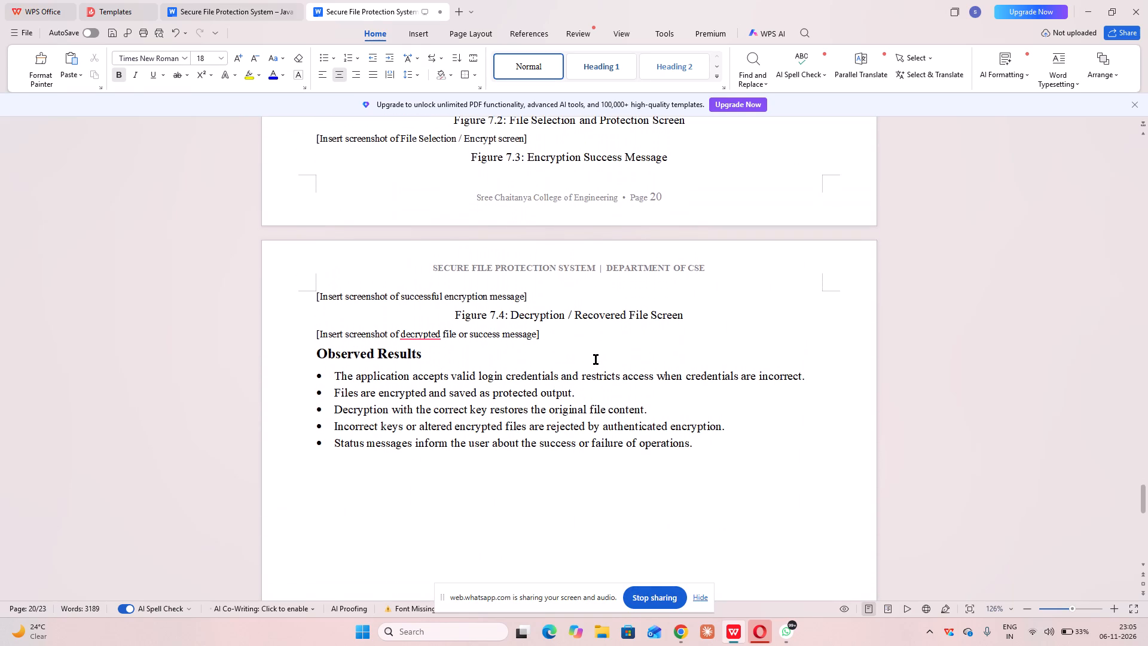
{"action": "scroll", "coordinate": [596, 359], "scroll_direction": "down", "scroll_amount": 1}
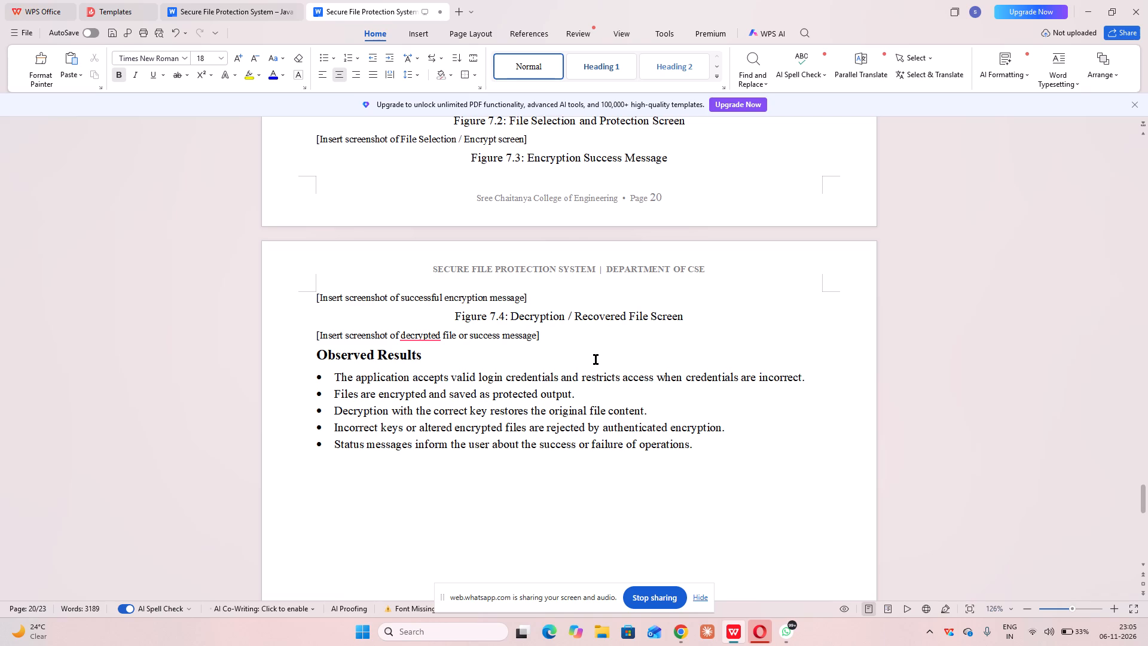
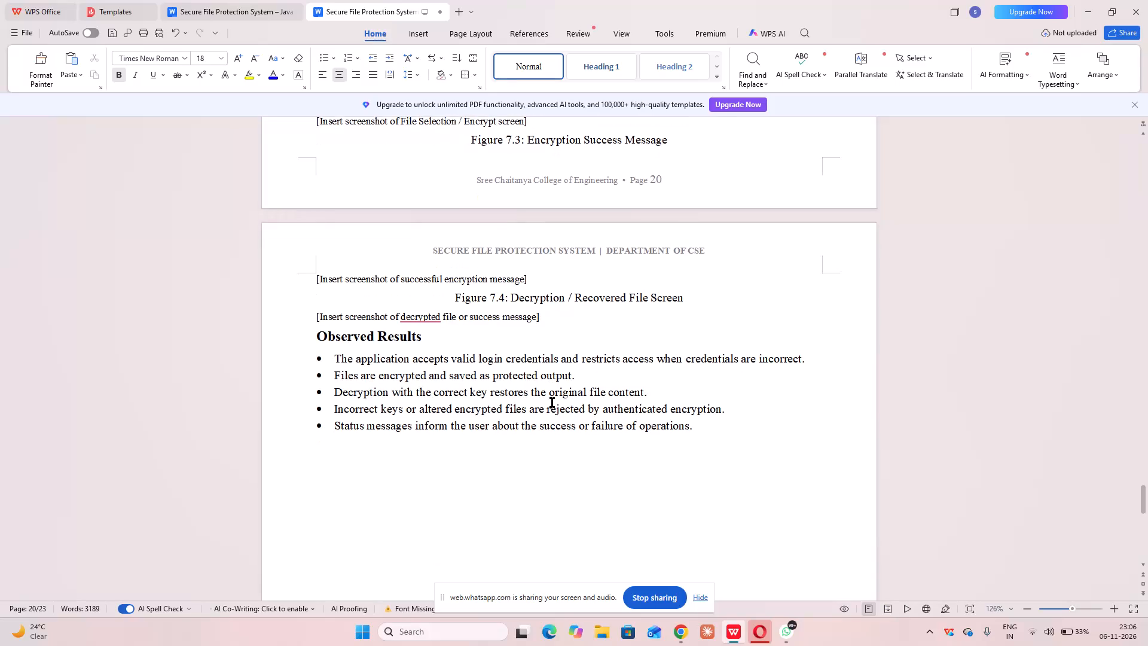
Review the report backwards from Chapter 7 through the source code, system testing and implementation modules to the Chapter 4 figures.
{"action": "scroll", "coordinate": [552, 403], "scroll_direction": "up", "scroll_amount": 13}
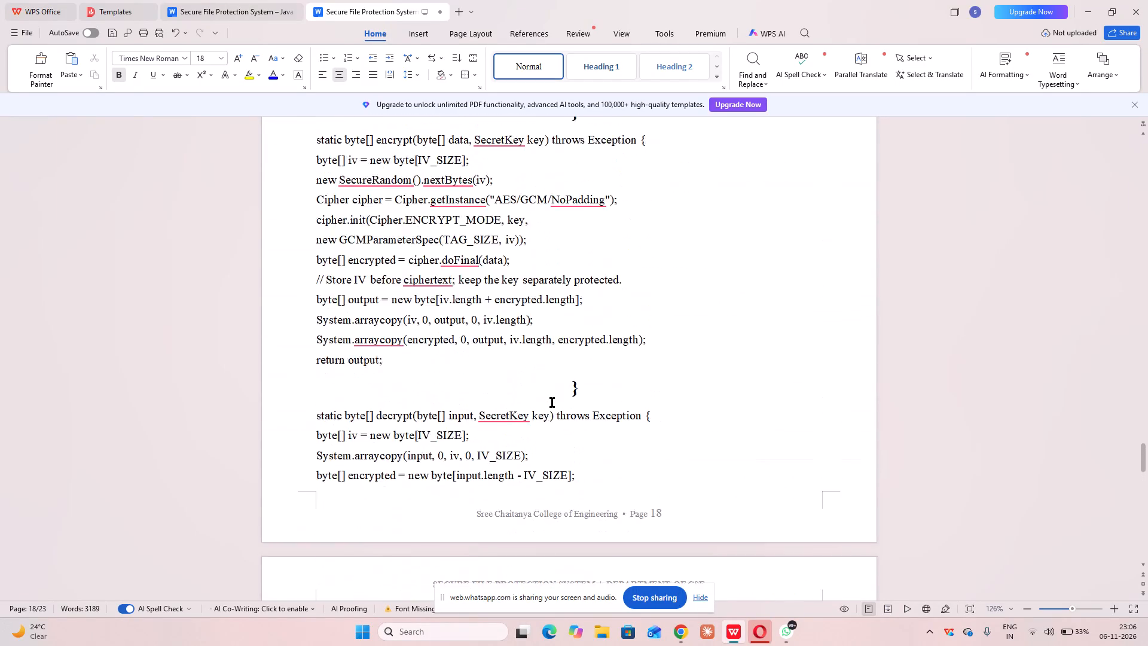
{"action": "scroll", "coordinate": [552, 403], "scroll_direction": "up", "scroll_amount": 13}
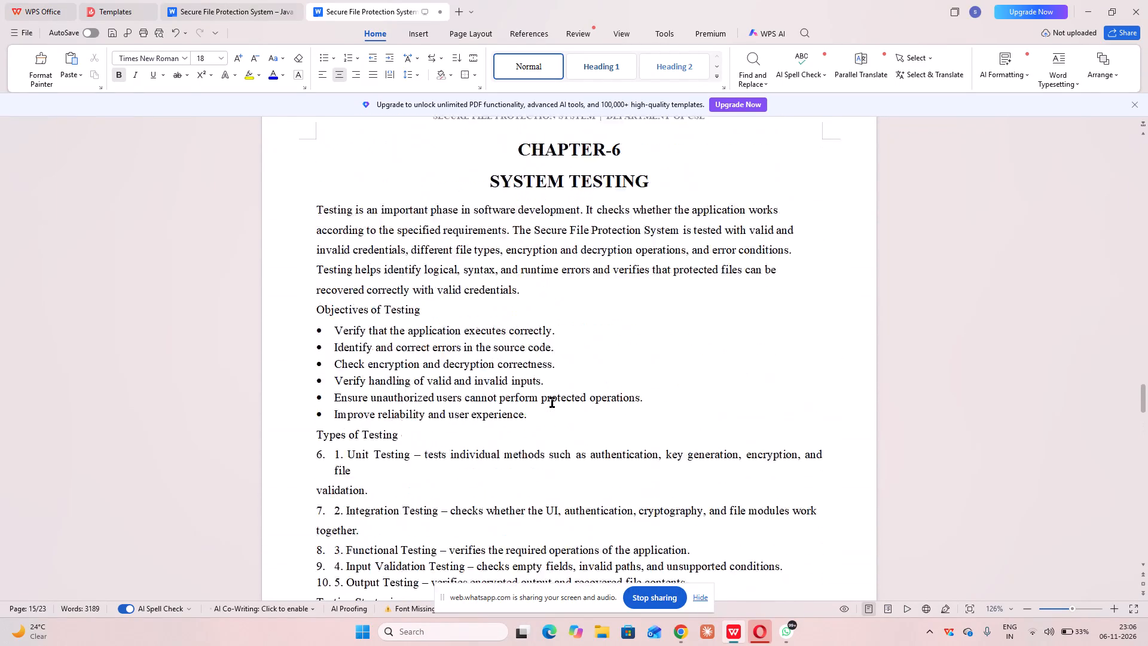
{"action": "scroll", "coordinate": [552, 403], "scroll_direction": "up", "scroll_amount": 5}
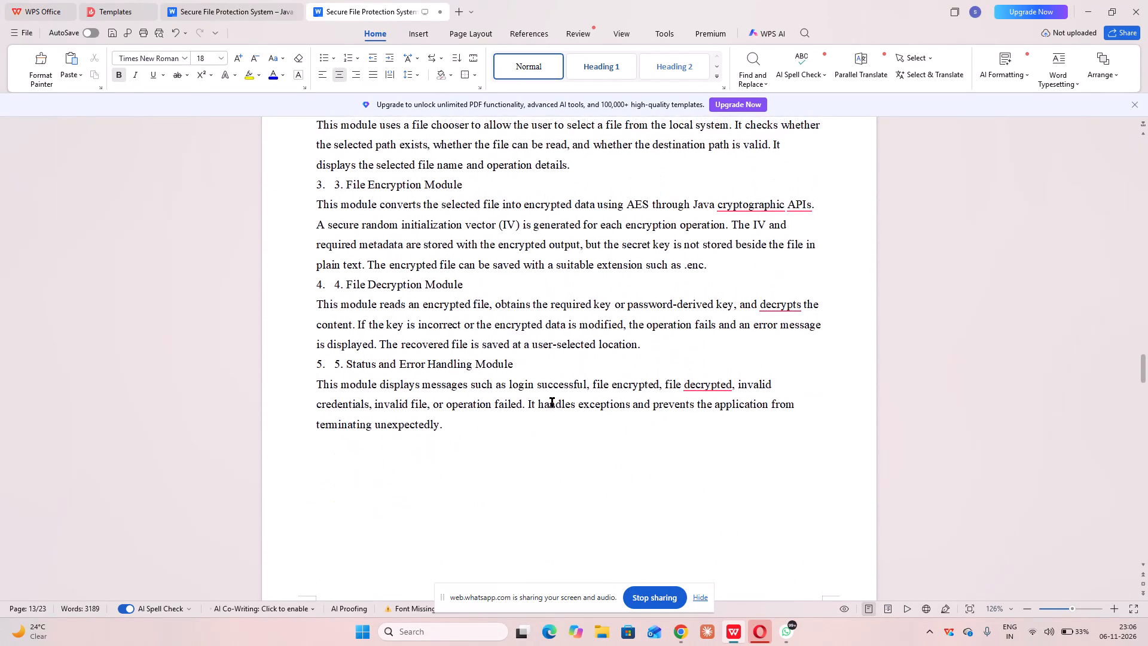
{"action": "scroll", "coordinate": [552, 403], "scroll_direction": "up", "scroll_amount": 2}
{"action": "scroll", "coordinate": [552, 403], "scroll_direction": "right", "scroll_amount": 1}
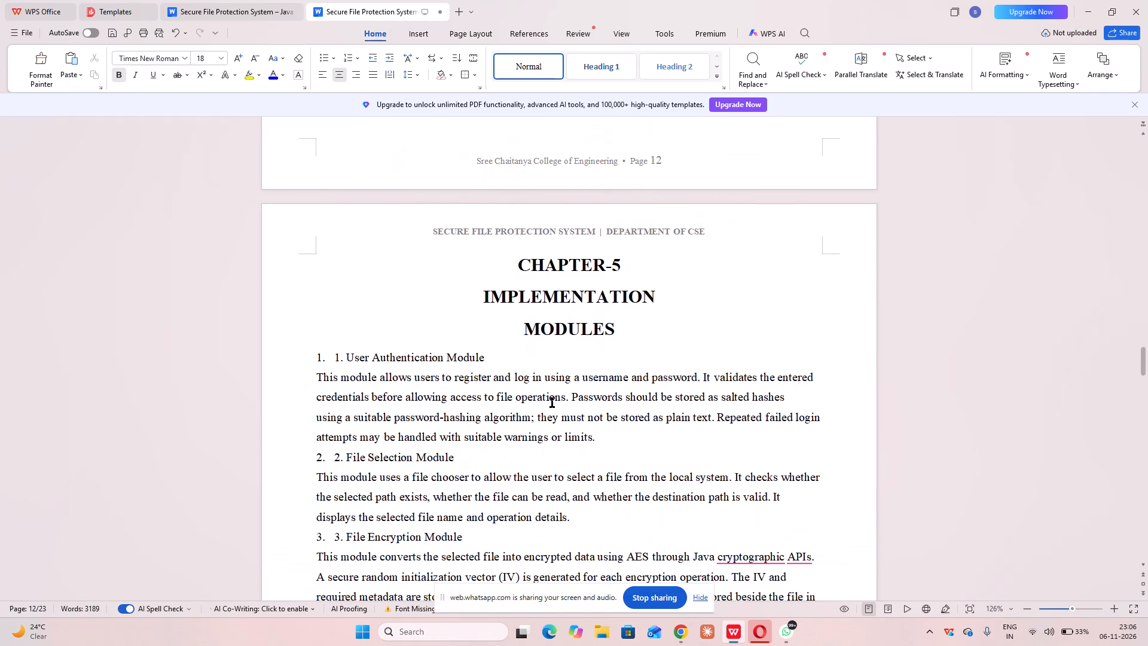
{"action": "scroll", "coordinate": [552, 403], "scroll_direction": "right", "scroll_amount": 2}
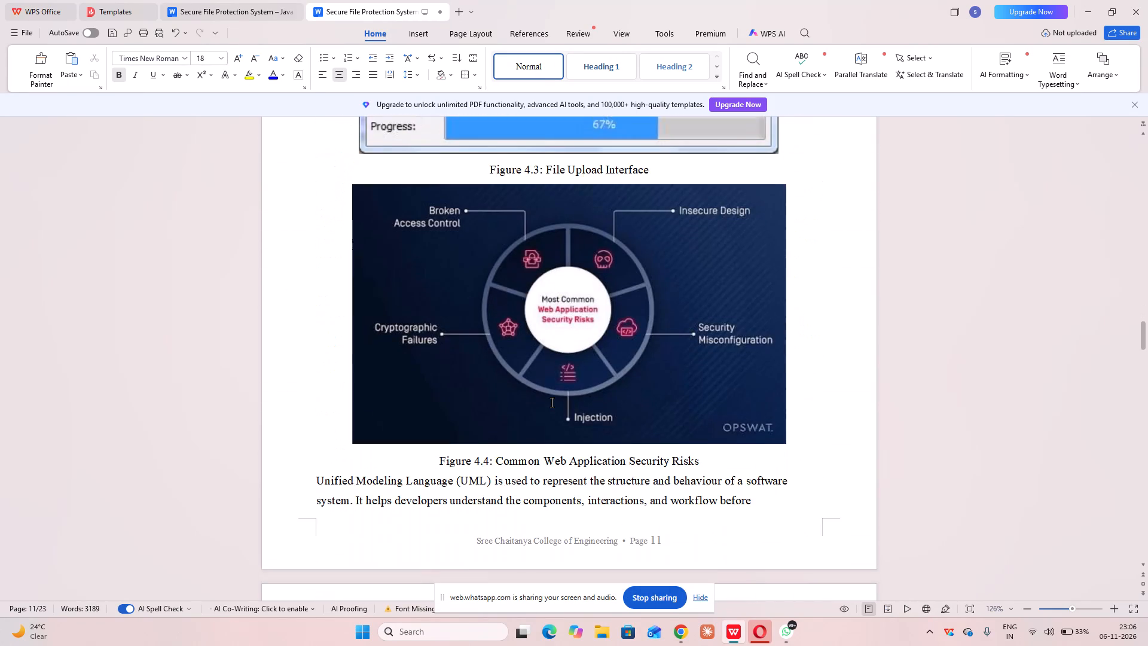
{"action": "scroll", "coordinate": [552, 403], "scroll_direction": "right", "scroll_amount": 1}
Review the UML descriptions and the layered architecture and Level-1 data flow diagrams before Chapter 5.
{"action": "scroll", "coordinate": [552, 403], "scroll_direction": "down", "scroll_amount": 3}
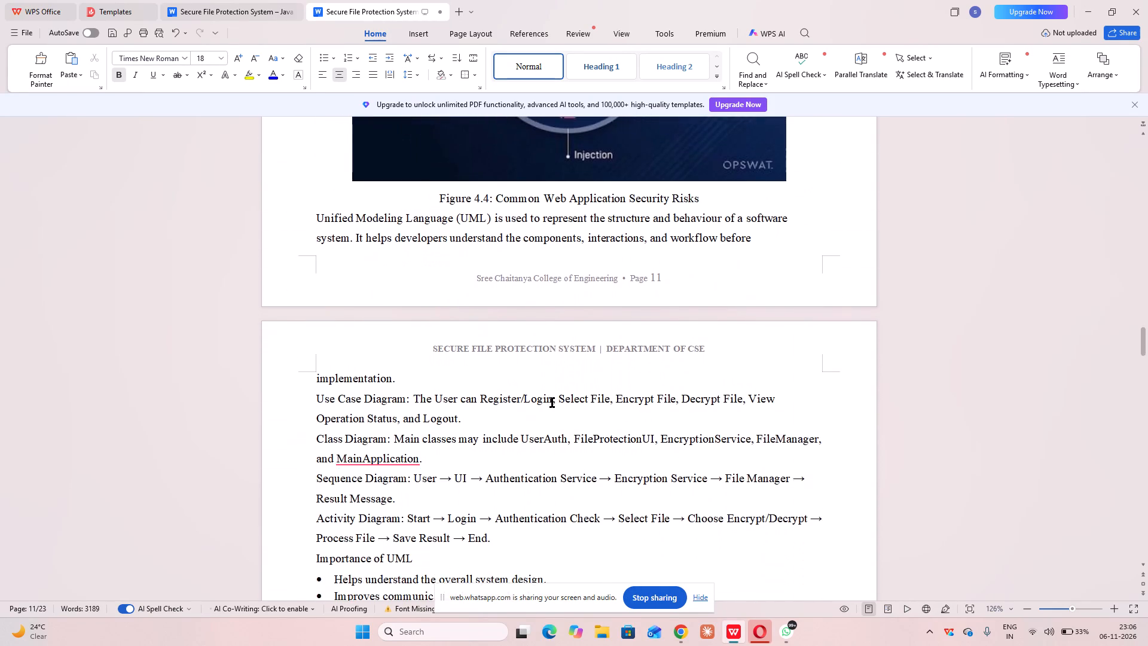
{"action": "scroll", "coordinate": [552, 403], "scroll_direction": "down", "scroll_amount": 6}
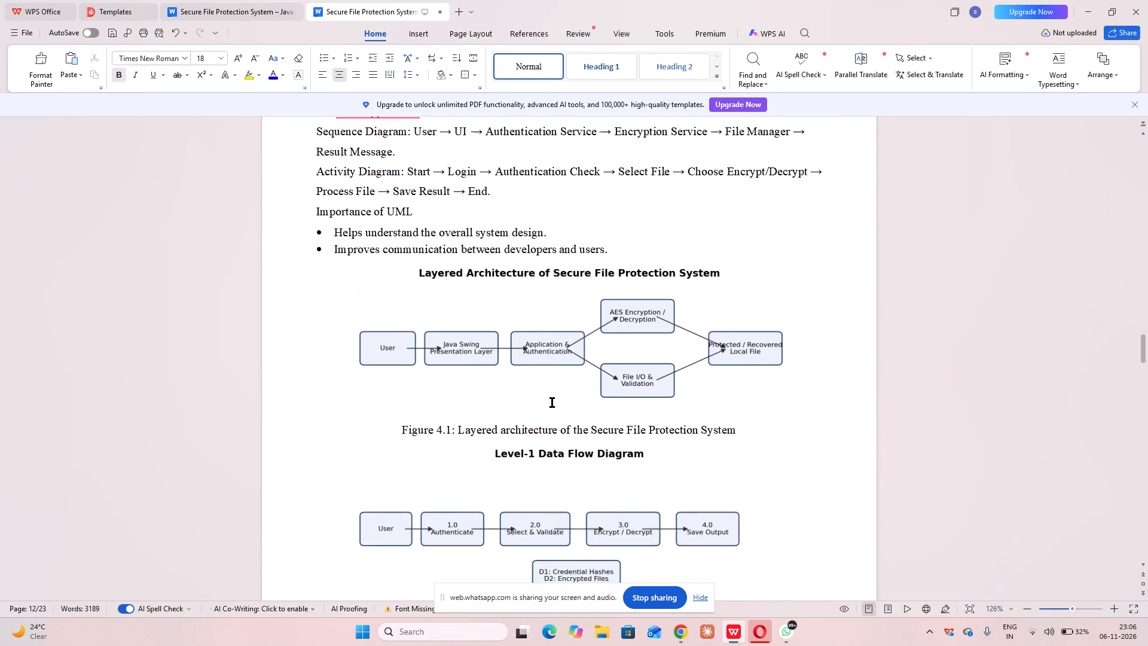
{"action": "scroll", "coordinate": [552, 403], "scroll_direction": "down", "scroll_amount": 1}
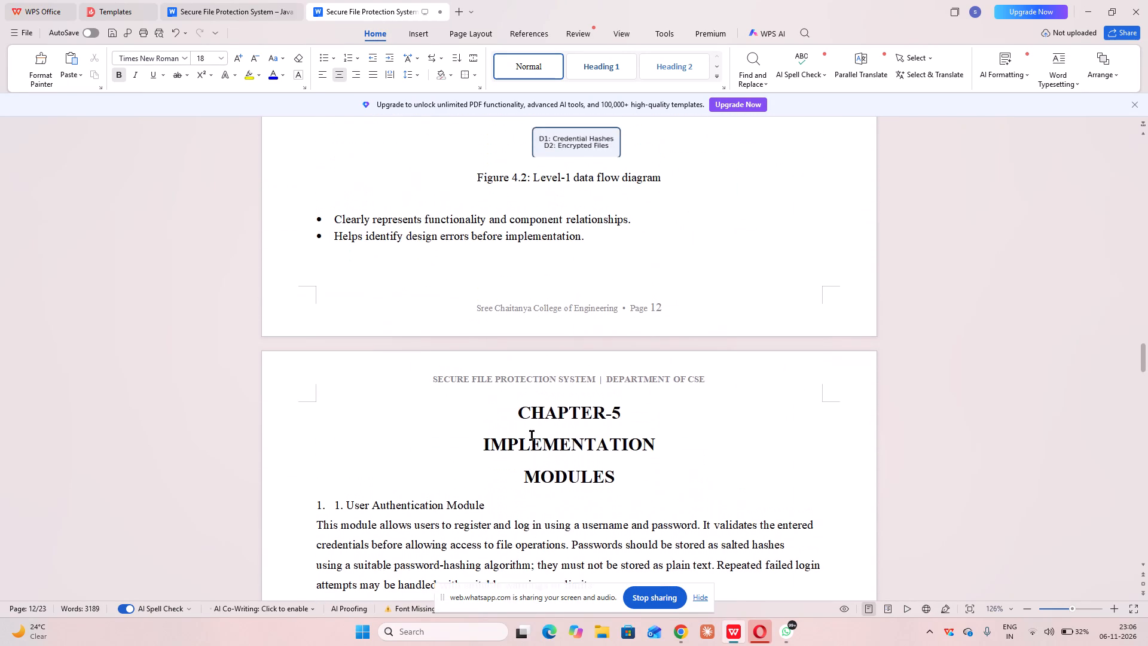
{"action": "scroll", "coordinate": [532, 435], "scroll_direction": "up", "scroll_amount": 2}
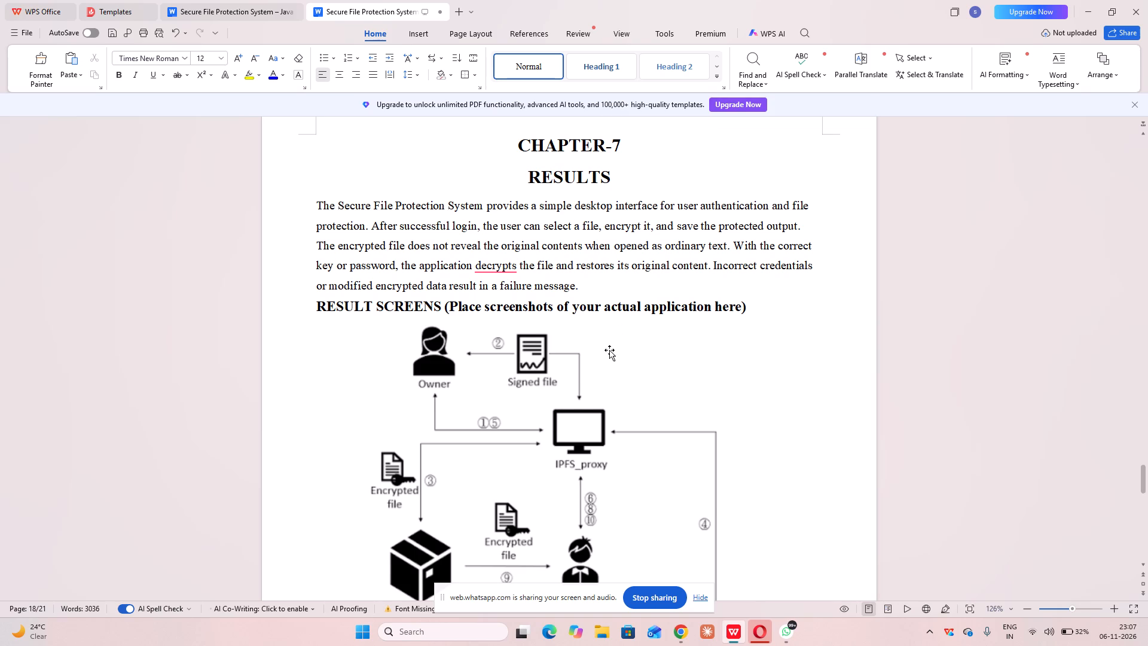
Examine Chapter 7 from the Results introduction through the figure captions, screenshot placeholders and Observed Results to the start of Chapter 8.
{"action": "scroll", "coordinate": [609, 350], "scroll_direction": "down", "scroll_amount": 1}
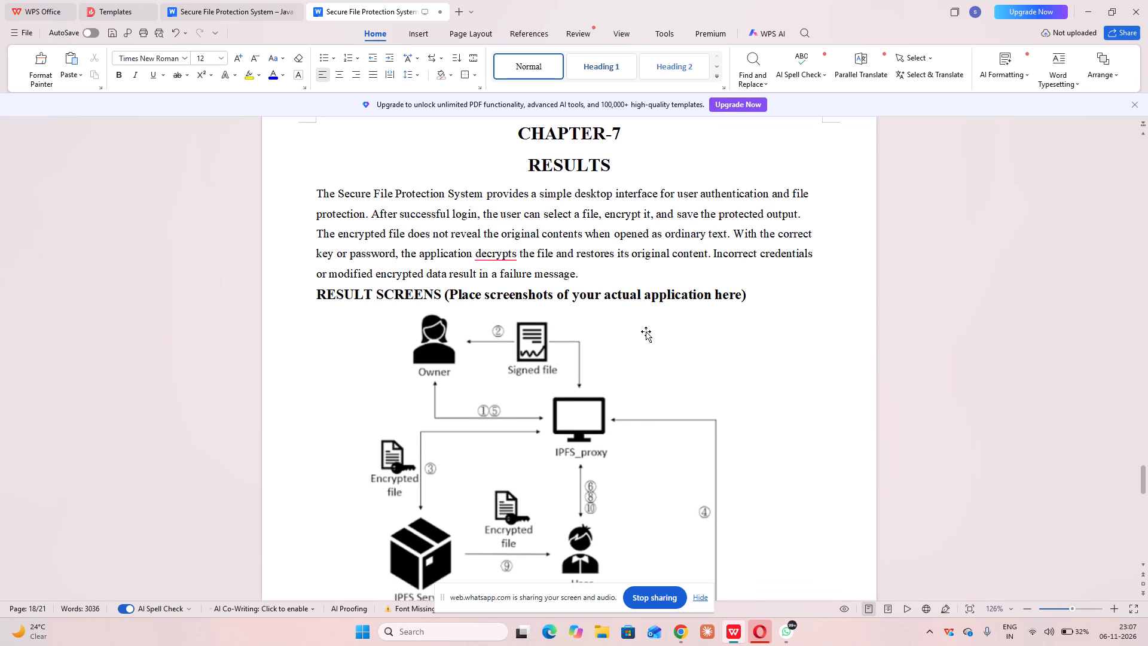
{"action": "scroll", "coordinate": [605, 339], "scroll_direction": "down", "scroll_amount": 6}
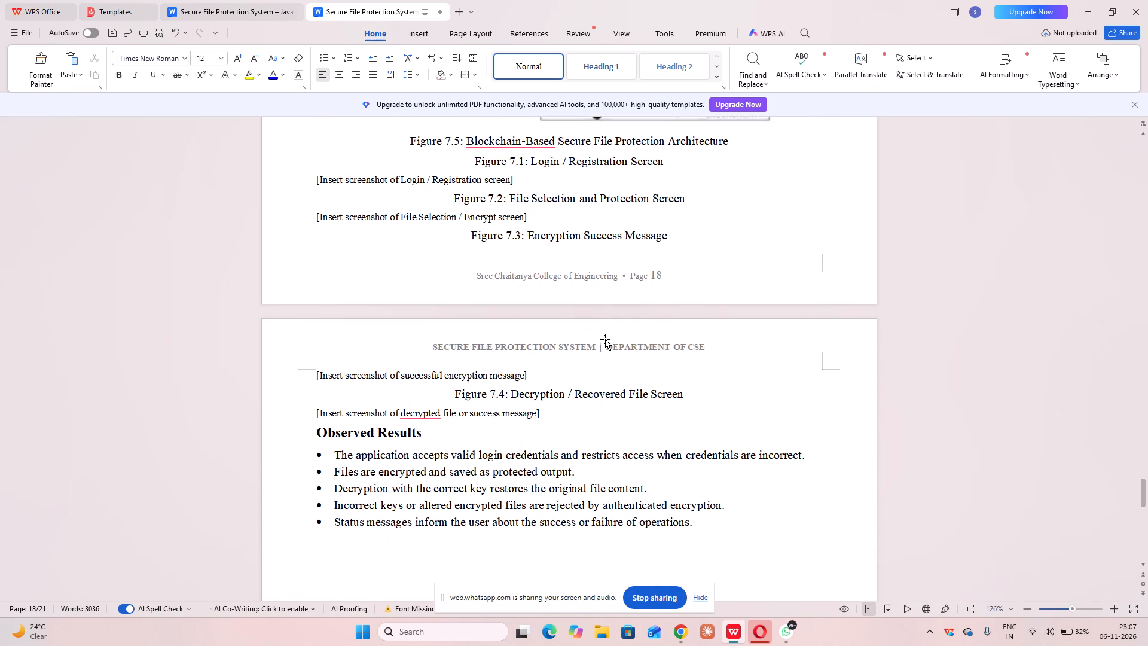
{"action": "scroll", "coordinate": [605, 339], "scroll_direction": "down", "scroll_amount": 6}
{"action": "scroll", "coordinate": [605, 339], "scroll_direction": "up", "scroll_amount": 1}
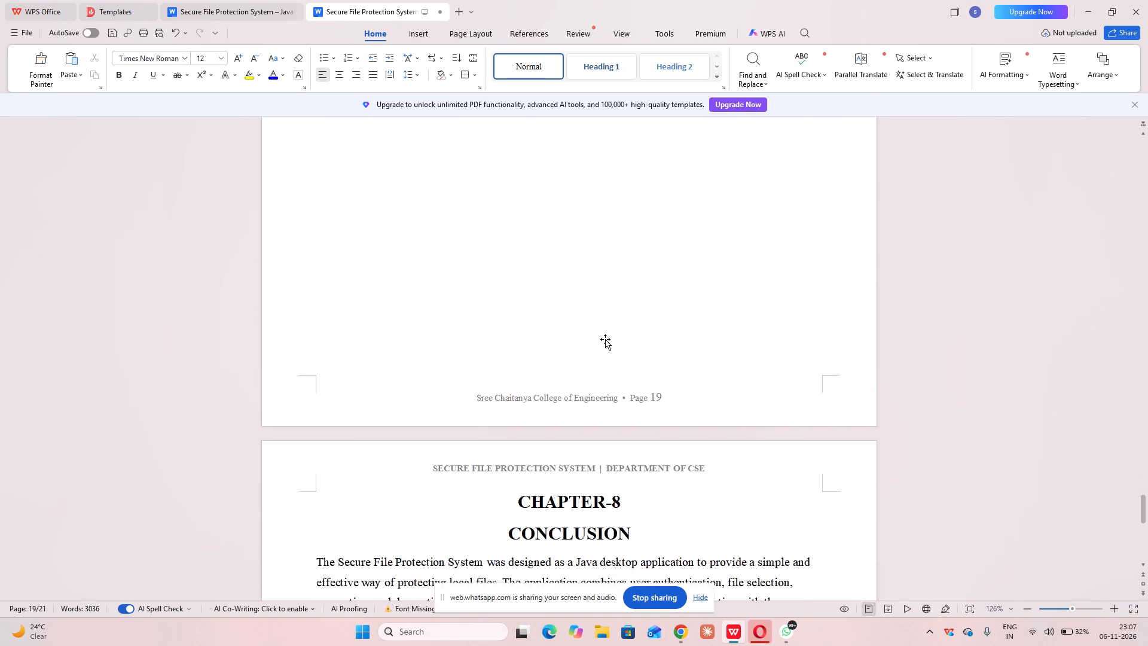
{"action": "scroll", "coordinate": [605, 339], "scroll_direction": "up", "scroll_amount": 3}
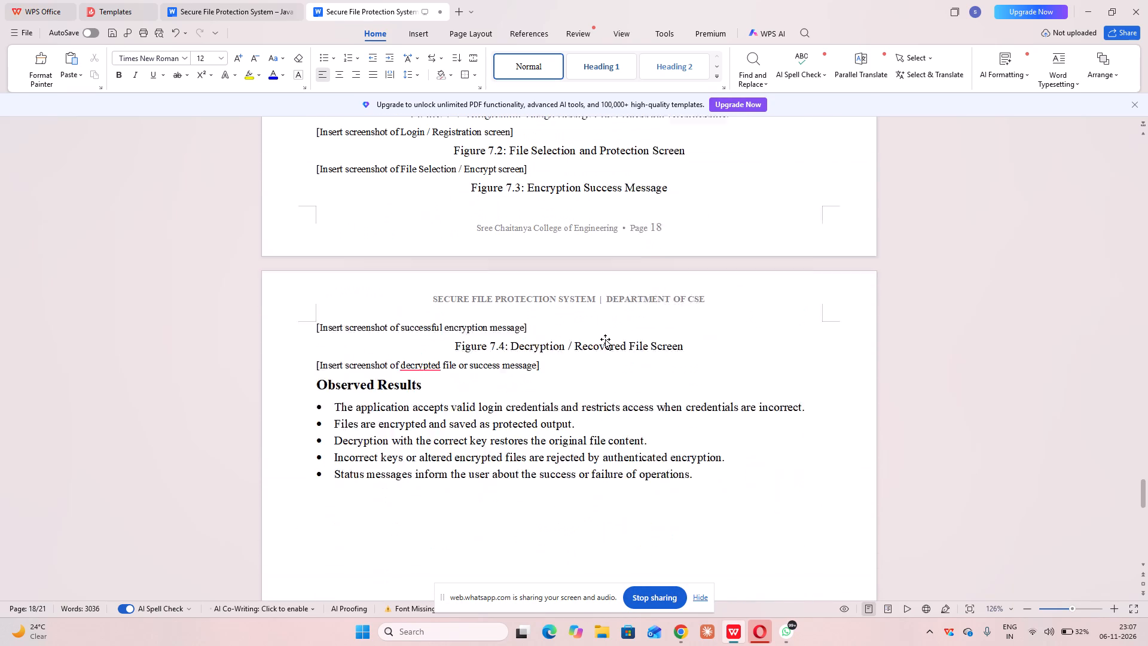
{"action": "scroll", "coordinate": [605, 339], "scroll_direction": "up", "scroll_amount": 1}
{"action": "scroll", "coordinate": [573, 486], "scroll_direction": "up", "scroll_amount": 2}
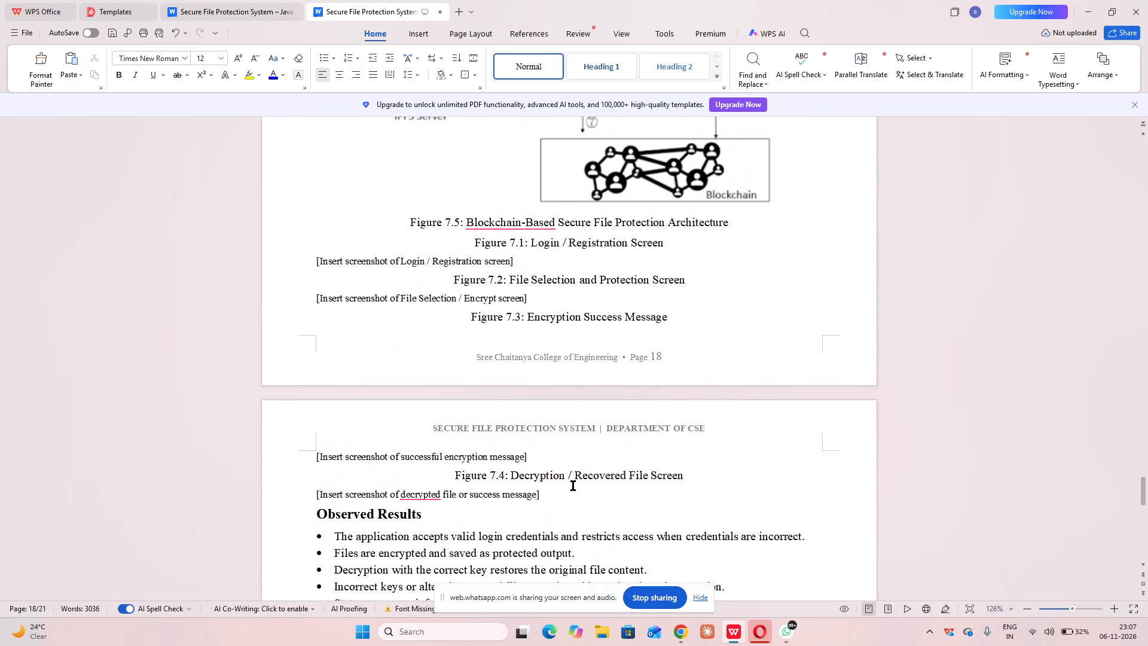
{"action": "scroll", "coordinate": [573, 486], "scroll_direction": "up", "scroll_amount": 1}
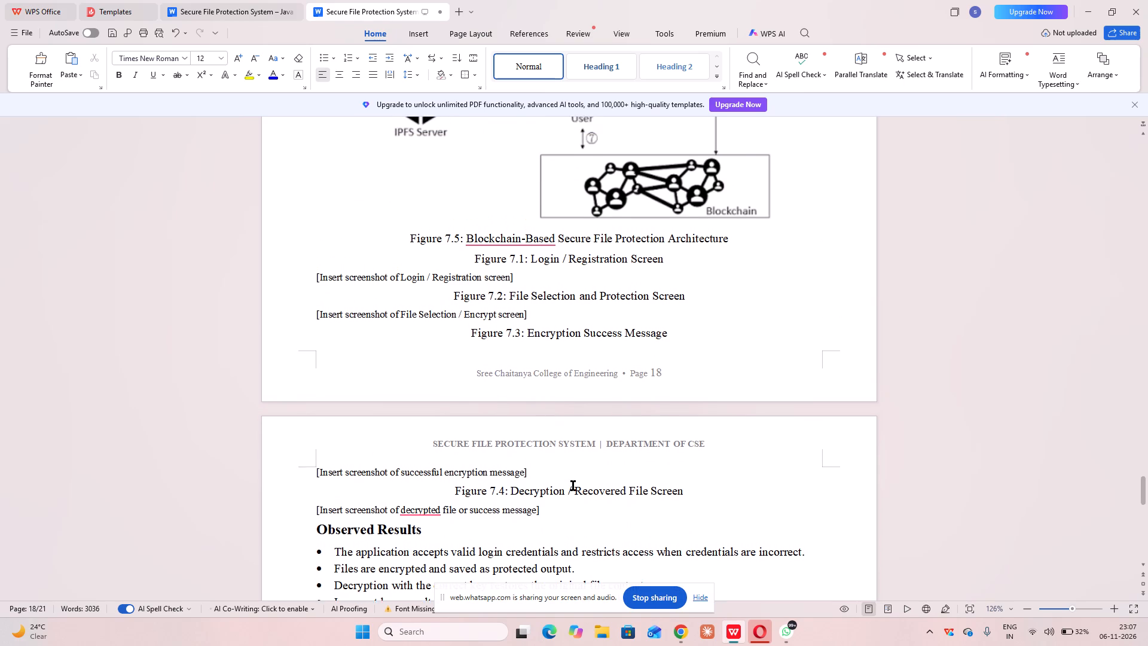
{"action": "scroll", "coordinate": [573, 486], "scroll_direction": "up", "scroll_amount": 3}
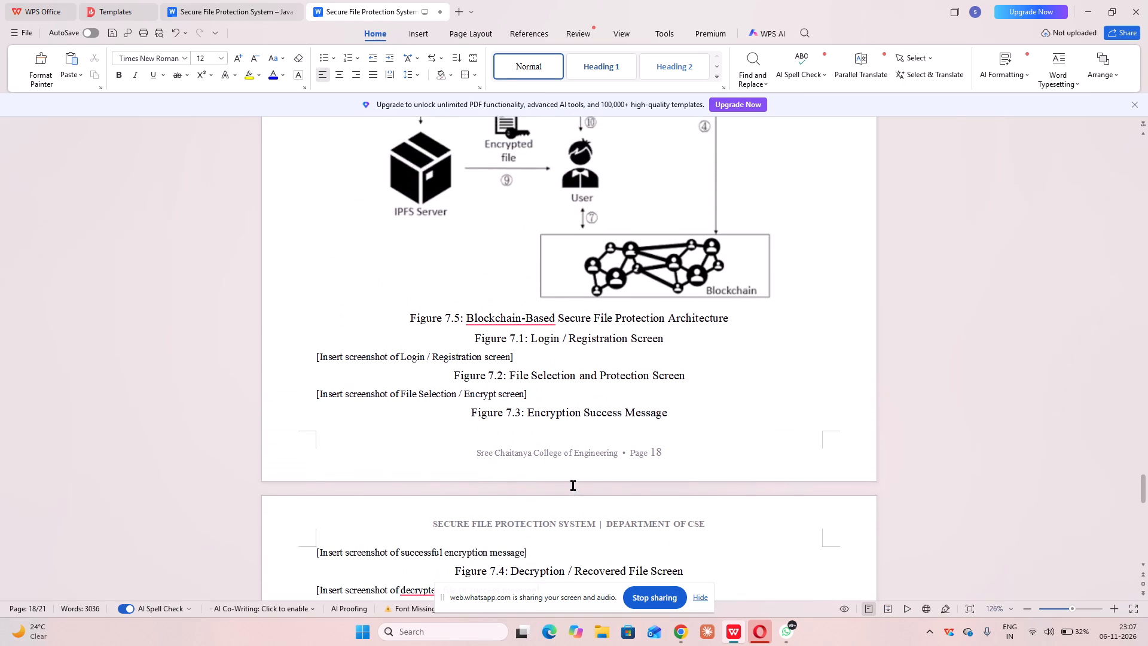
{"action": "scroll", "coordinate": [573, 486], "scroll_direction": "up", "scroll_amount": 4}
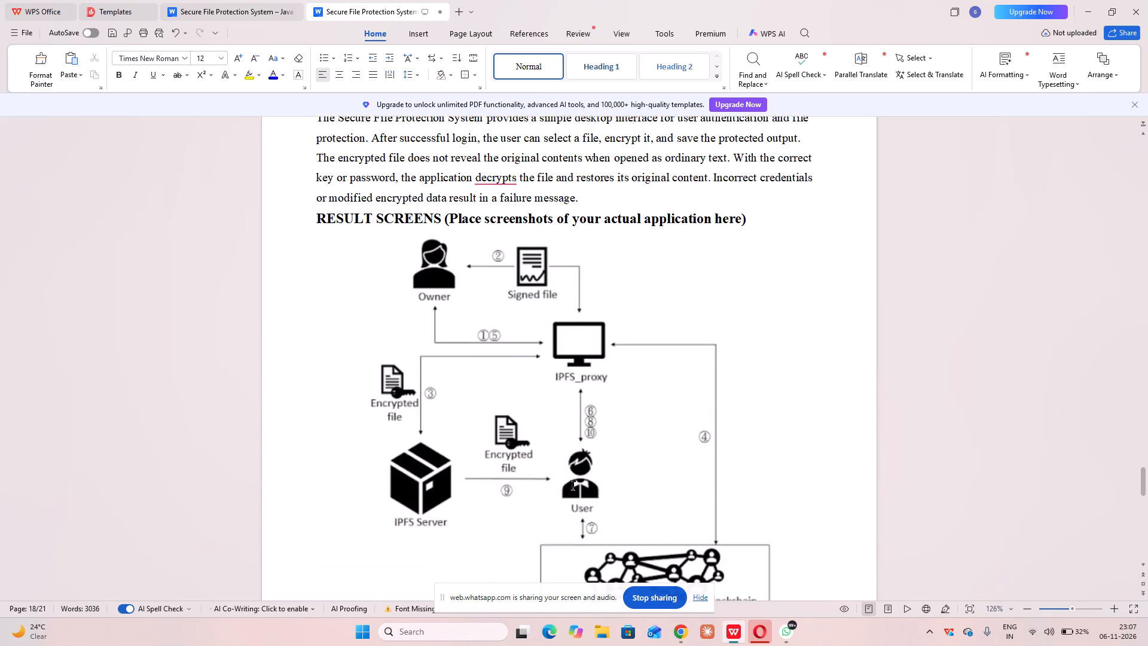
{"action": "scroll", "coordinate": [573, 486], "scroll_direction": "up", "scroll_amount": 1}
Examine the RESULT SCREENS heading, the blockchain architecture diagram beneath it and its Figure 7.5 caption.
{"action": "scroll", "coordinate": [636, 502], "scroll_direction": "down", "scroll_amount": 1}
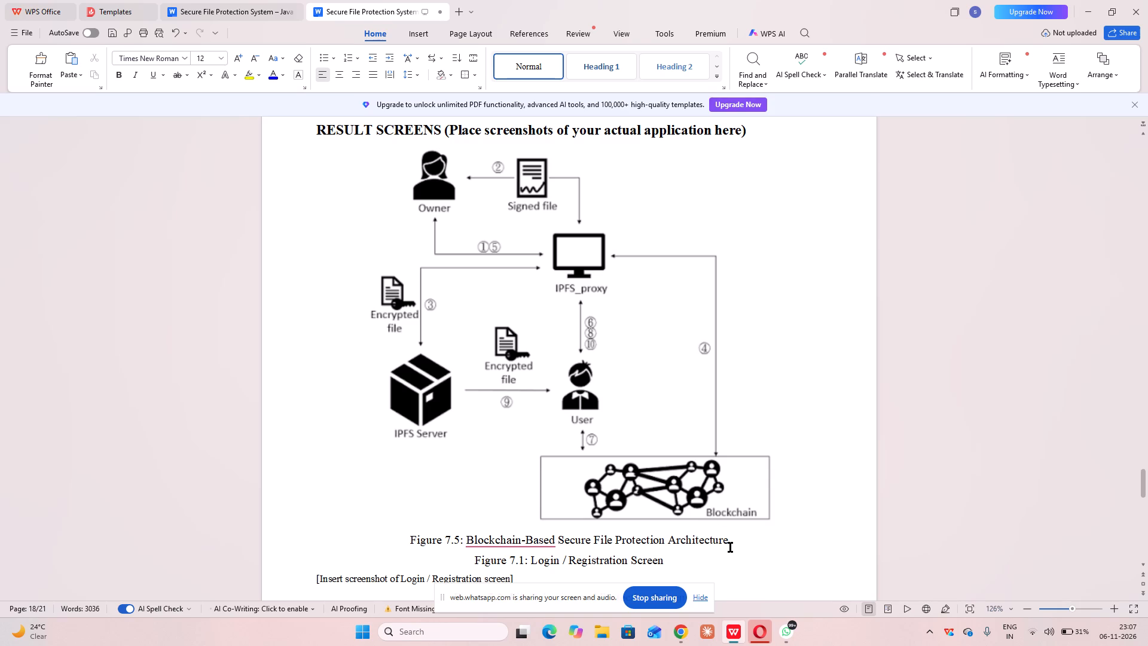
{"action": "scroll", "coordinate": [651, 460], "scroll_direction": "up", "scroll_amount": 5}
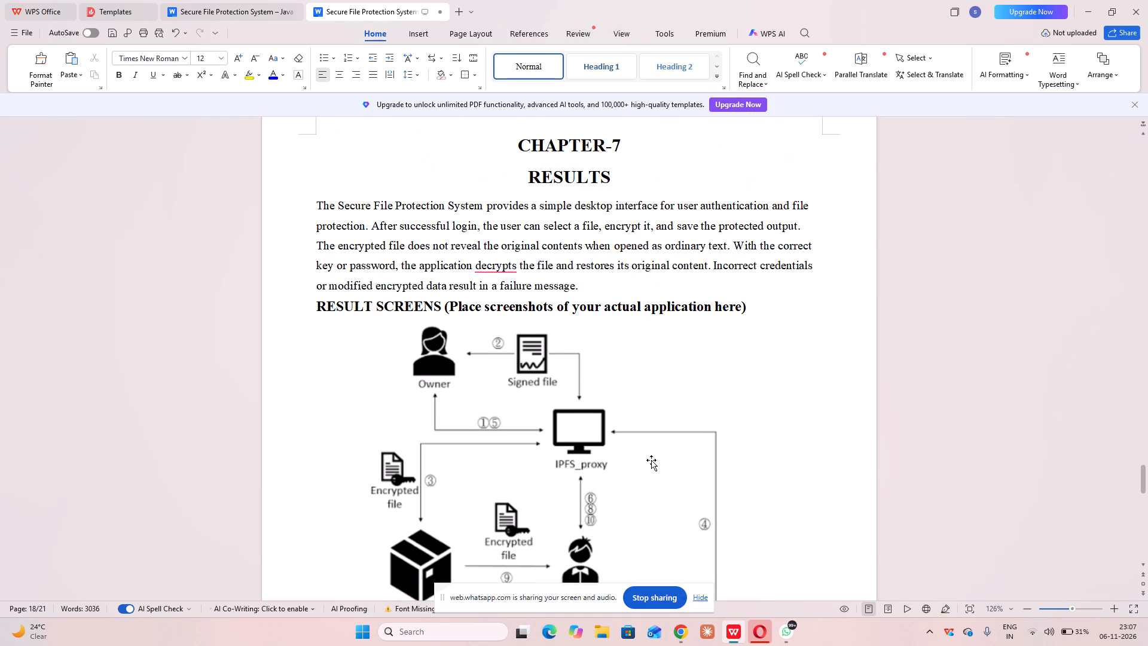
{"action": "scroll", "coordinate": [651, 460], "scroll_direction": "up", "scroll_amount": 1}
{"action": "scroll", "coordinate": [651, 460], "scroll_direction": "down", "scroll_amount": 1}
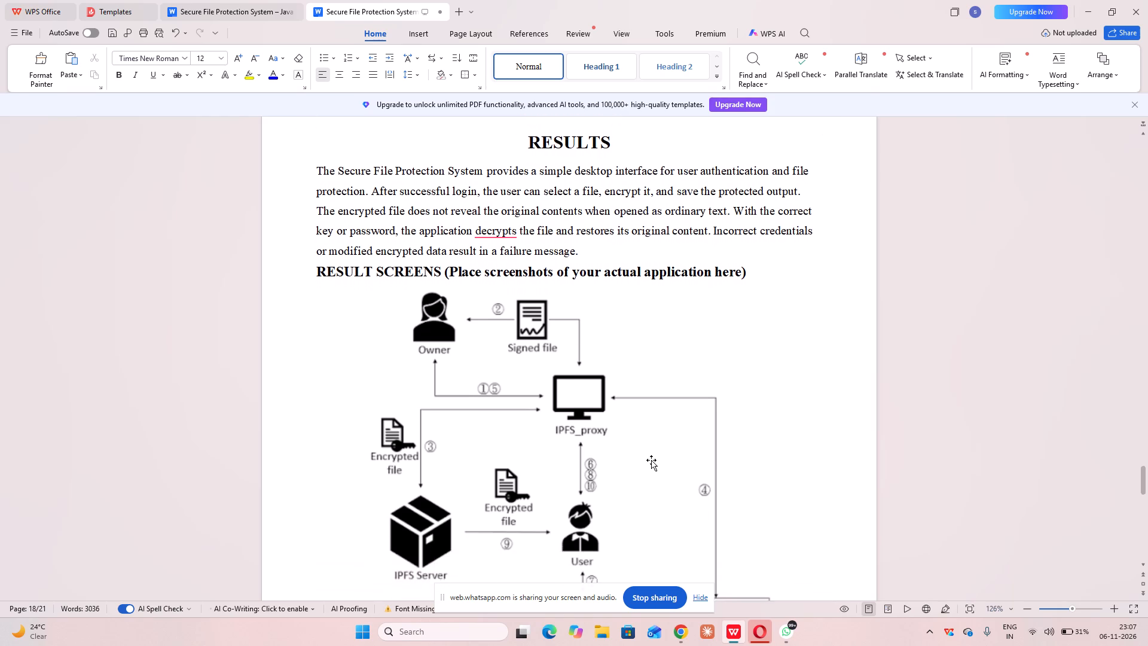
{"action": "scroll", "coordinate": [651, 460], "scroll_direction": "down", "scroll_amount": 2}
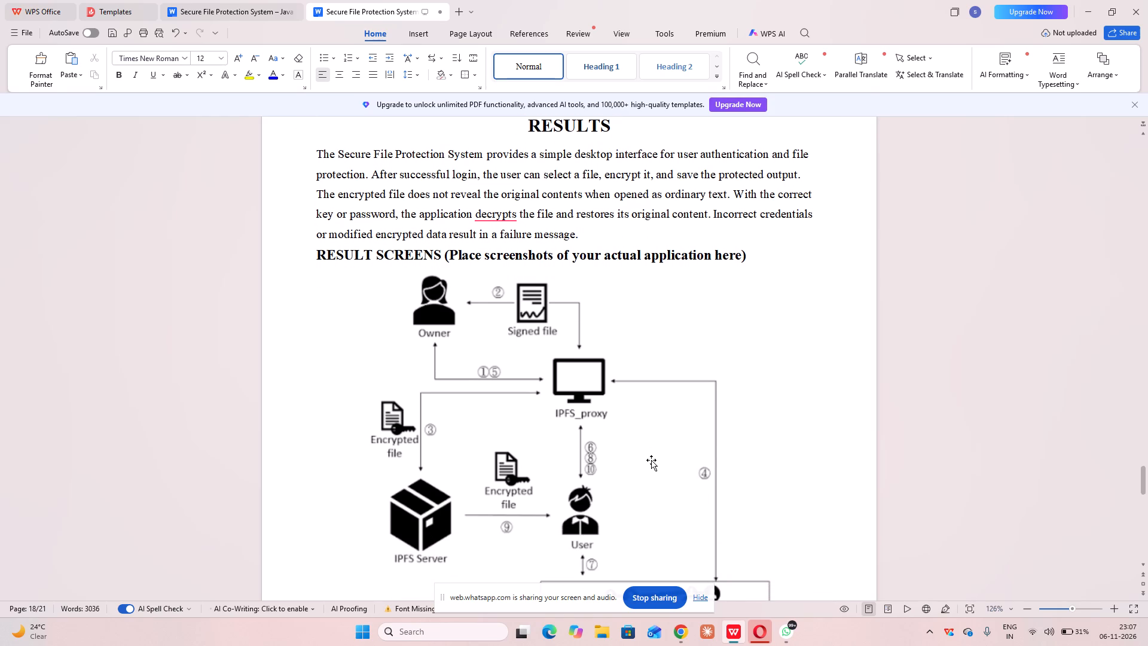
{"action": "scroll", "coordinate": [651, 460], "scroll_direction": "down", "scroll_amount": 1}
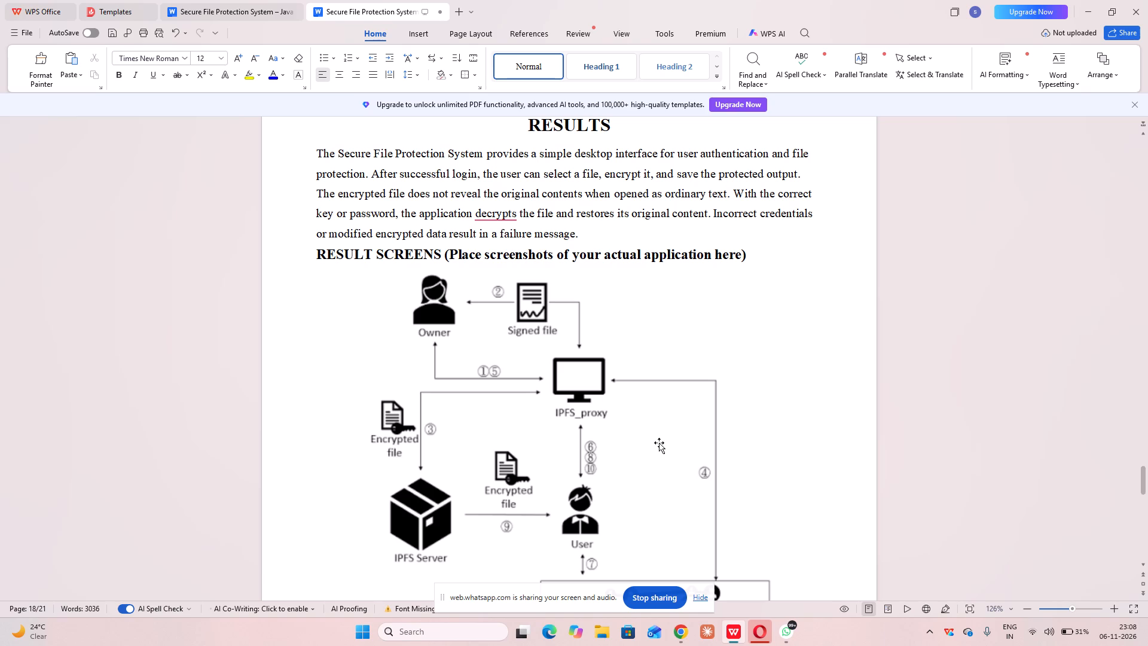
{"action": "scroll", "coordinate": [650, 448], "scroll_direction": "down", "scroll_amount": 2}
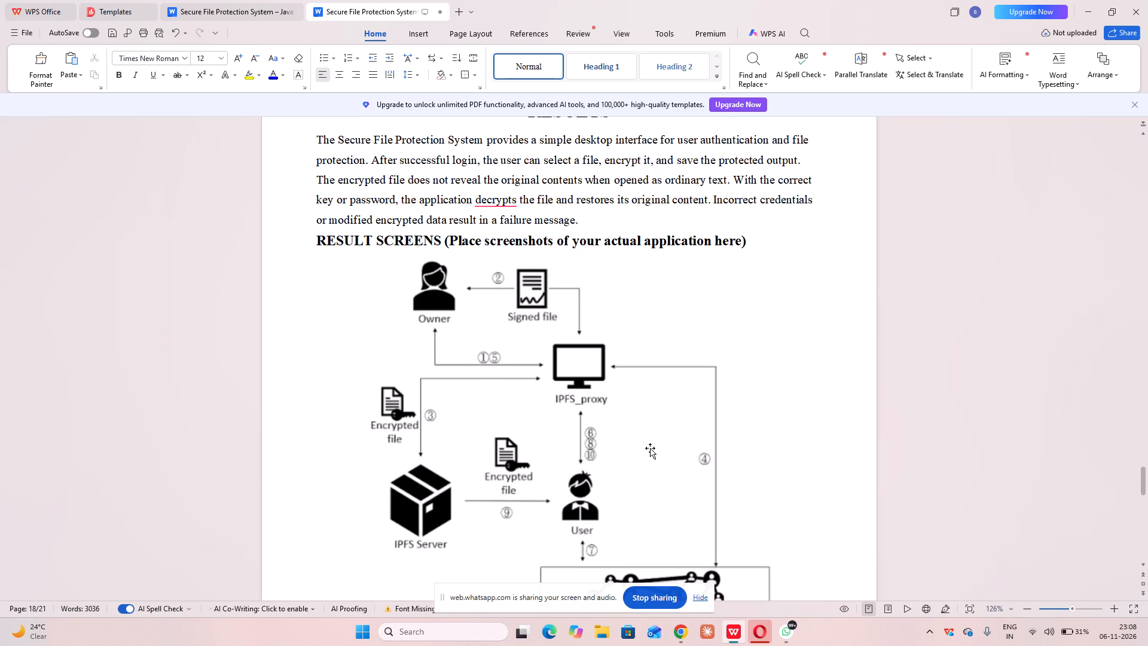
{"action": "scroll", "coordinate": [650, 448], "scroll_direction": "up", "scroll_amount": 1}
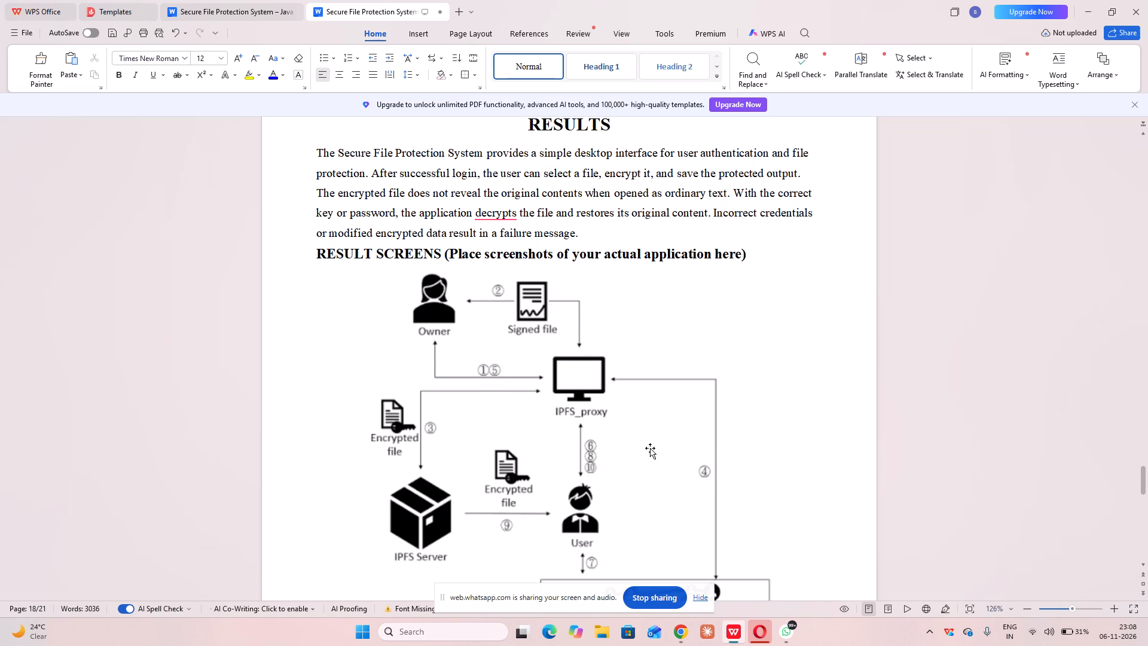
{"action": "scroll", "coordinate": [650, 448], "scroll_direction": "down", "scroll_amount": 1}
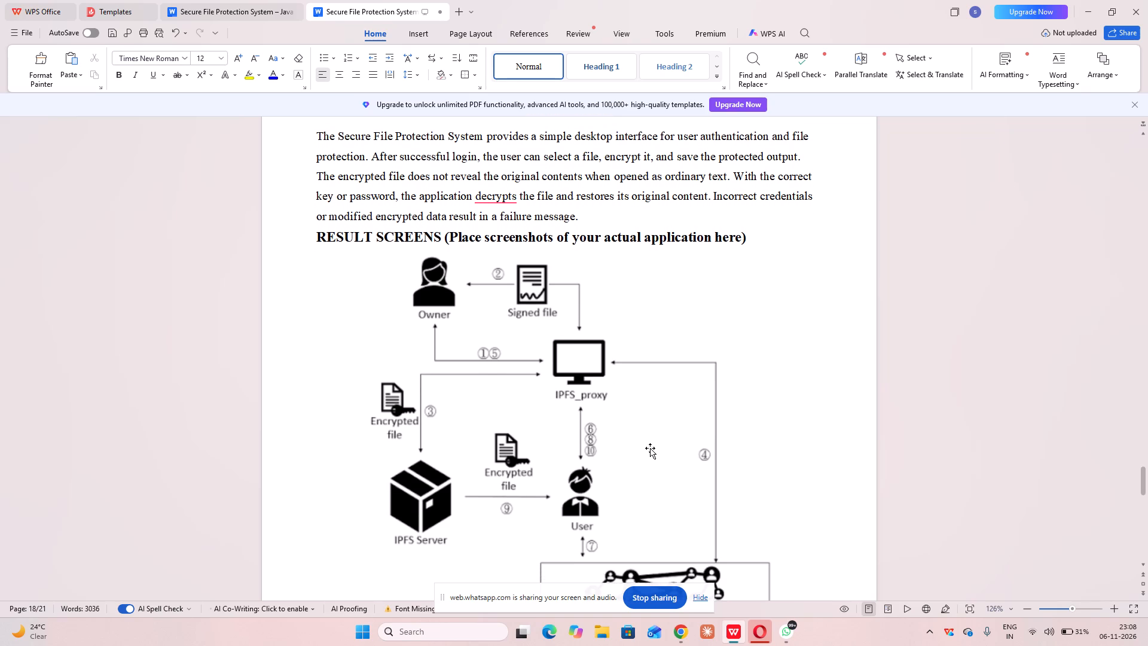
{"action": "scroll", "coordinate": [650, 448], "scroll_direction": "down", "scroll_amount": 1}
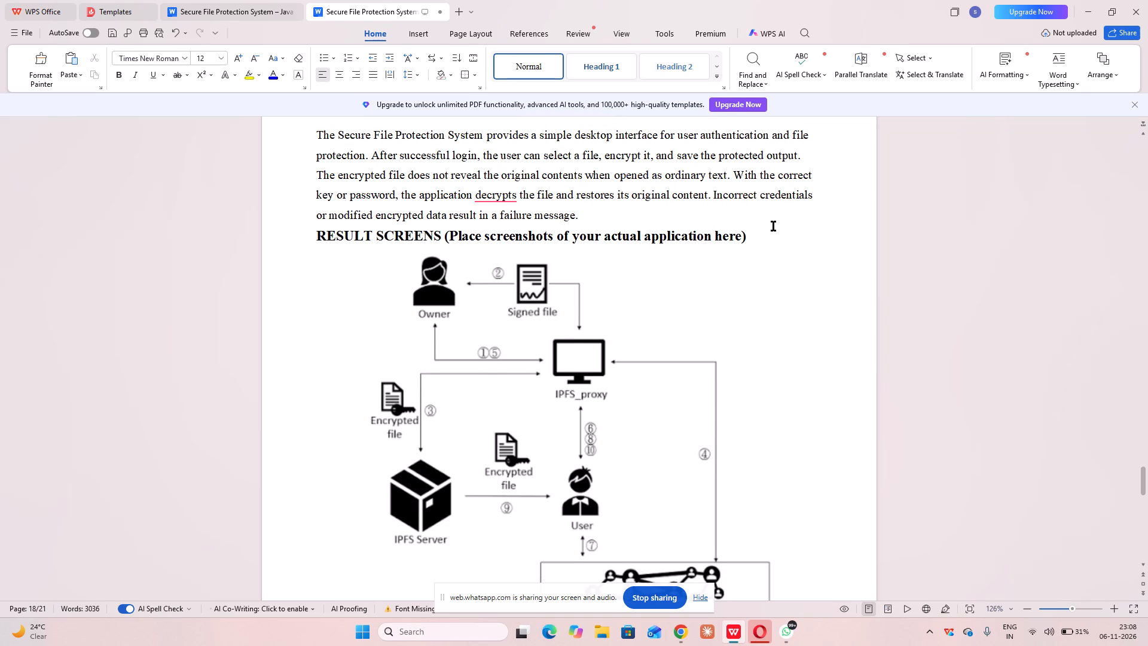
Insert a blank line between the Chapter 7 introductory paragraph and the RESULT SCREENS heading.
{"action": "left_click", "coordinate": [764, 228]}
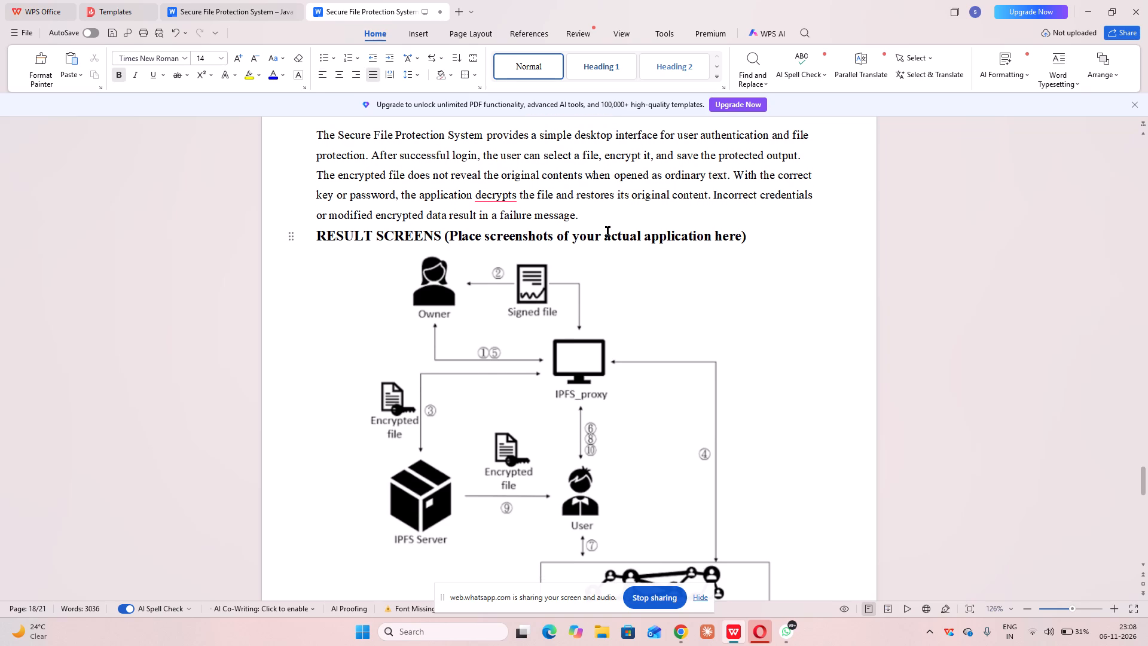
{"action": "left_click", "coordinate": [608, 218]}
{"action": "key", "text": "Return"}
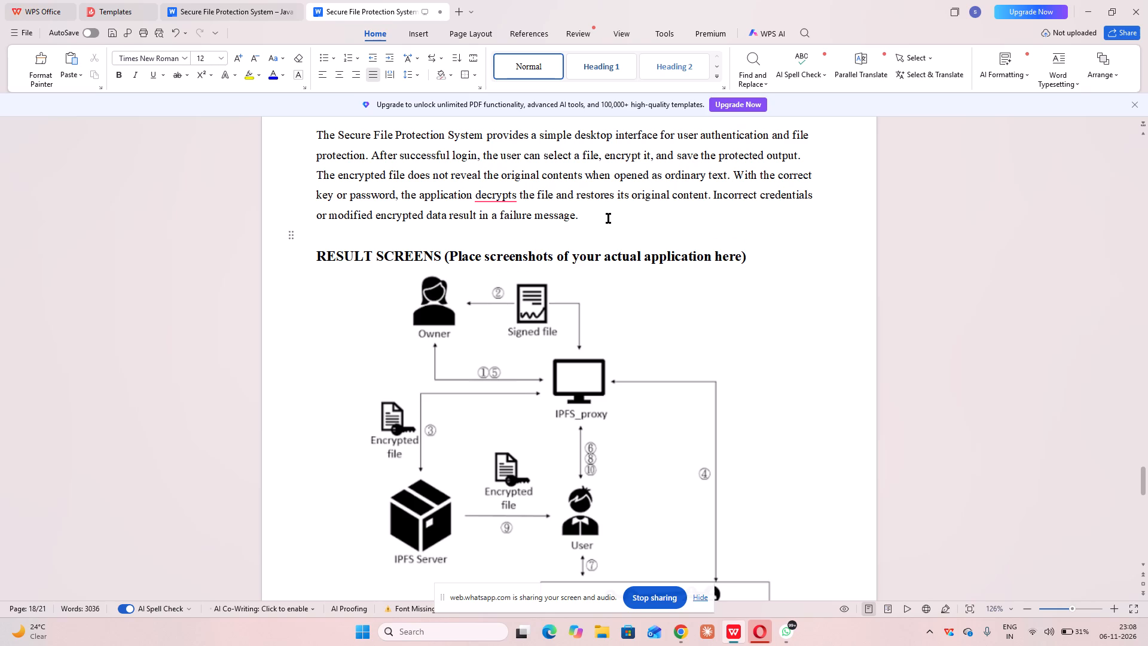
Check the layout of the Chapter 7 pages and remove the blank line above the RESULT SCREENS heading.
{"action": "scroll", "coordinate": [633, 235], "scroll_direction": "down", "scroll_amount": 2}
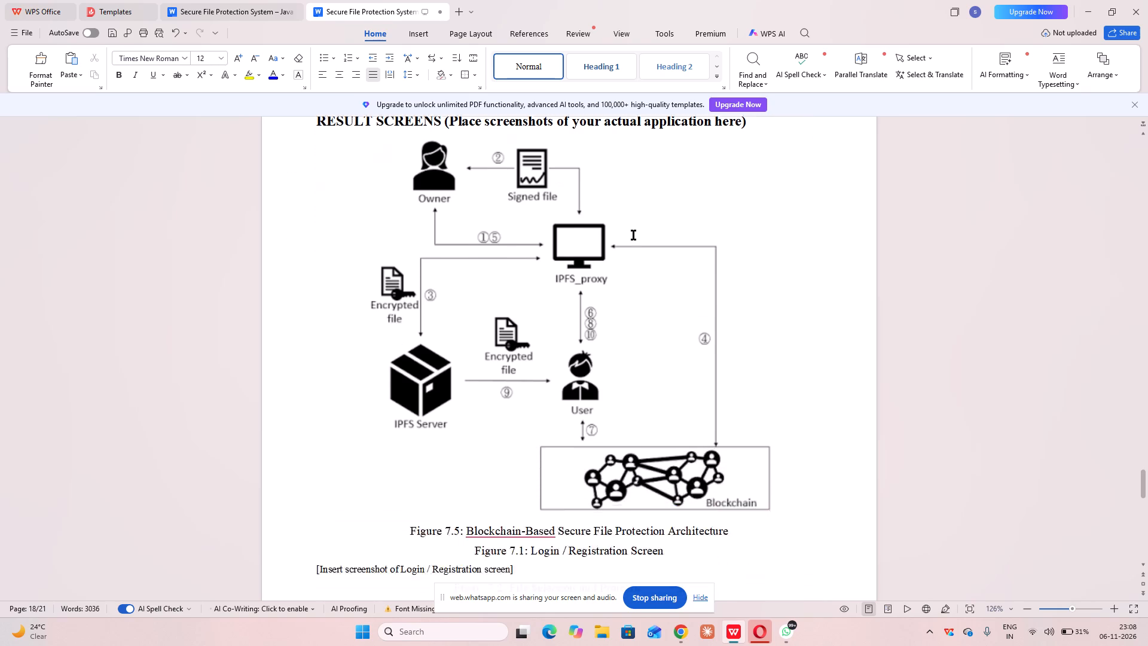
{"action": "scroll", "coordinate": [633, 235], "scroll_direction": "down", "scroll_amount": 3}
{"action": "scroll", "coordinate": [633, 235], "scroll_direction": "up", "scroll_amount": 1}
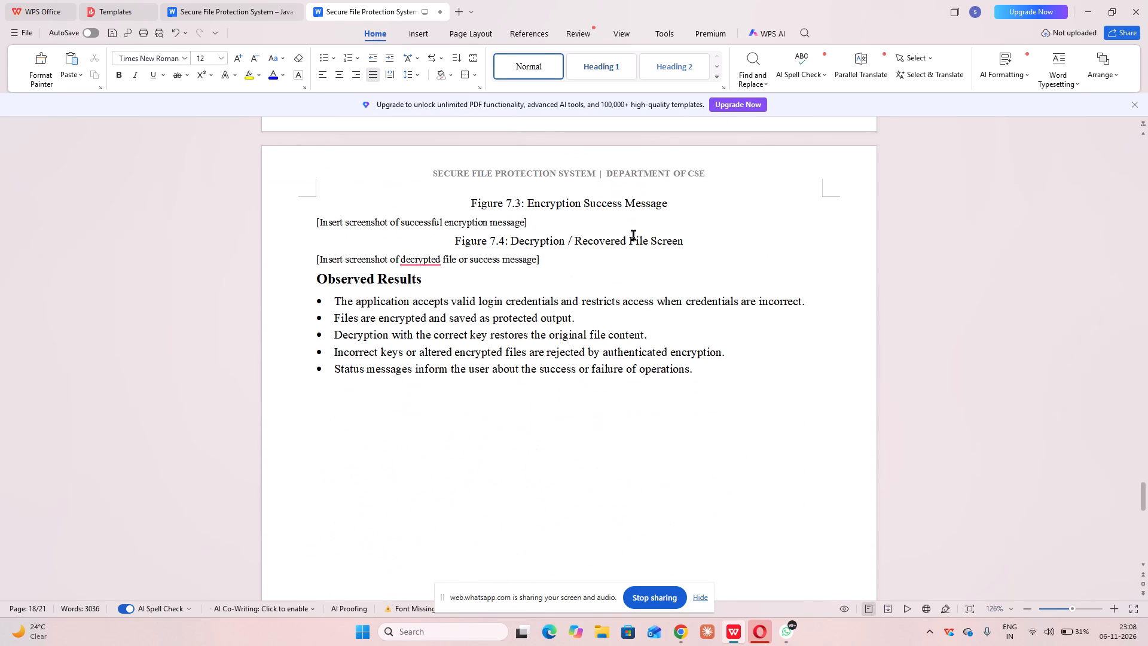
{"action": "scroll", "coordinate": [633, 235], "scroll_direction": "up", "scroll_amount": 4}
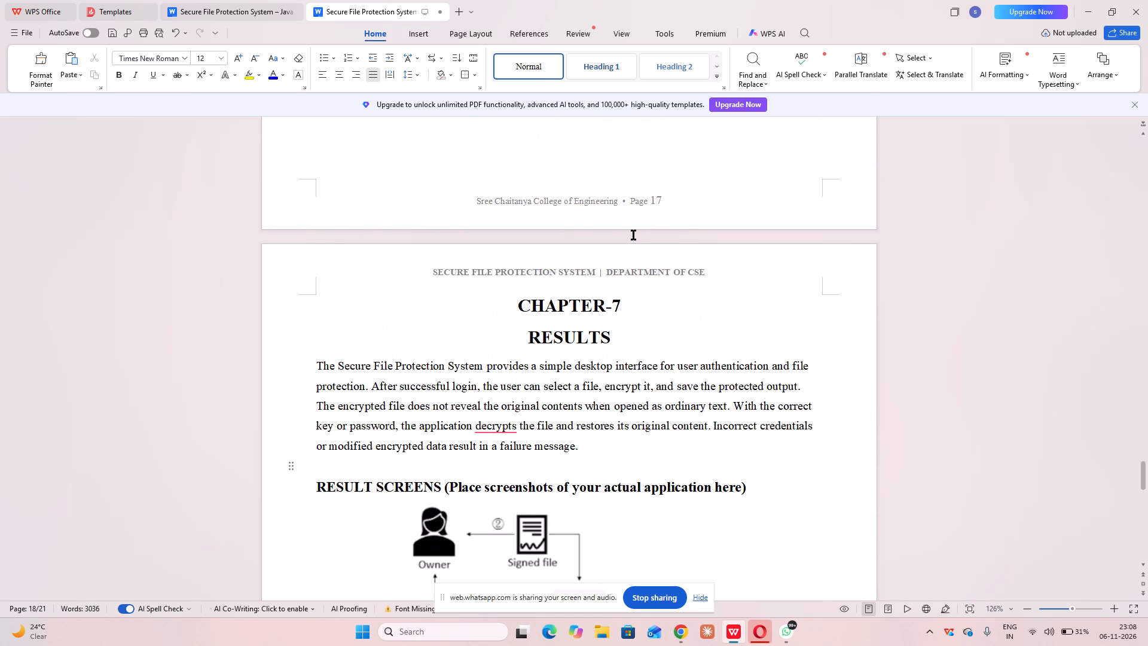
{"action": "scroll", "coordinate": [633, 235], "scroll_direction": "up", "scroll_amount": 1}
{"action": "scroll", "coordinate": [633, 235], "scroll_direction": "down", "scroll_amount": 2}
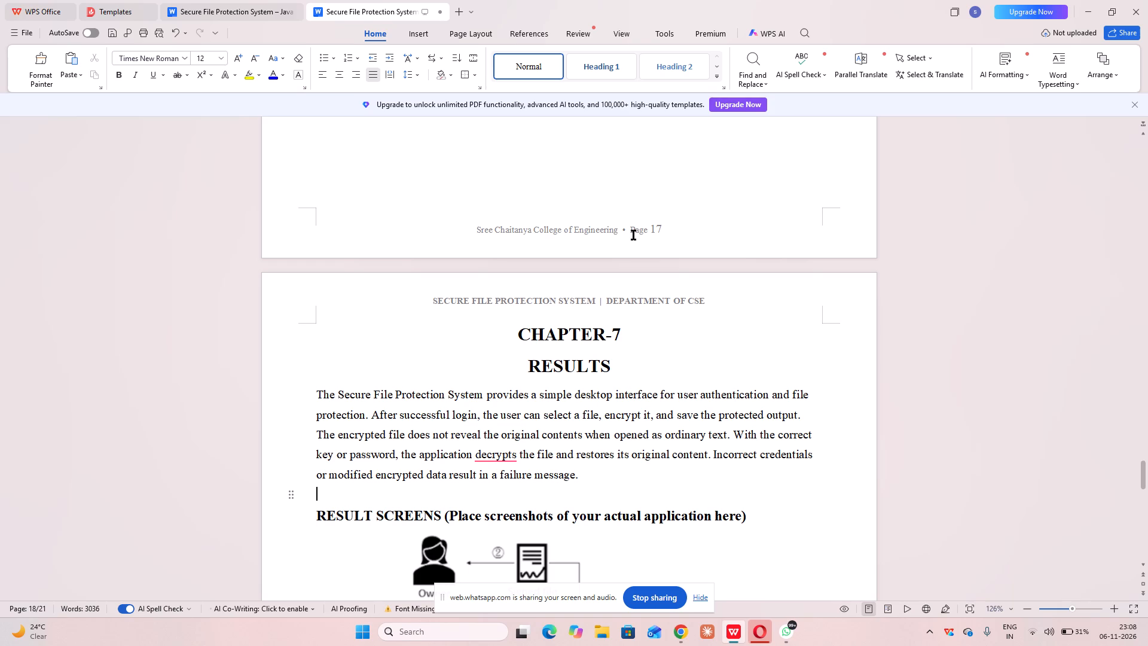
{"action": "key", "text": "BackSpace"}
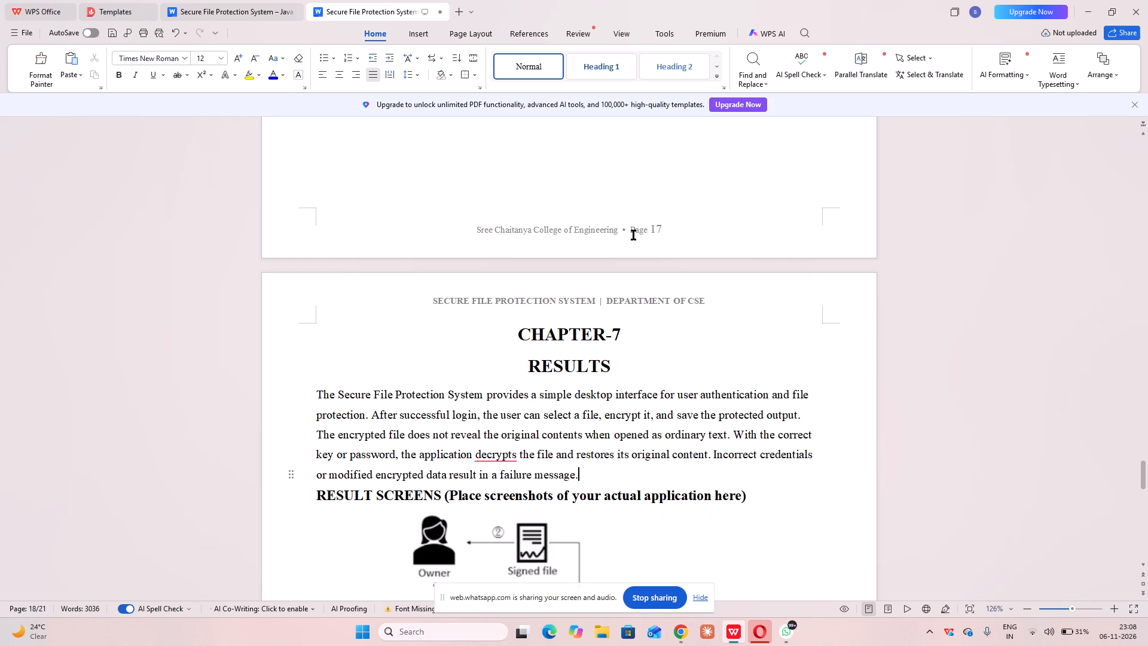
Undo the last three edits, back through the deletion of the UML DIAGRAMS section with its figures.
{"action": "scroll", "coordinate": [633, 235], "scroll_direction": "up", "scroll_amount": 19}
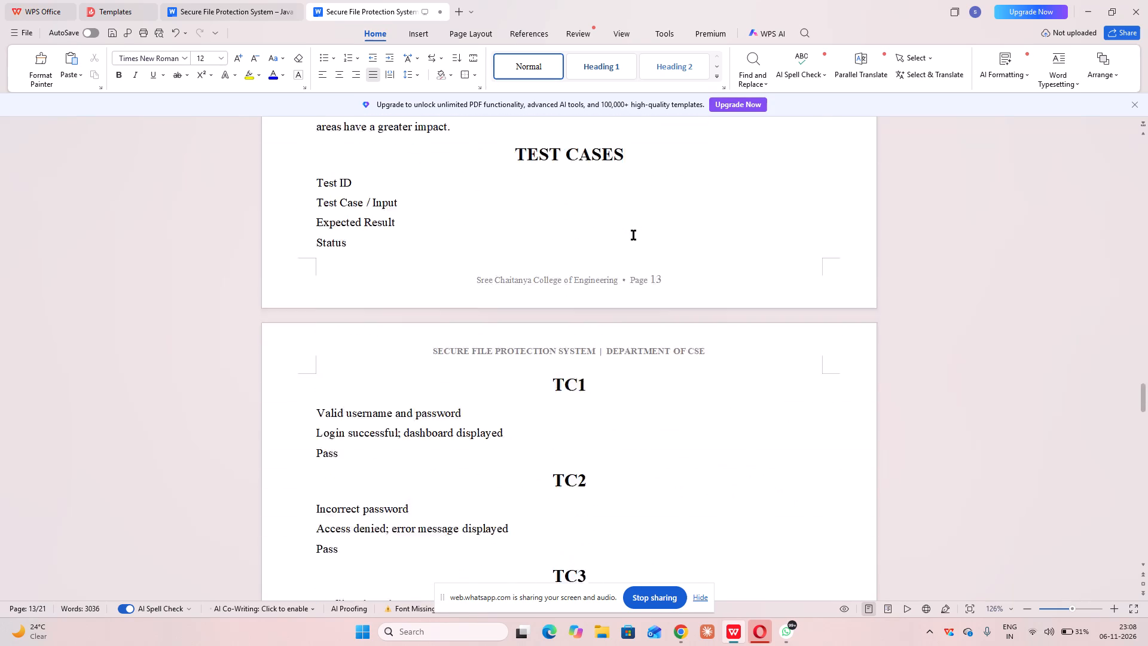
{"action": "scroll", "coordinate": [633, 235], "scroll_direction": "up", "scroll_amount": 9}
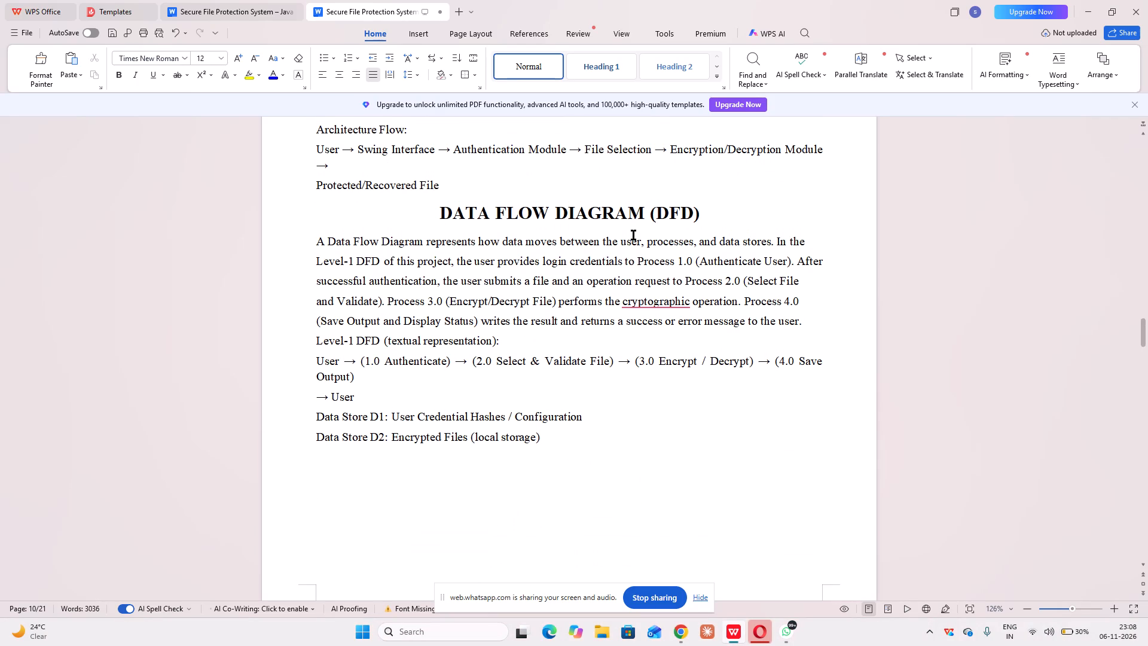
{"action": "left_click", "coordinate": [582, 452]}
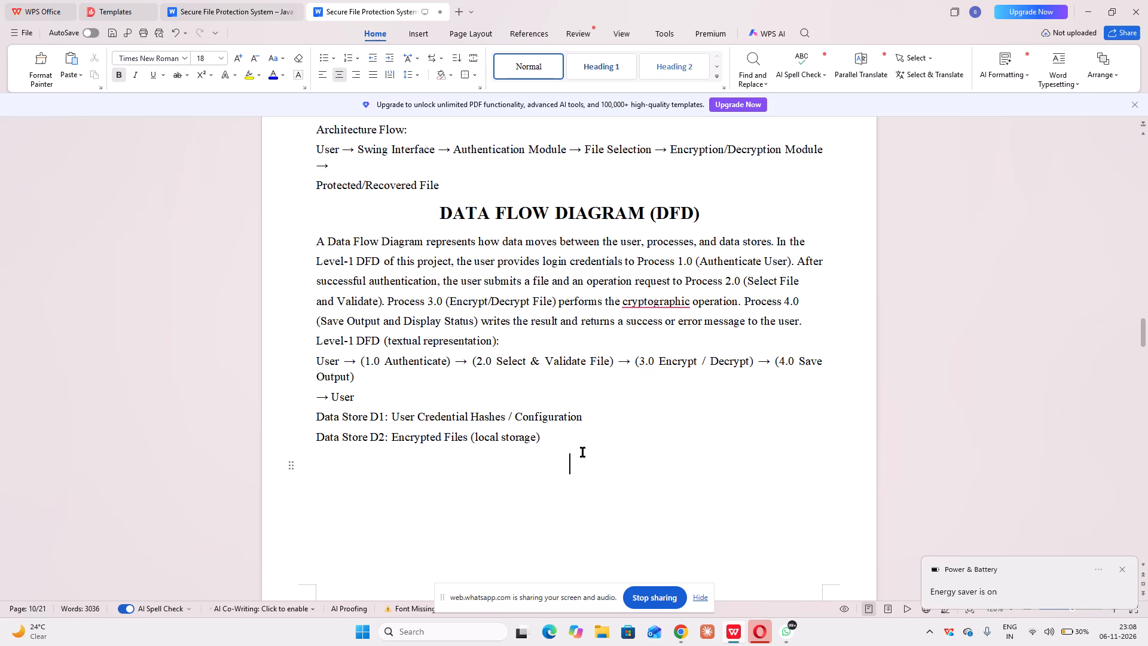
{"action": "key", "text": "ctrl+z"}
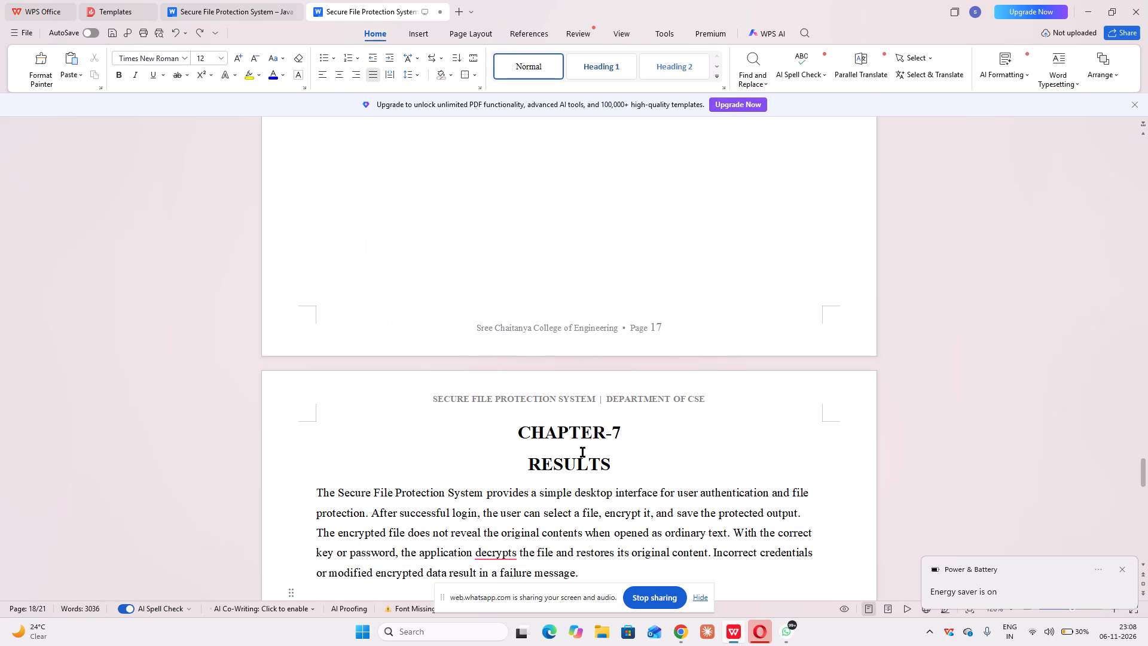
{"action": "key", "text": "ctrl+z"}
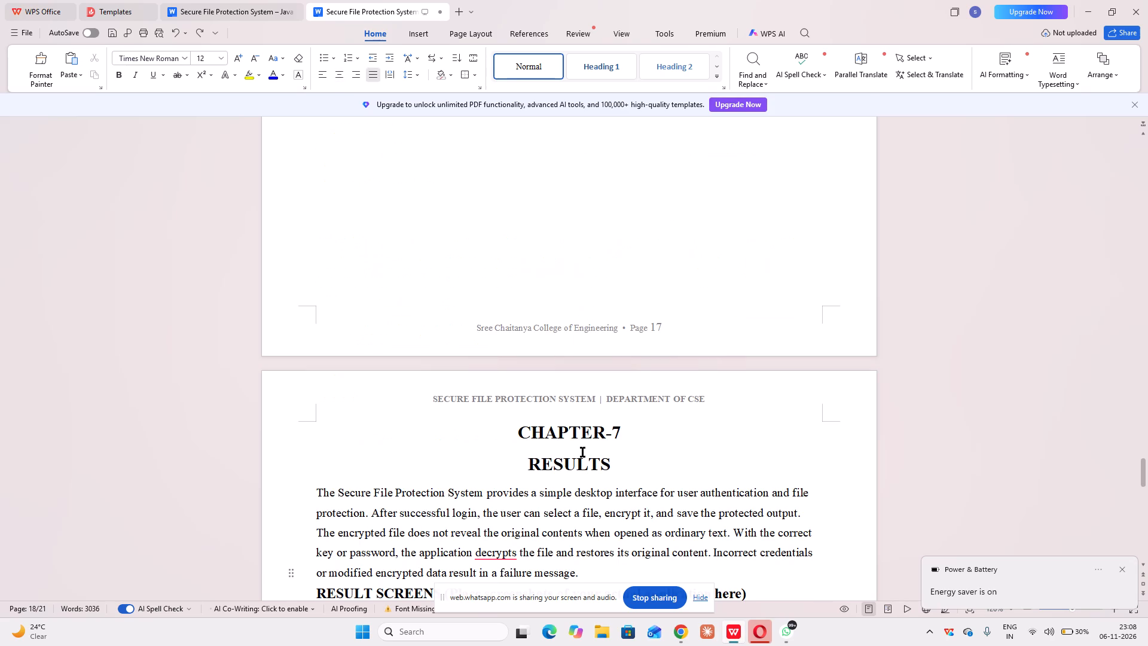
{"action": "key", "text": "ctrl+z"}
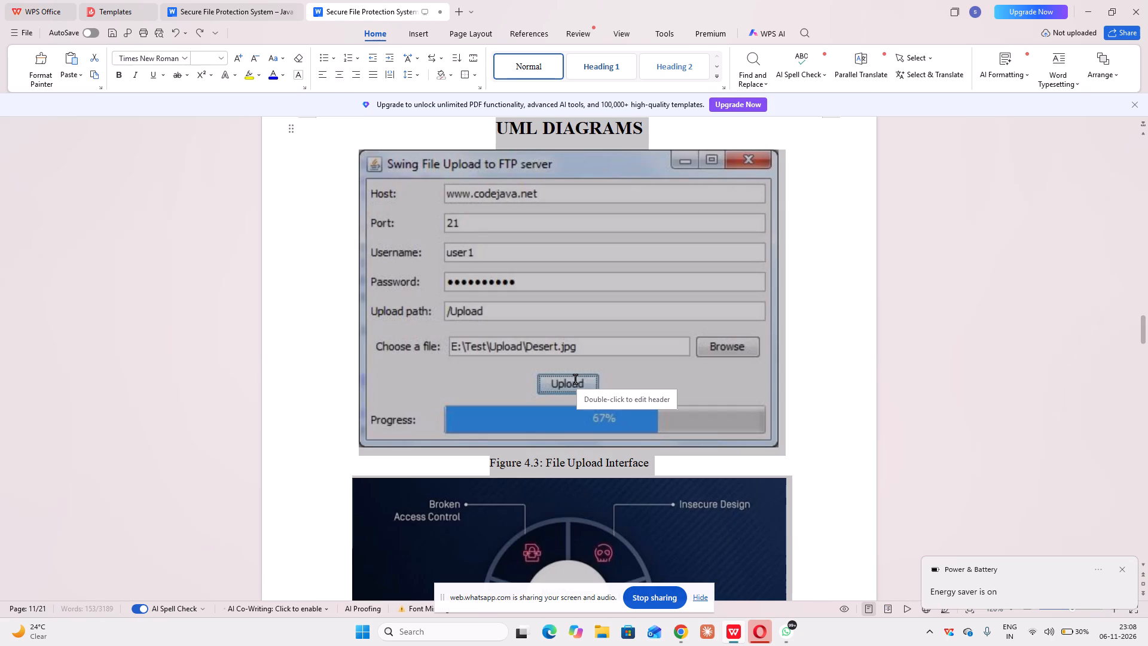
{"action": "left_click", "coordinate": [844, 286]}
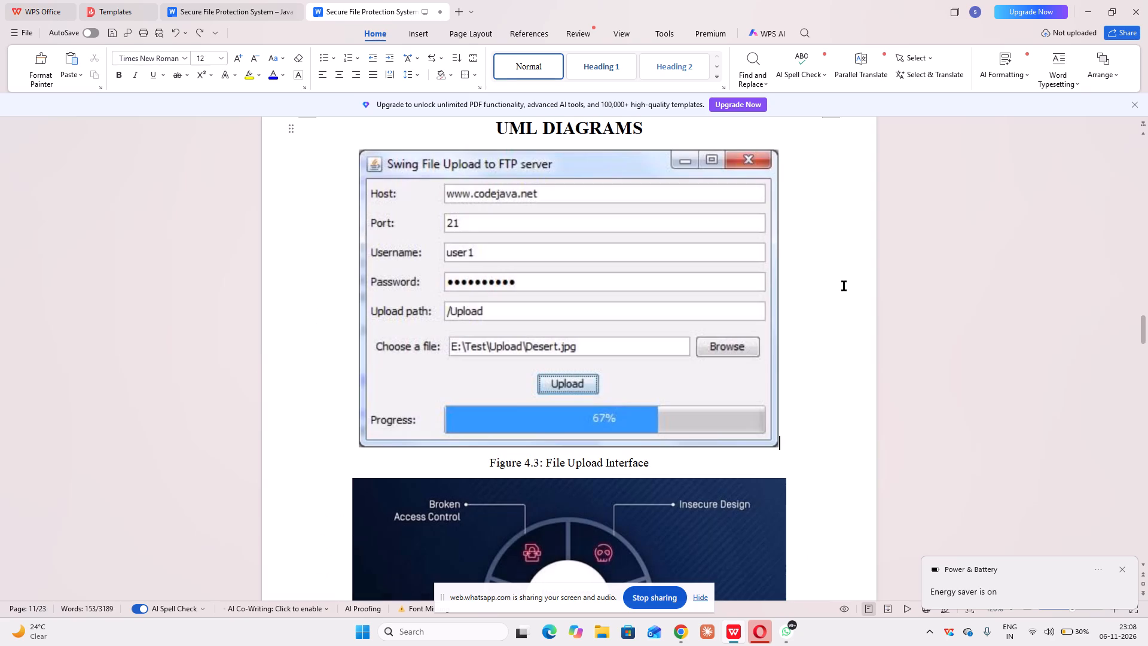
Examine the UML DIAGRAMS section from its heading and Figures 4.3 and 4.4 to the diagram descriptions and Figure 4.1.
{"action": "scroll", "coordinate": [757, 277], "scroll_direction": "down", "scroll_amount": 2}
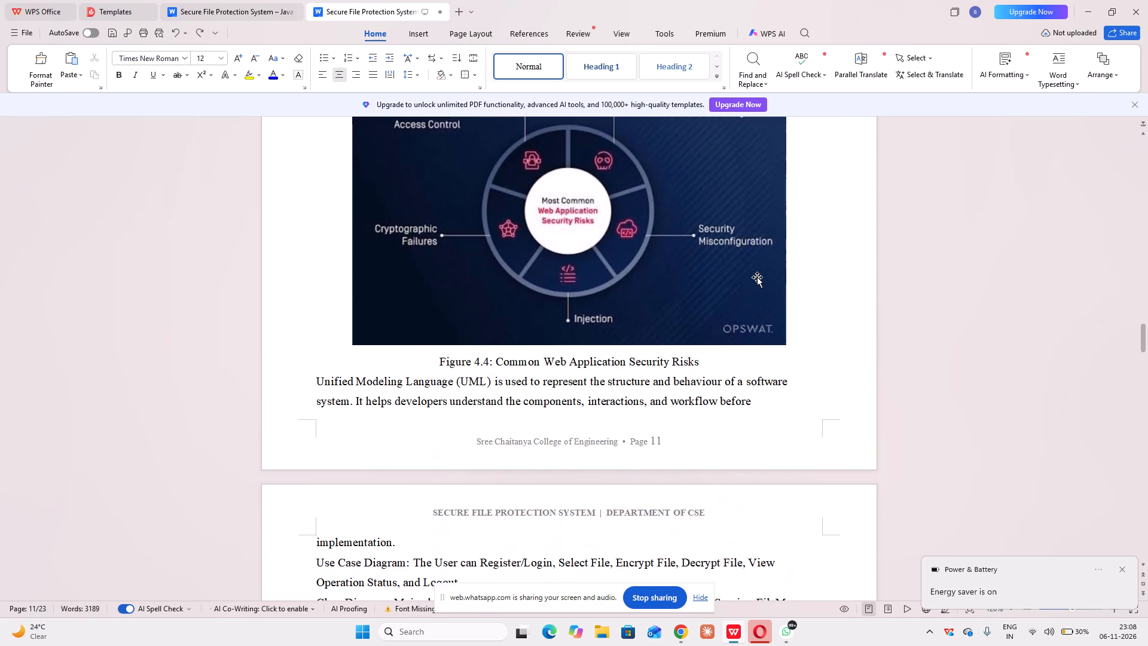
{"action": "scroll", "coordinate": [757, 277], "scroll_direction": "down", "scroll_amount": 5}
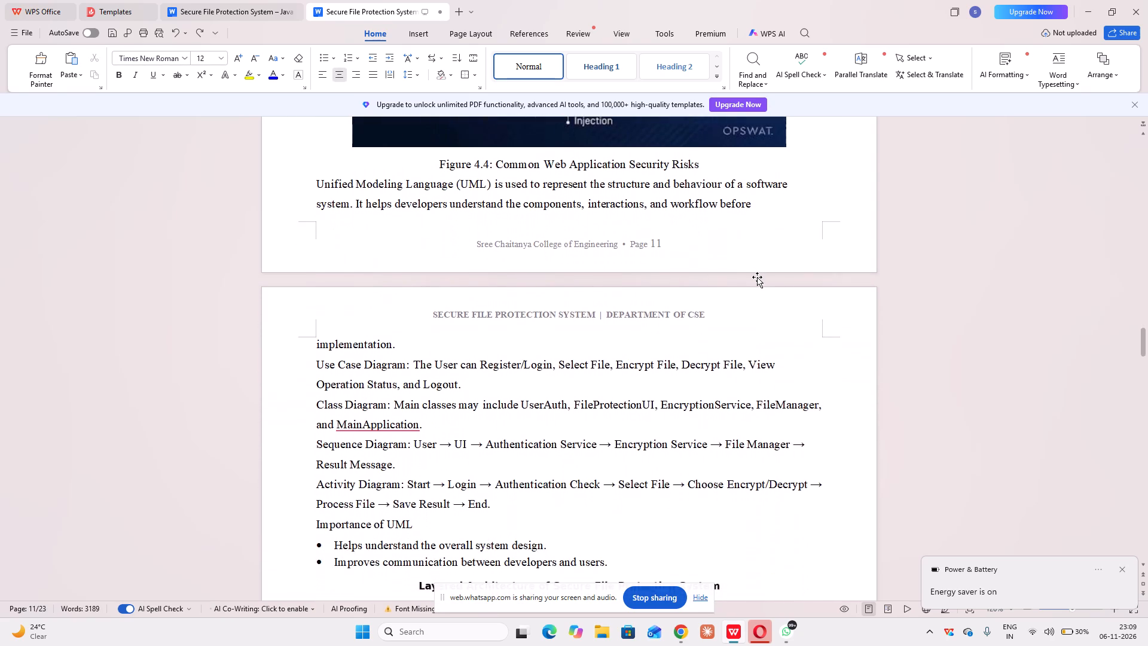
{"action": "scroll", "coordinate": [757, 277], "scroll_direction": "down", "scroll_amount": 3}
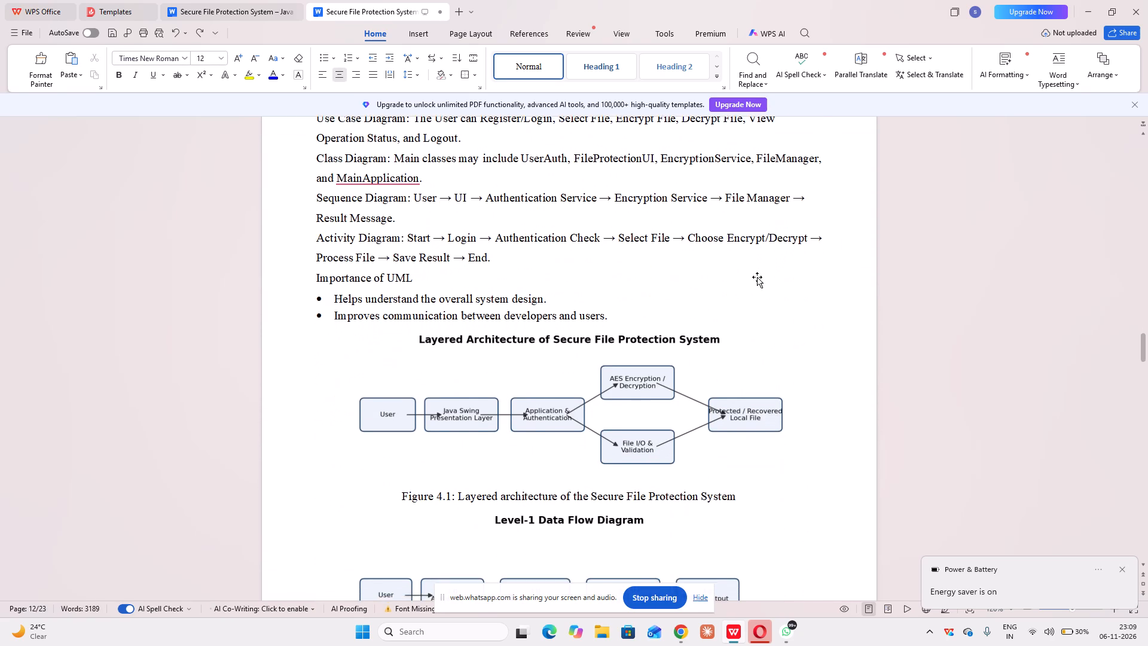
{"action": "scroll", "coordinate": [757, 277], "scroll_direction": "down", "scroll_amount": 1}
{"action": "scroll", "coordinate": [757, 277], "scroll_direction": "up", "scroll_amount": 1}
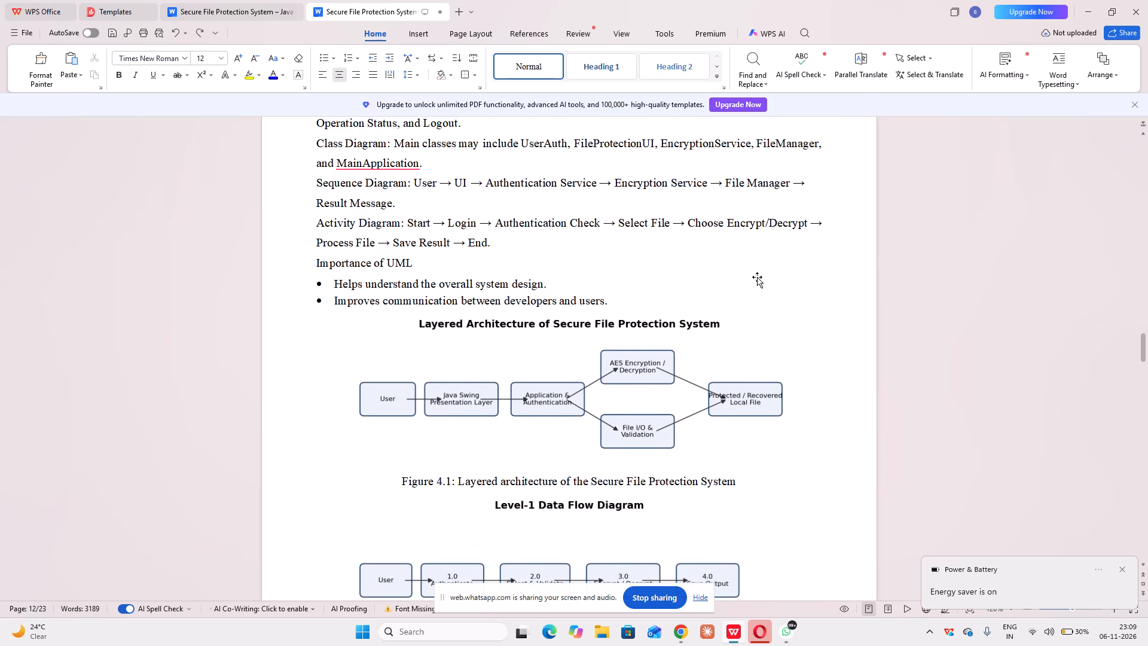
{"action": "scroll", "coordinate": [757, 277], "scroll_direction": "up", "scroll_amount": 1}
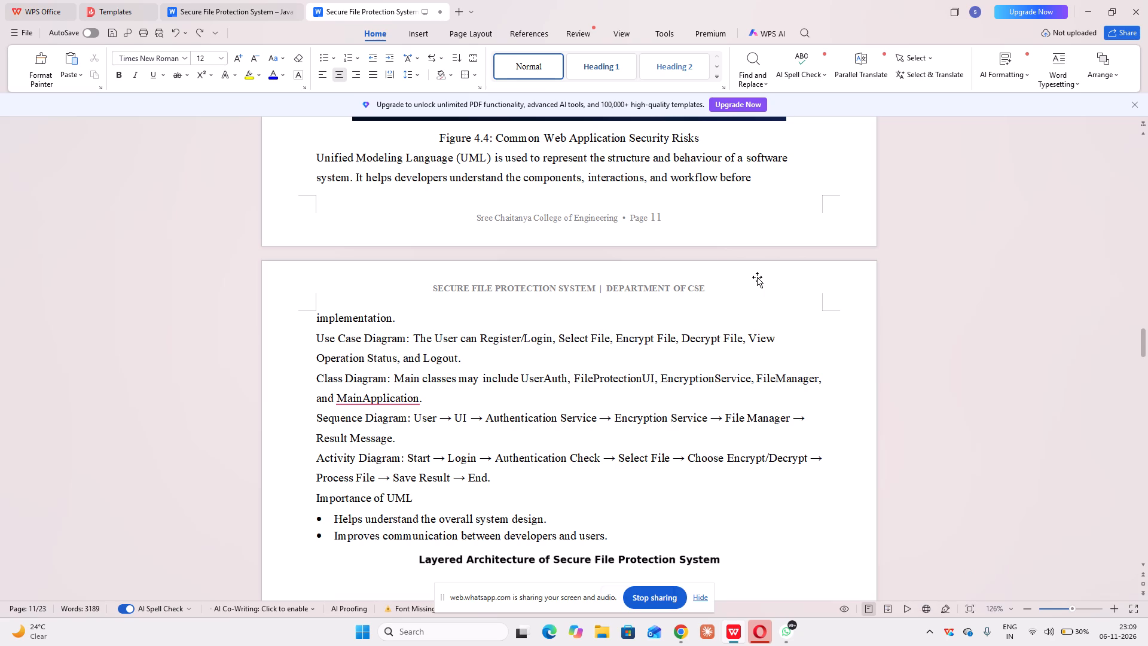
{"action": "scroll", "coordinate": [757, 277], "scroll_direction": "up", "scroll_amount": 8}
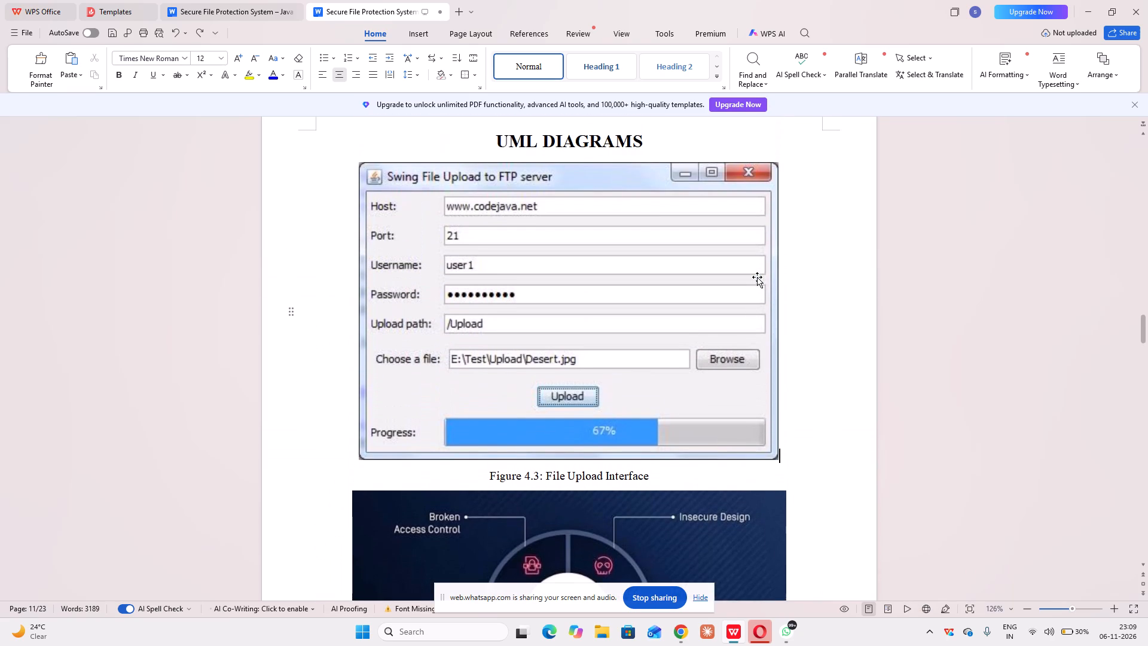
{"action": "scroll", "coordinate": [757, 277], "scroll_direction": "up", "scroll_amount": 2}
Examine the order and spacing of Chapter 4's figures and bullets from the UML DIAGRAMS heading to the start of Chapter 5.
{"action": "scroll", "coordinate": [757, 277], "scroll_direction": "down", "scroll_amount": 1}
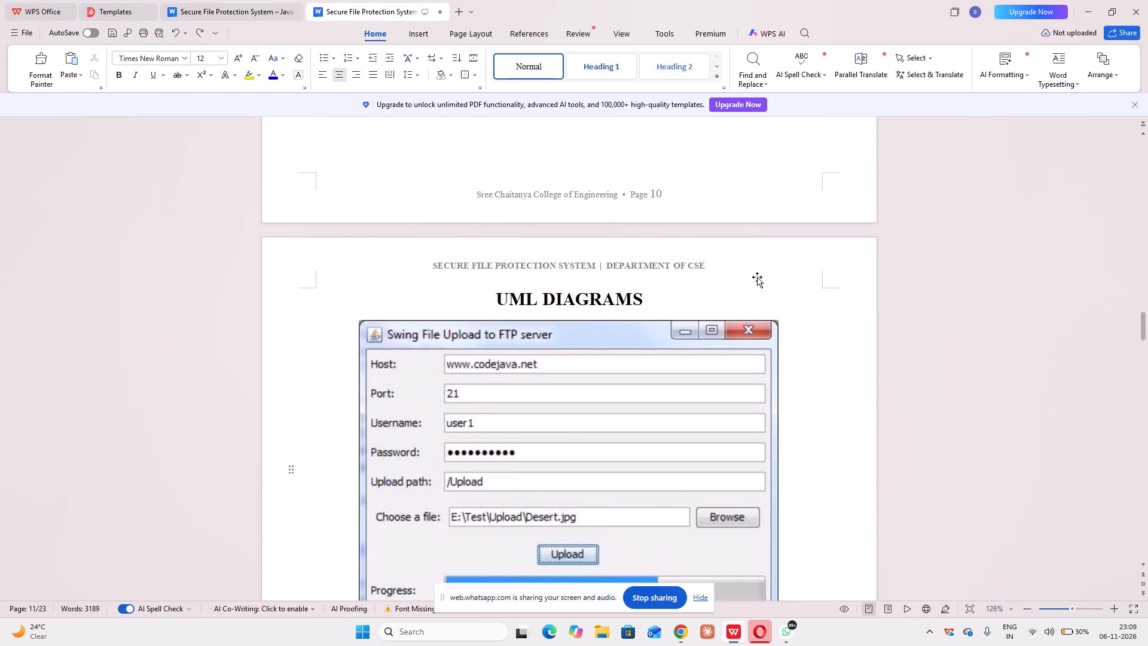
{"action": "scroll", "coordinate": [757, 277], "scroll_direction": "down", "scroll_amount": 1}
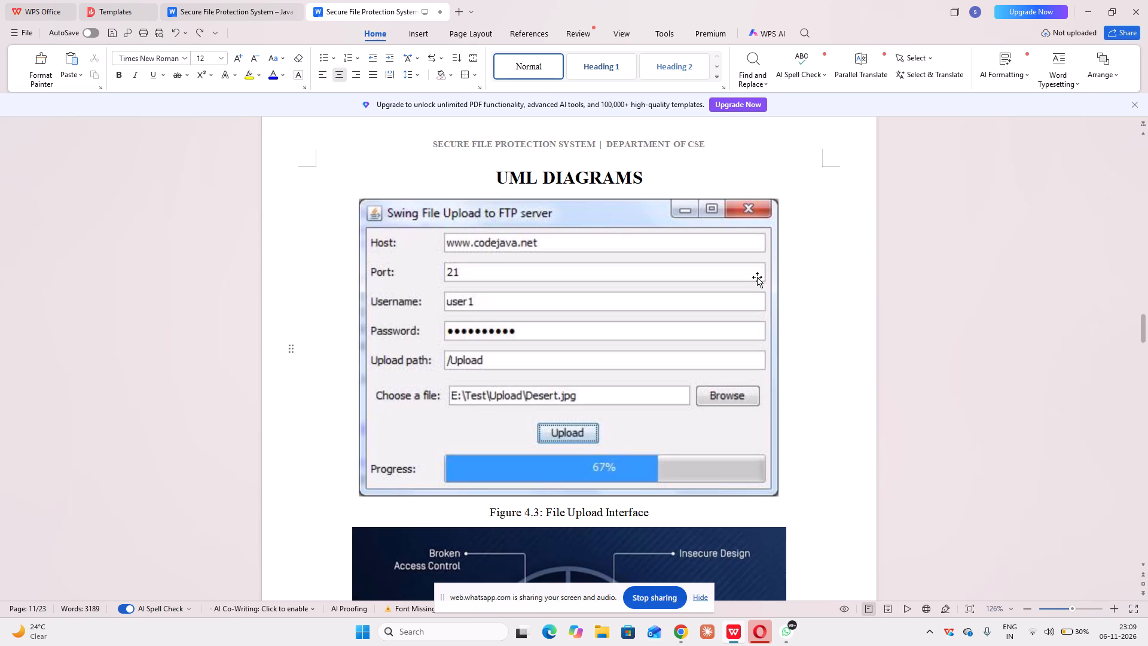
{"action": "scroll", "coordinate": [757, 277], "scroll_direction": "down", "scroll_amount": 4}
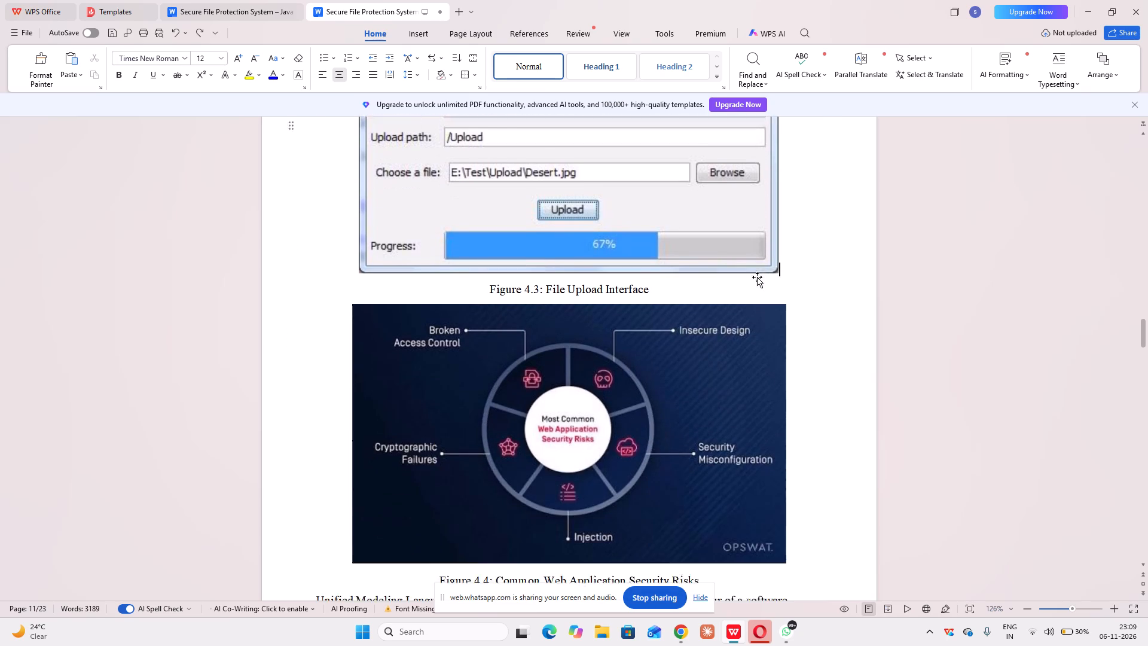
{"action": "scroll", "coordinate": [757, 277], "scroll_direction": "down", "scroll_amount": 3}
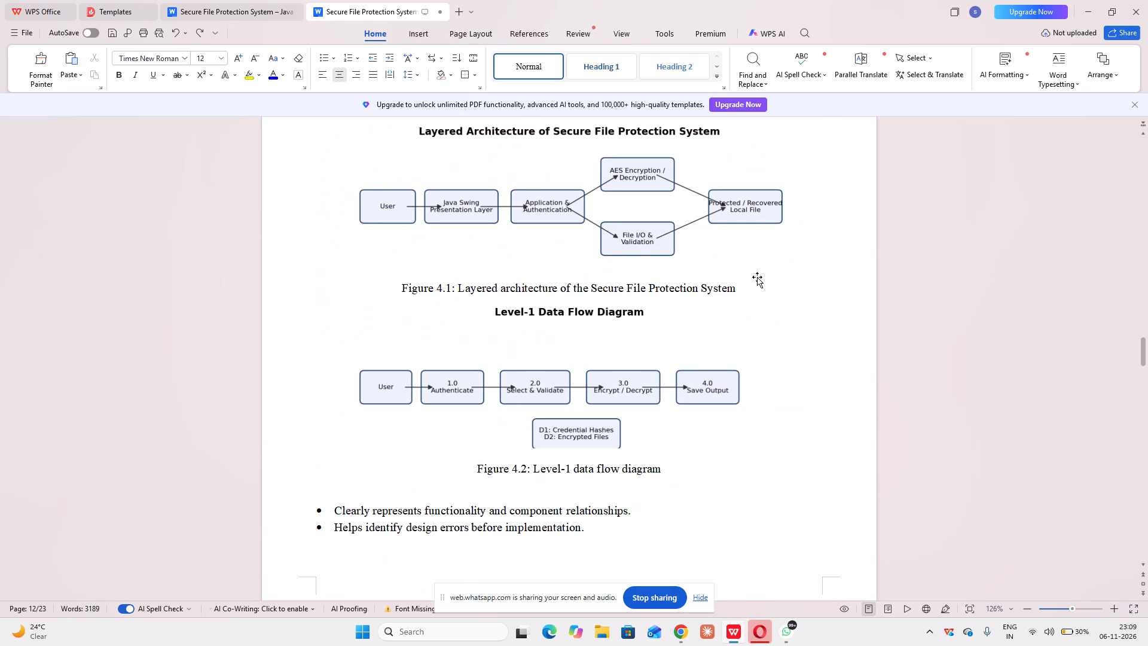
{"action": "scroll", "coordinate": [757, 277], "scroll_direction": "down", "scroll_amount": 4}
{"action": "scroll", "coordinate": [757, 277], "scroll_direction": "up", "scroll_amount": 1}
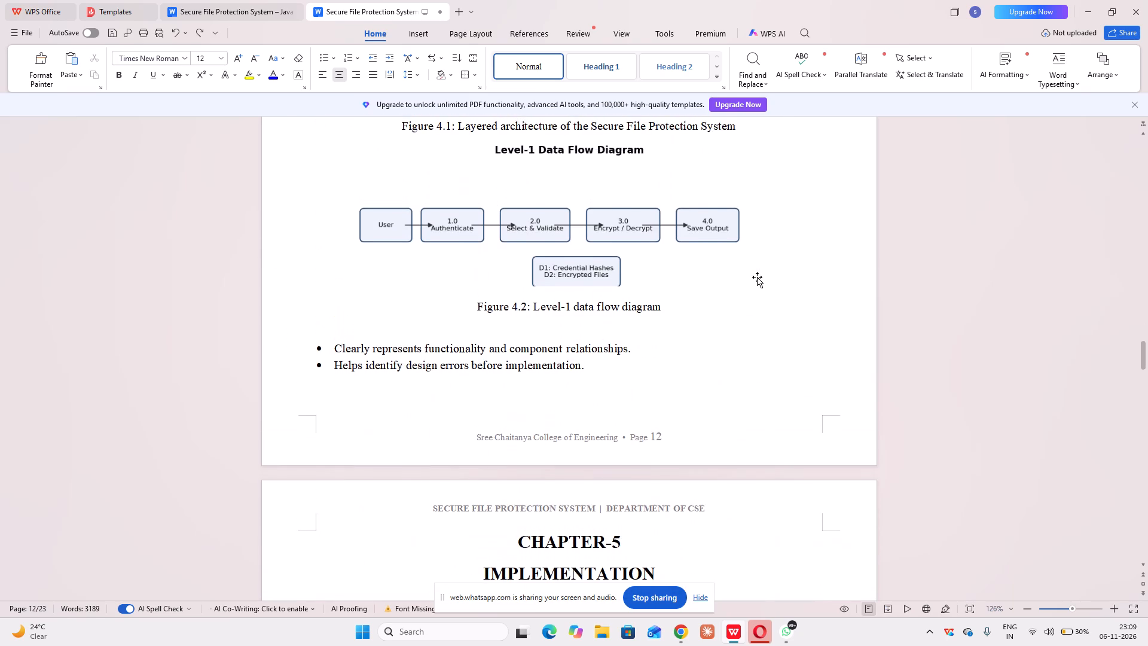
{"action": "scroll", "coordinate": [757, 277], "scroll_direction": "up", "scroll_amount": 1}
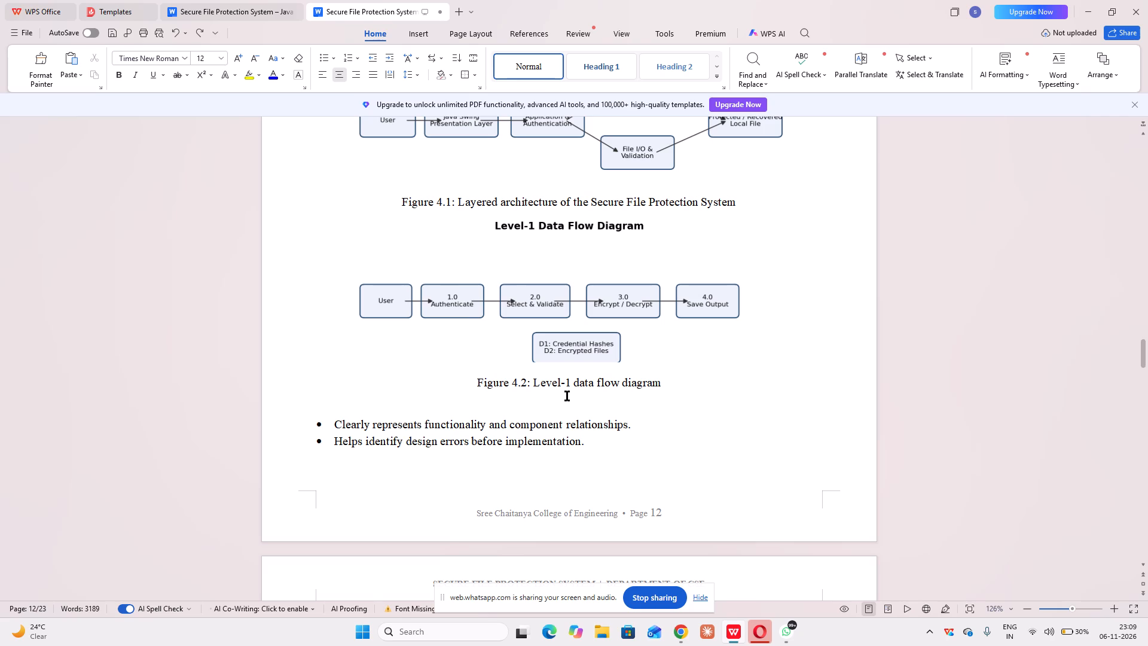
{"action": "scroll", "coordinate": [567, 396], "scroll_direction": "down", "scroll_amount": 1}
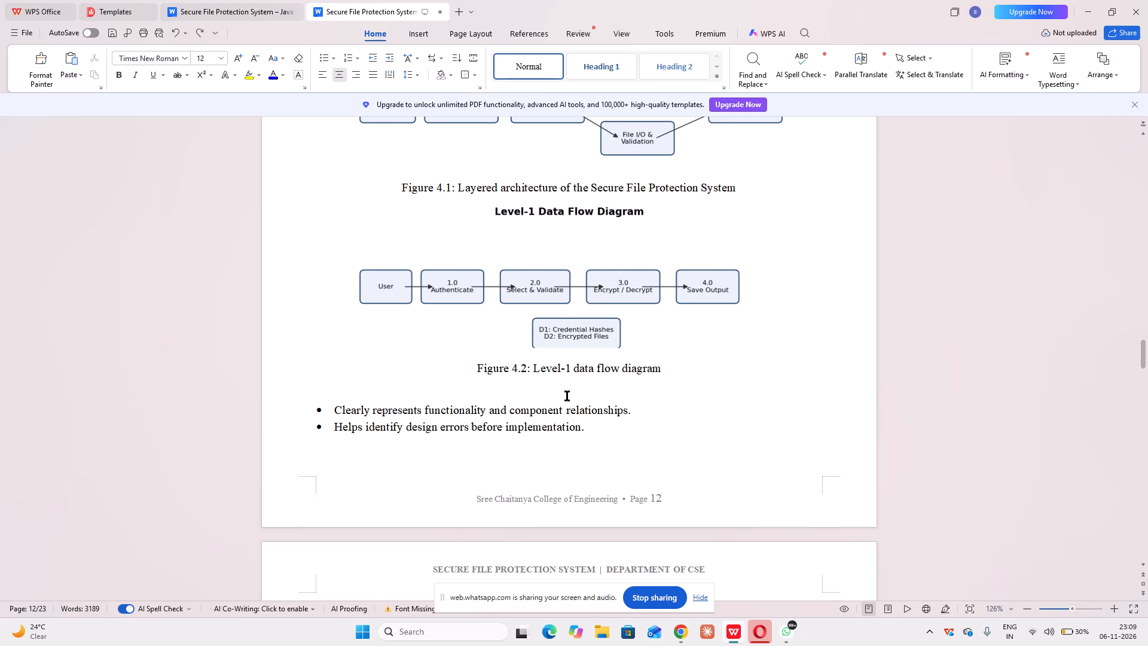
{"action": "scroll", "coordinate": [567, 396], "scroll_direction": "down", "scroll_amount": 3}
{"action": "scroll", "coordinate": [560, 380], "scroll_direction": "up", "scroll_amount": 1}
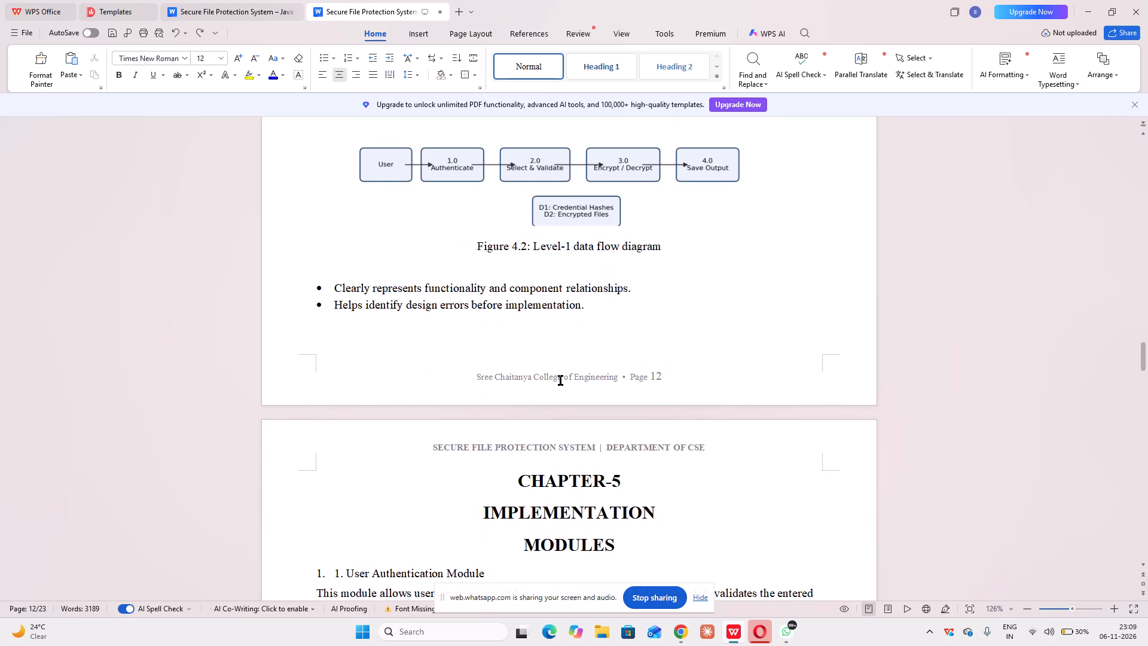
Check the DATA FLOW DIAGRAM (DFD) section and the space after Data Store D2, before the UML DIAGRAMS page.
{"action": "scroll", "coordinate": [560, 380], "scroll_direction": "up", "scroll_amount": 7}
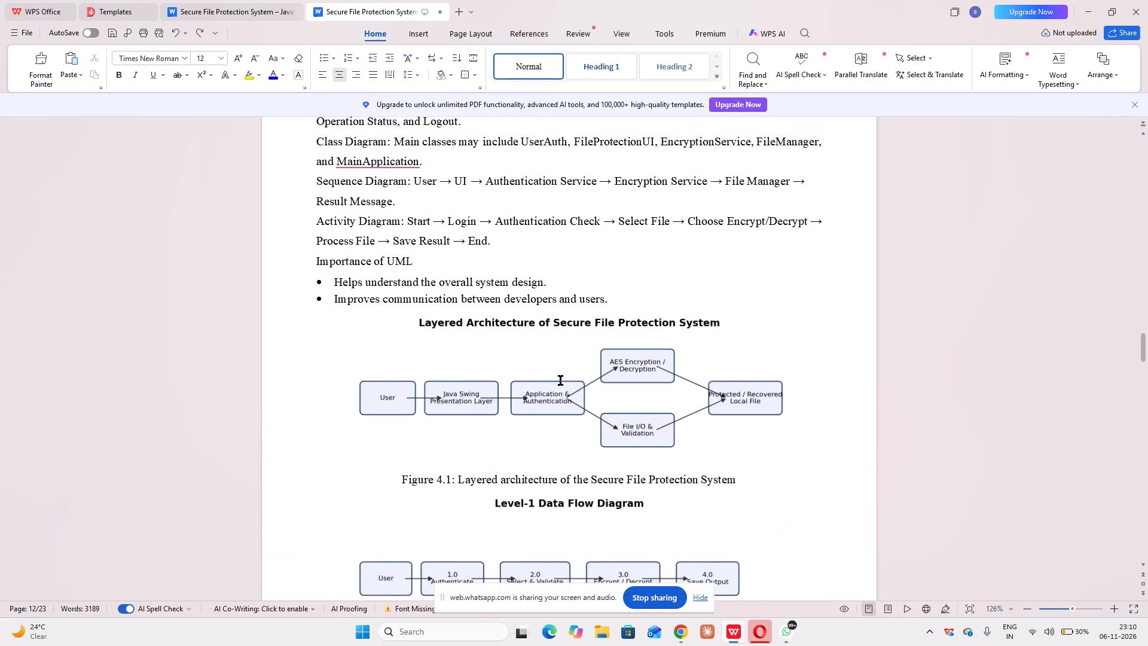
{"action": "scroll", "coordinate": [560, 380], "scroll_direction": "up", "scroll_amount": 5}
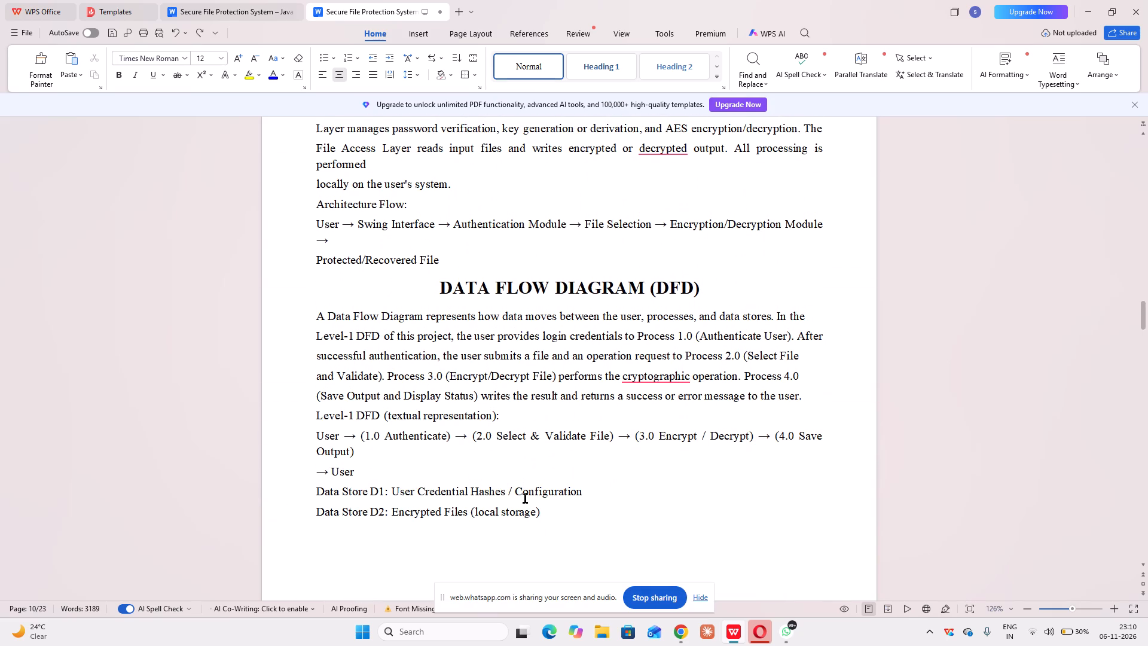
{"action": "scroll", "coordinate": [525, 505], "scroll_direction": "down", "scroll_amount": 1}
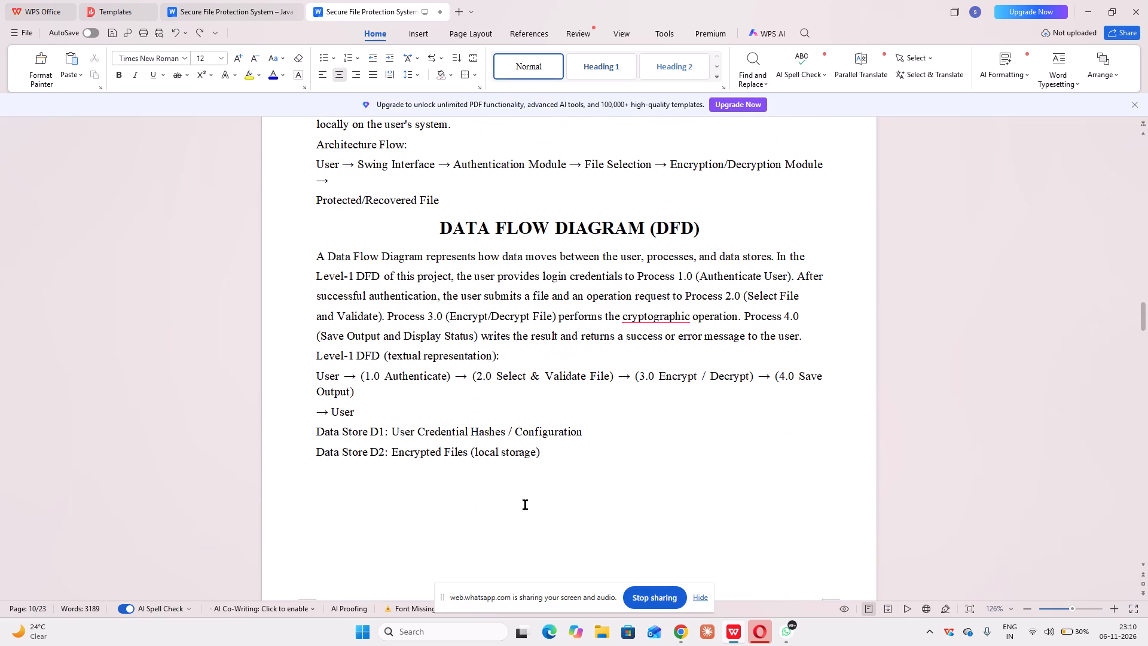
{"action": "scroll", "coordinate": [525, 505], "scroll_direction": "down", "scroll_amount": 4}
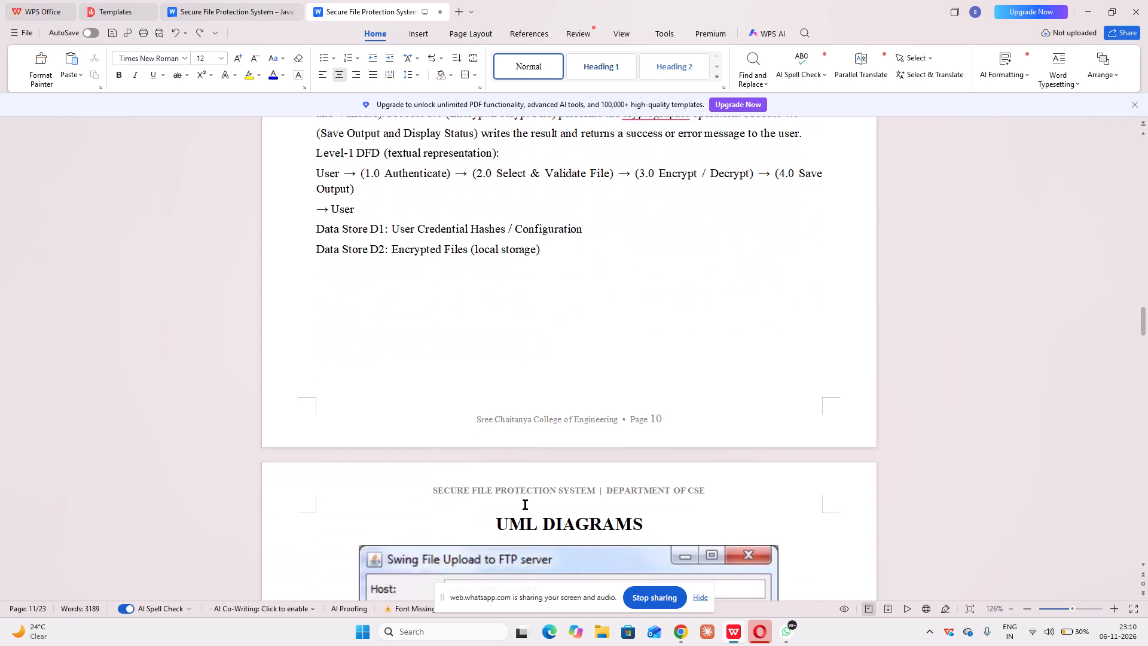
{"action": "scroll", "coordinate": [525, 505], "scroll_direction": "up", "scroll_amount": 3}
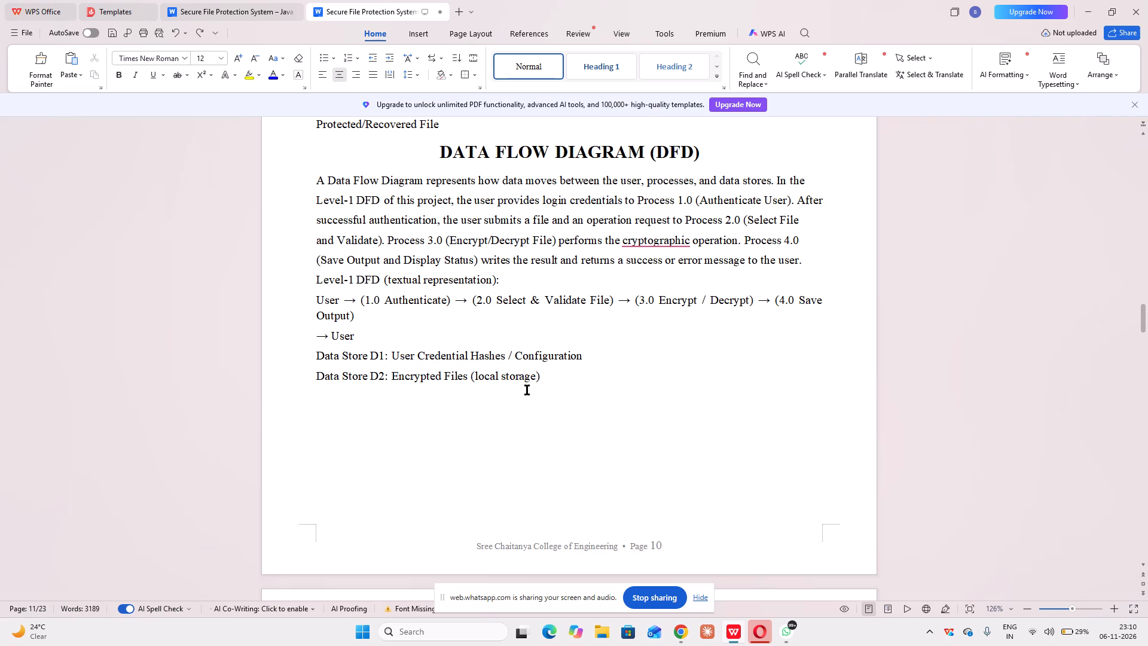
Move the Figure 4.3 image, its caption and the Figure 4.4 image above the UML DIAGRAMS heading.
{"action": "scroll", "coordinate": [527, 390], "scroll_direction": "down", "scroll_amount": 1}
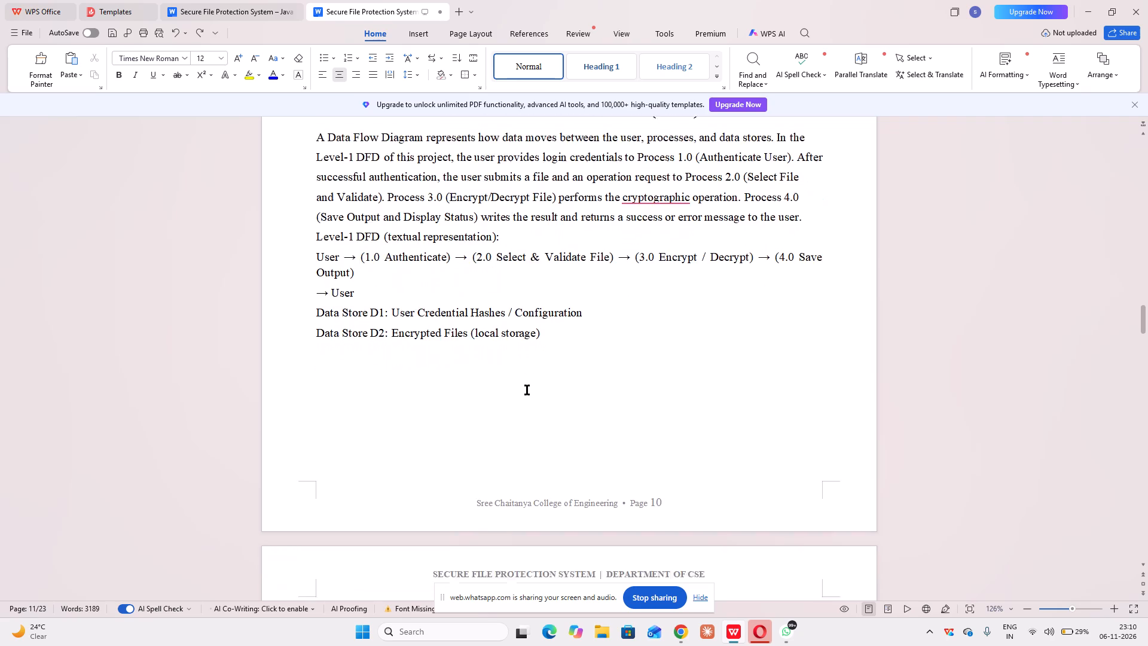
{"action": "scroll", "coordinate": [527, 390], "scroll_direction": "down", "scroll_amount": 5}
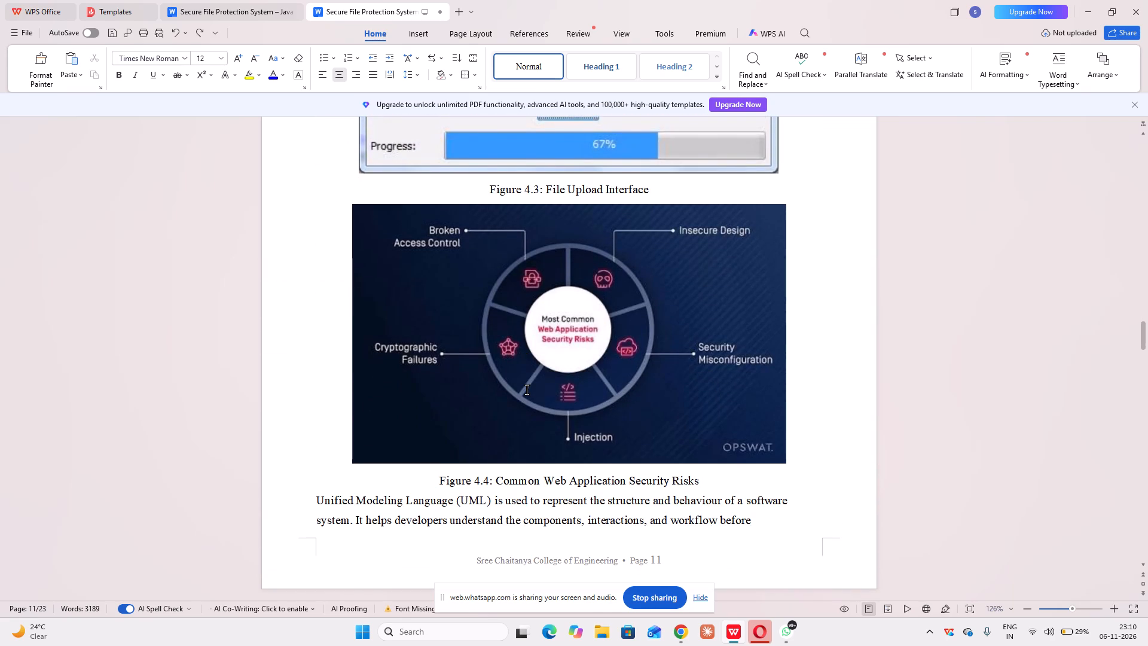
{"action": "left_click", "coordinate": [696, 409]}
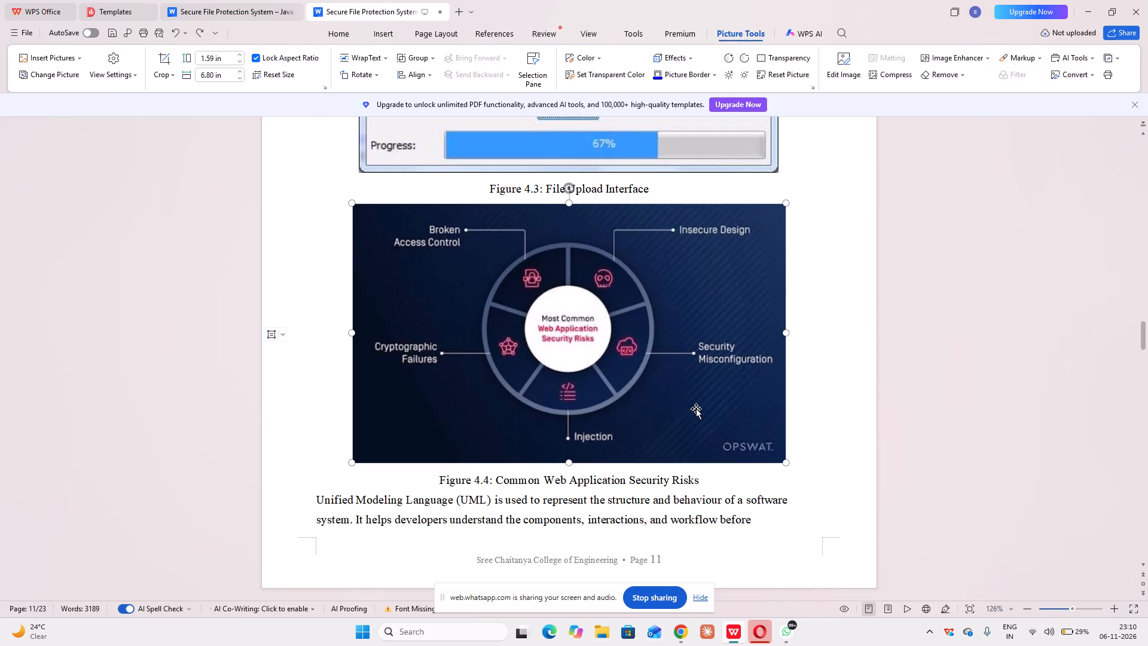
{"action": "left_click", "coordinate": [841, 484]}
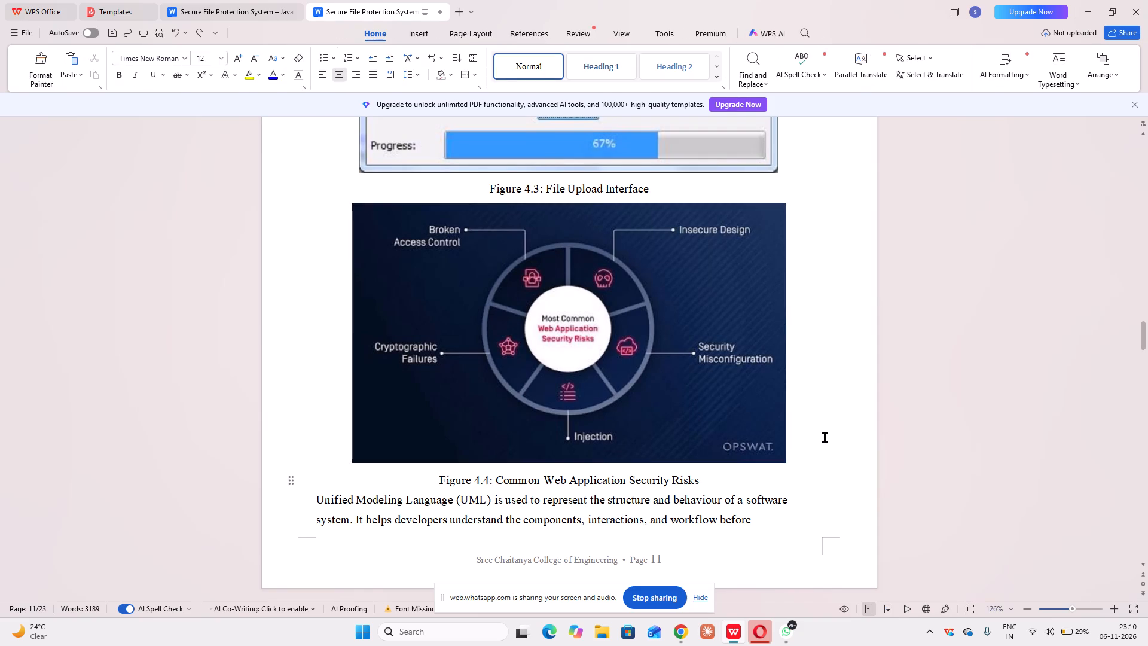
{"action": "left_click_drag", "start_coordinate": [825, 438], "coordinate": [459, 141]}
{"action": "scroll", "coordinate": [343, 157], "scroll_direction": "up", "scroll_amount": 5}
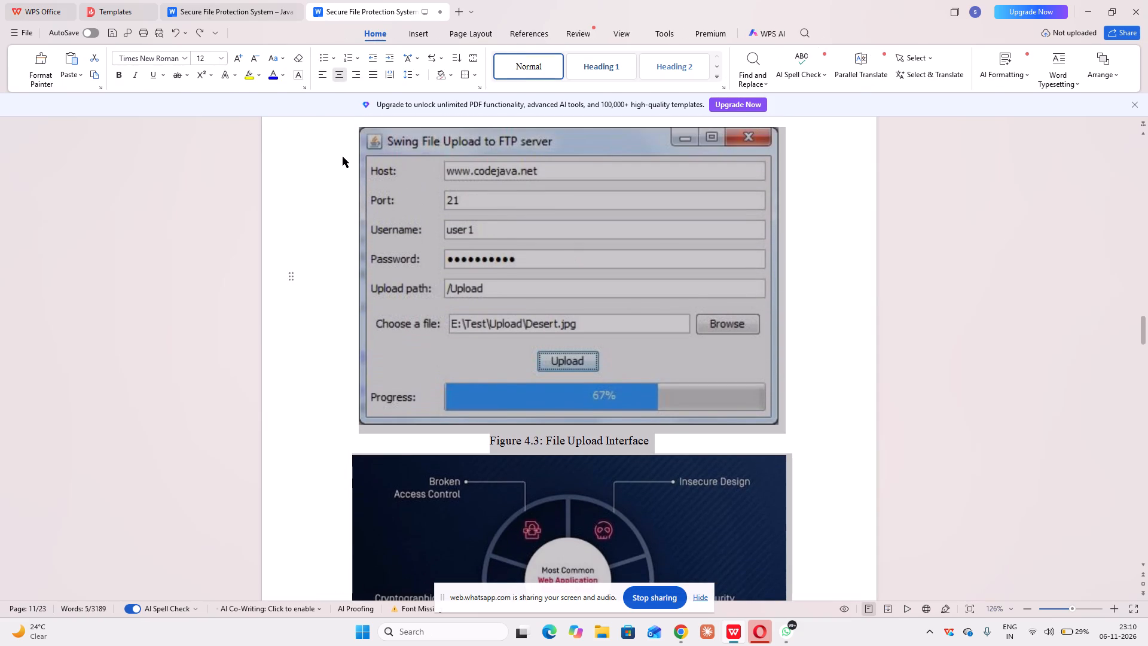
{"action": "scroll", "coordinate": [333, 241], "scroll_direction": "up", "scroll_amount": 1}
{"action": "left_click_drag", "start_coordinate": [310, 214], "coordinate": [317, 151]}
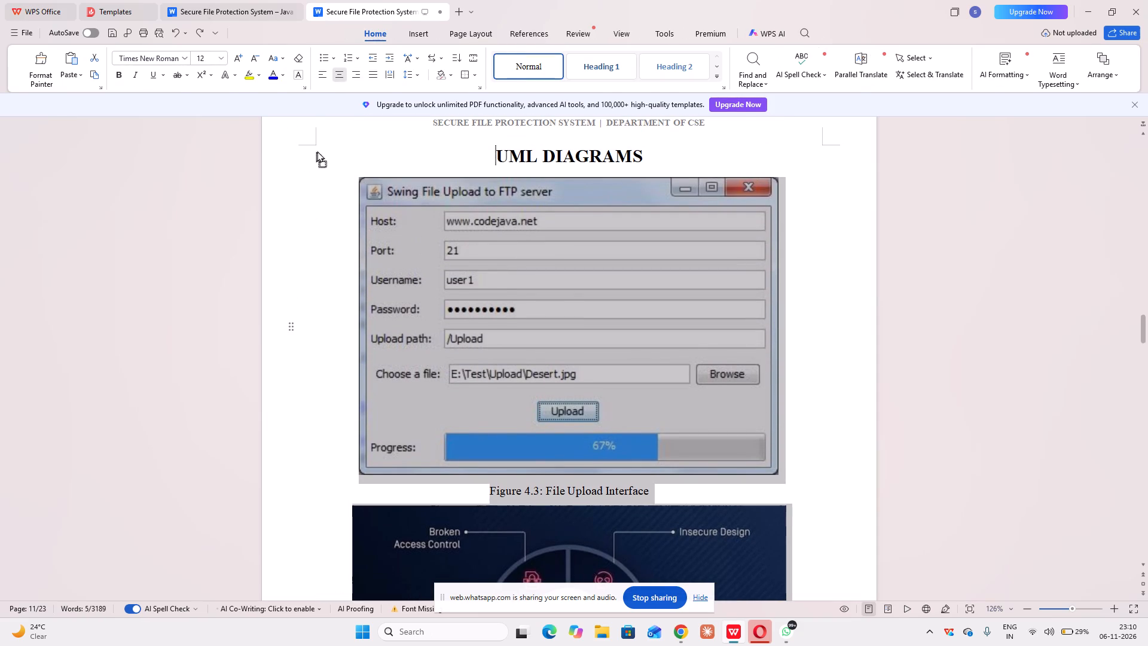
{"action": "left_click_drag", "start_coordinate": [317, 151], "coordinate": [318, 150]}
{"action": "left_click", "coordinate": [318, 150]}
{"action": "left_click_drag", "start_coordinate": [331, 170], "coordinate": [329, 170]}
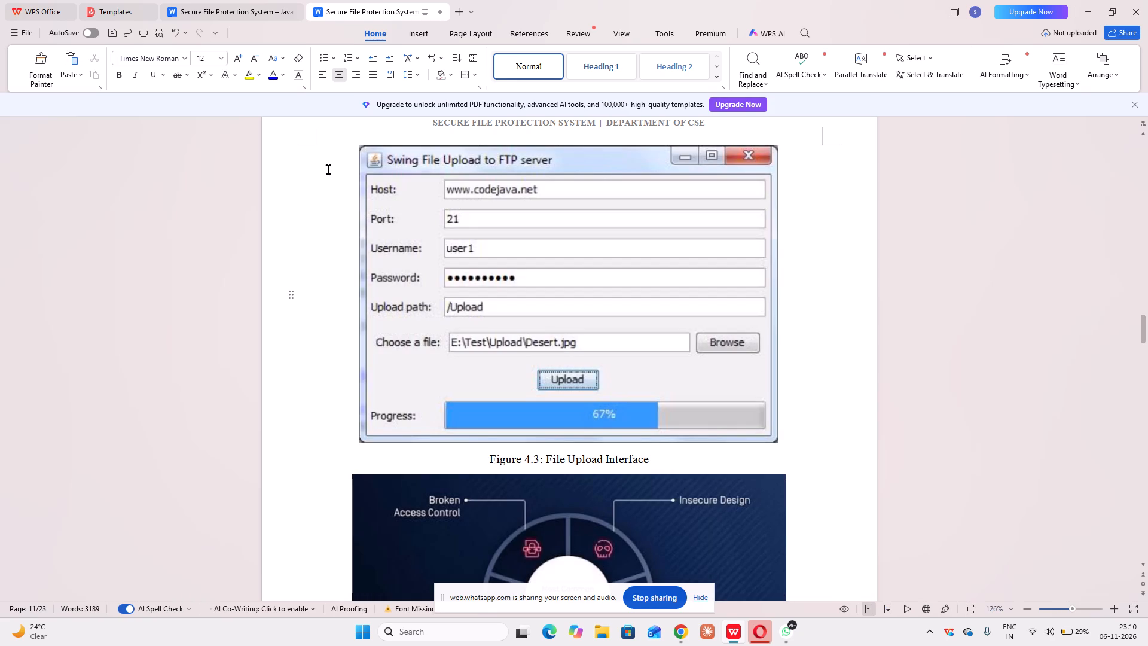
Cut the Figure 4.3 image, its caption and the Figure 4.4 image from above the UML DIAGRAMS heading.
{"action": "left_click_drag", "start_coordinate": [329, 170], "coordinate": [772, 548]}
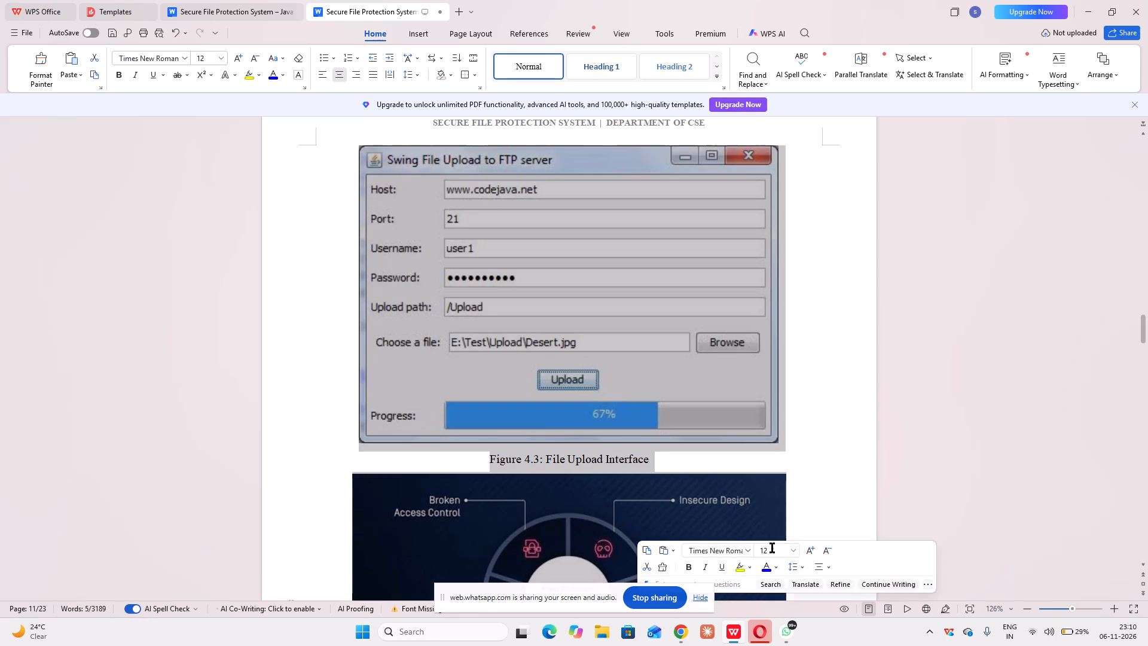
{"action": "scroll", "coordinate": [772, 548], "scroll_direction": "down", "scroll_amount": 2}
{"action": "scroll", "coordinate": [772, 548], "scroll_direction": "up", "scroll_amount": 4}
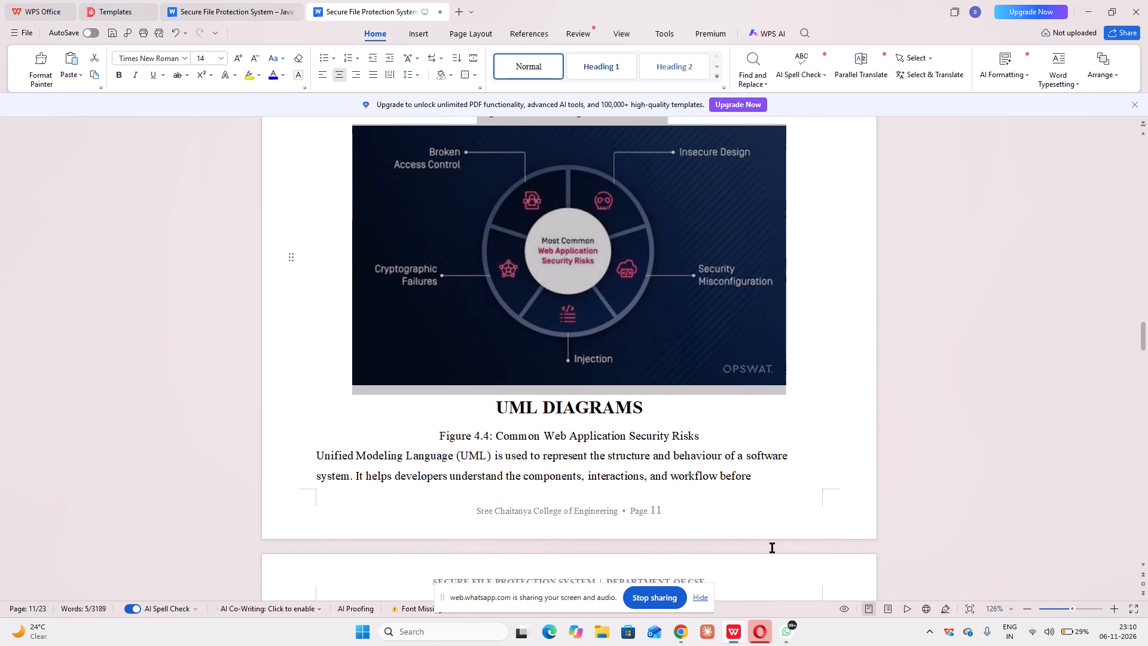
{"action": "key", "text": "ctrl+x"}
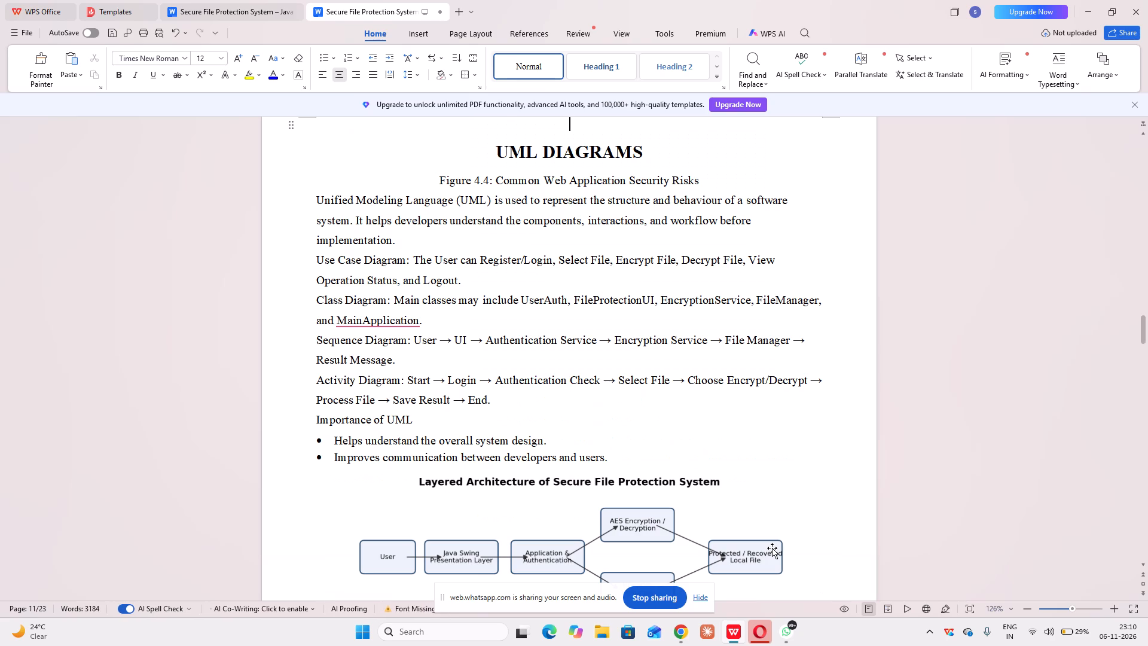
Examine the report's layout from the UML DIAGRAMS heading through the modules, test cases and code to the Chapter 8 conclusion.
{"action": "scroll", "coordinate": [655, 563], "scroll_direction": "up", "scroll_amount": 3}
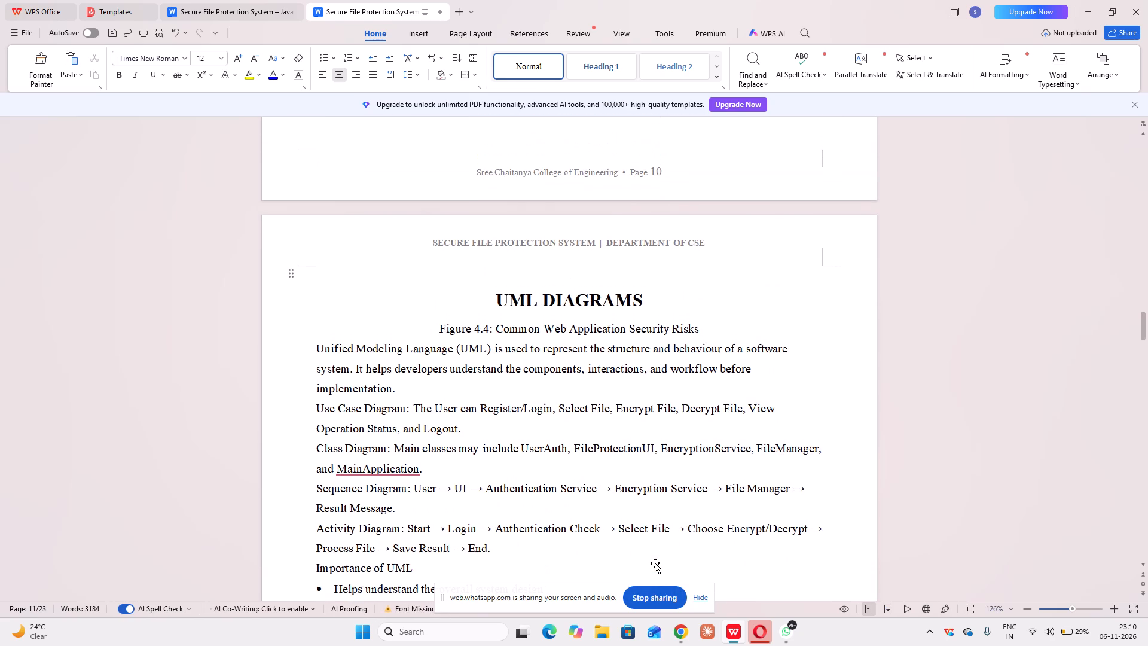
{"action": "scroll", "coordinate": [655, 563], "scroll_direction": "up", "scroll_amount": 1}
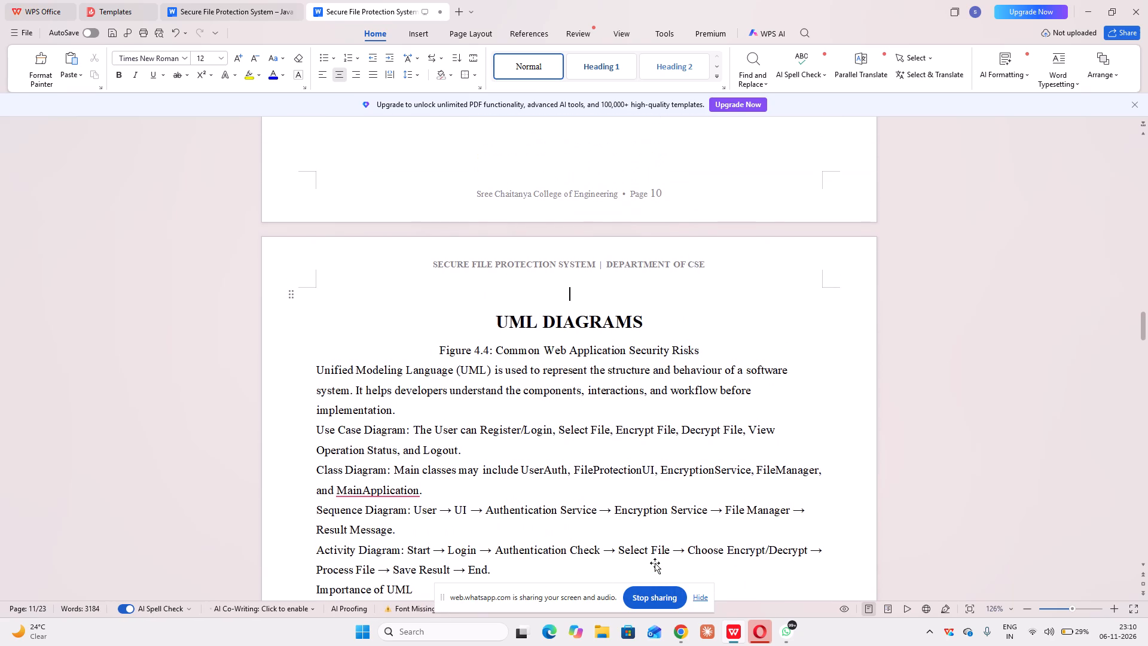
{"action": "scroll", "coordinate": [655, 563], "scroll_direction": "up", "scroll_amount": 2}
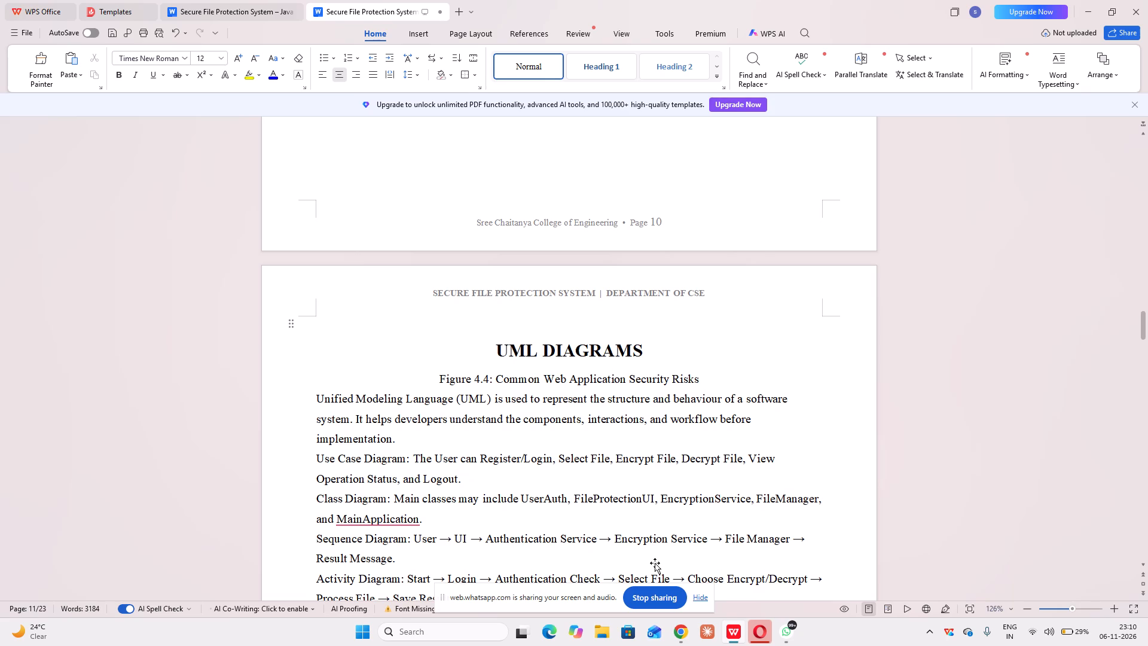
{"action": "scroll", "coordinate": [655, 563], "scroll_direction": "down", "scroll_amount": 11}
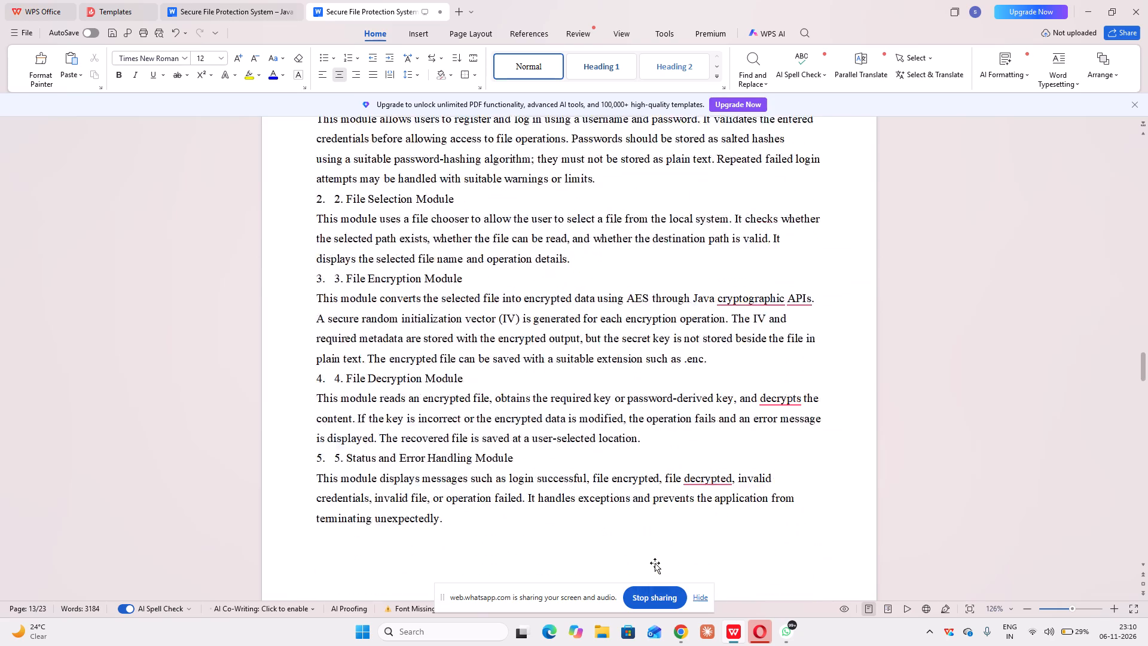
{"action": "scroll", "coordinate": [655, 563], "scroll_direction": "down", "scroll_amount": 6}
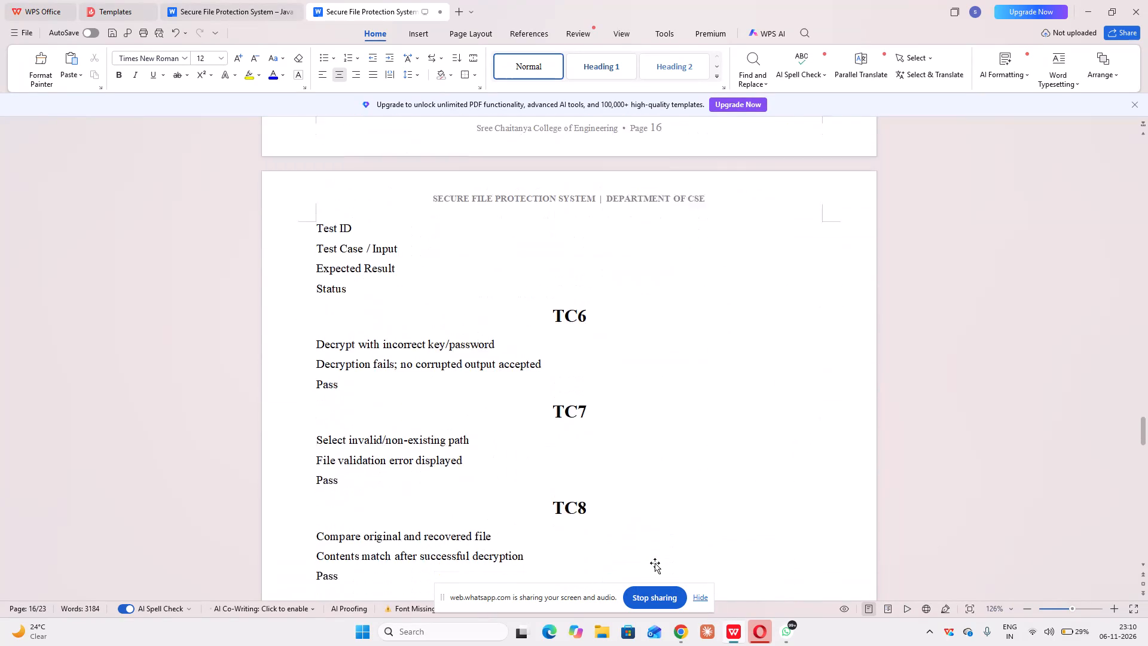
{"action": "scroll", "coordinate": [655, 563], "scroll_direction": "down", "scroll_amount": 8}
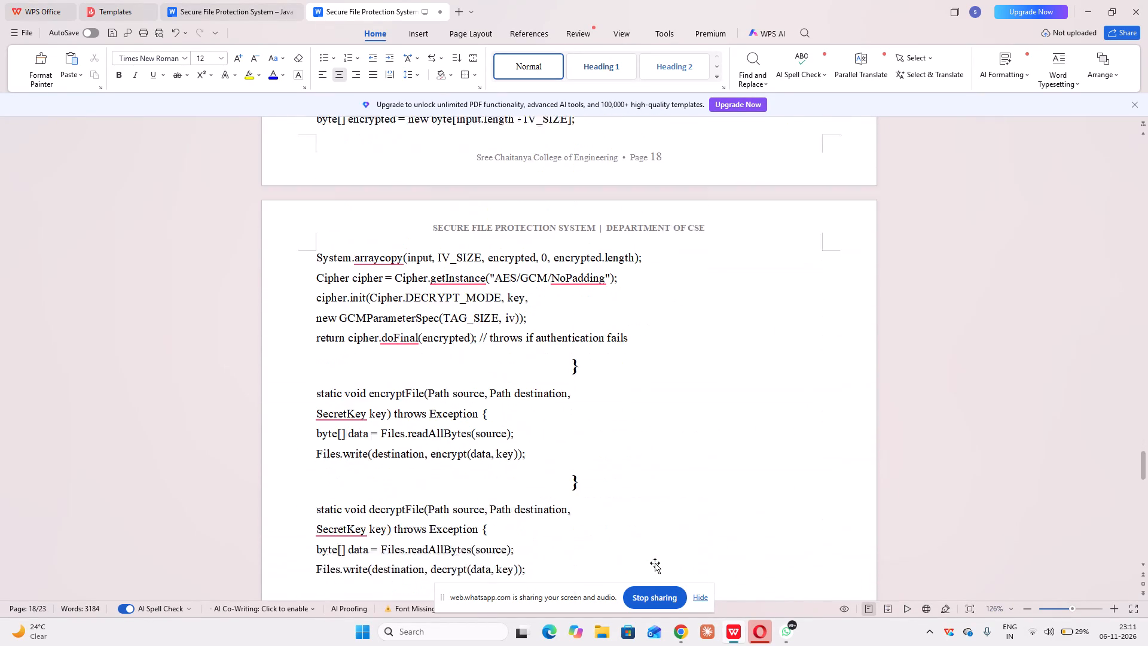
{"action": "scroll", "coordinate": [655, 563], "scroll_direction": "down", "scroll_amount": 7}
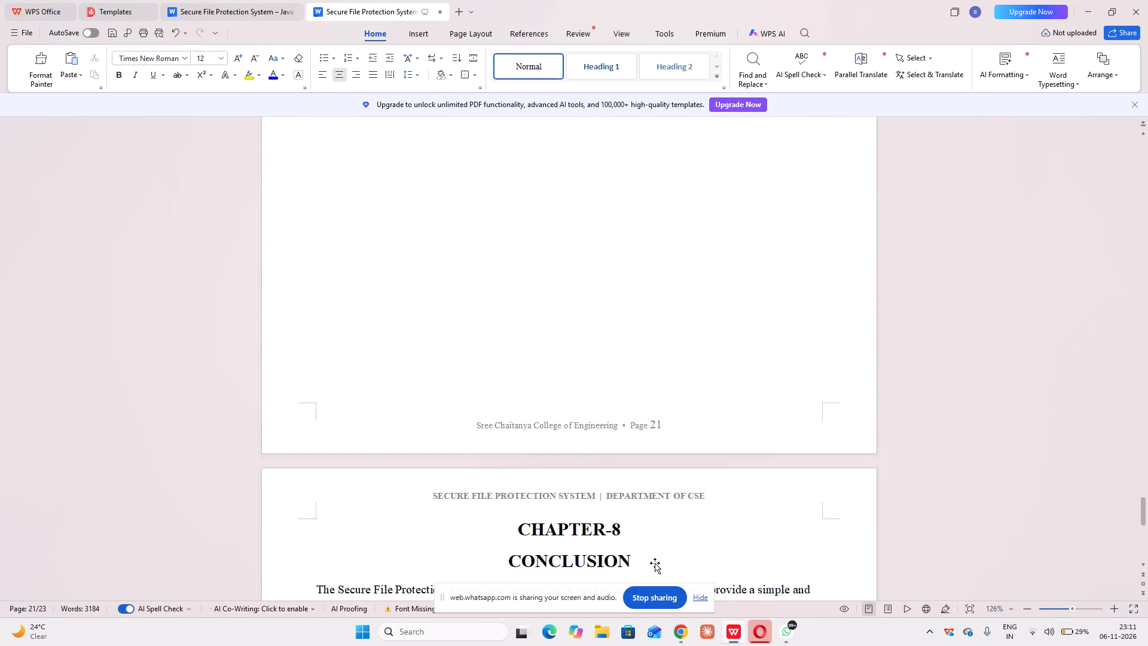
{"action": "scroll", "coordinate": [655, 563], "scroll_direction": "down", "scroll_amount": 3}
Examine Chapter 7's result screens, figure captions and screenshot placeholders around the Observed Results heading.
{"action": "scroll", "coordinate": [655, 563], "scroll_direction": "up", "scroll_amount": 6}
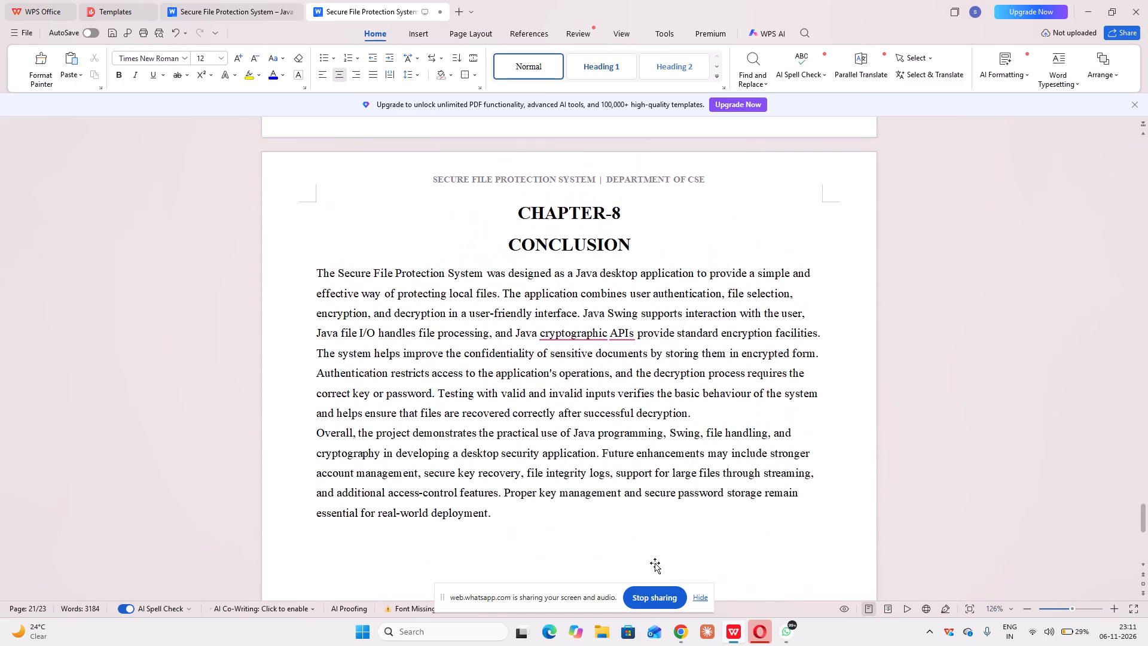
{"action": "scroll", "coordinate": [655, 563], "scroll_direction": "up", "scroll_amount": 4}
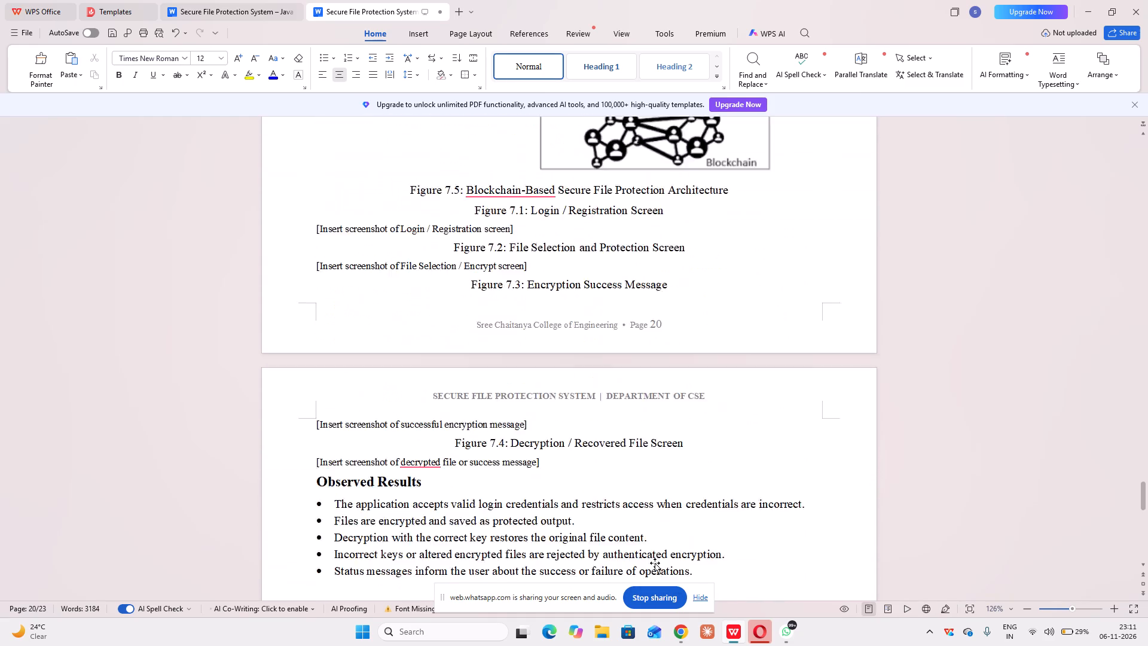
{"action": "scroll", "coordinate": [655, 563], "scroll_direction": "up", "scroll_amount": 7}
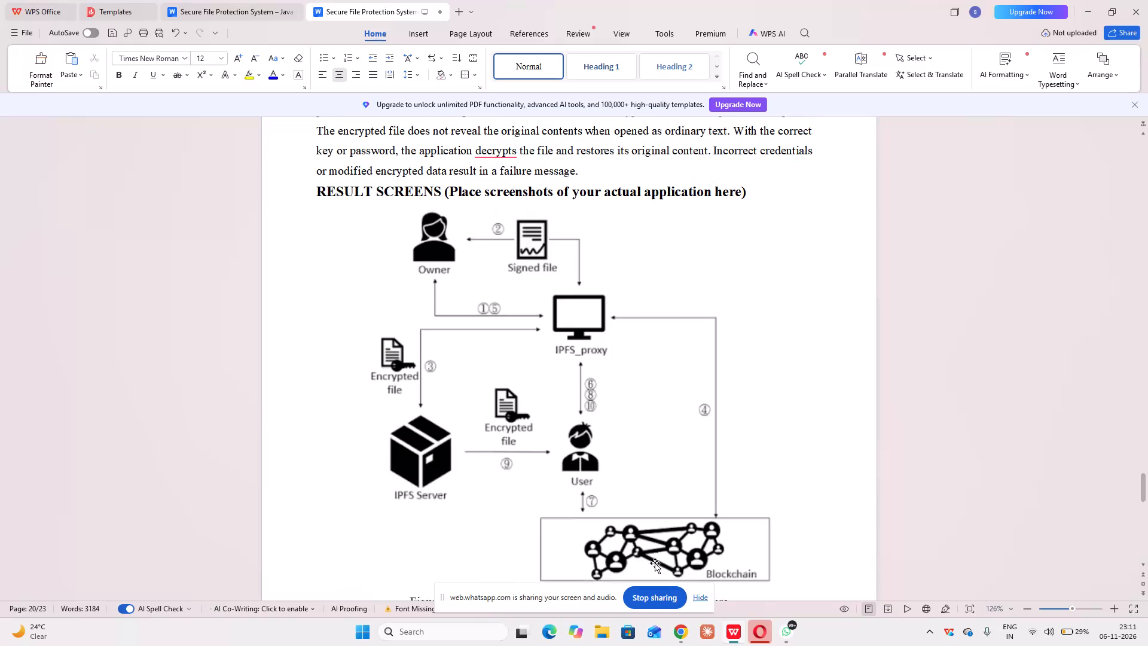
{"action": "scroll", "coordinate": [655, 563], "scroll_direction": "up", "scroll_amount": 2}
{"action": "scroll", "coordinate": [655, 563], "scroll_direction": "down", "scroll_amount": 1}
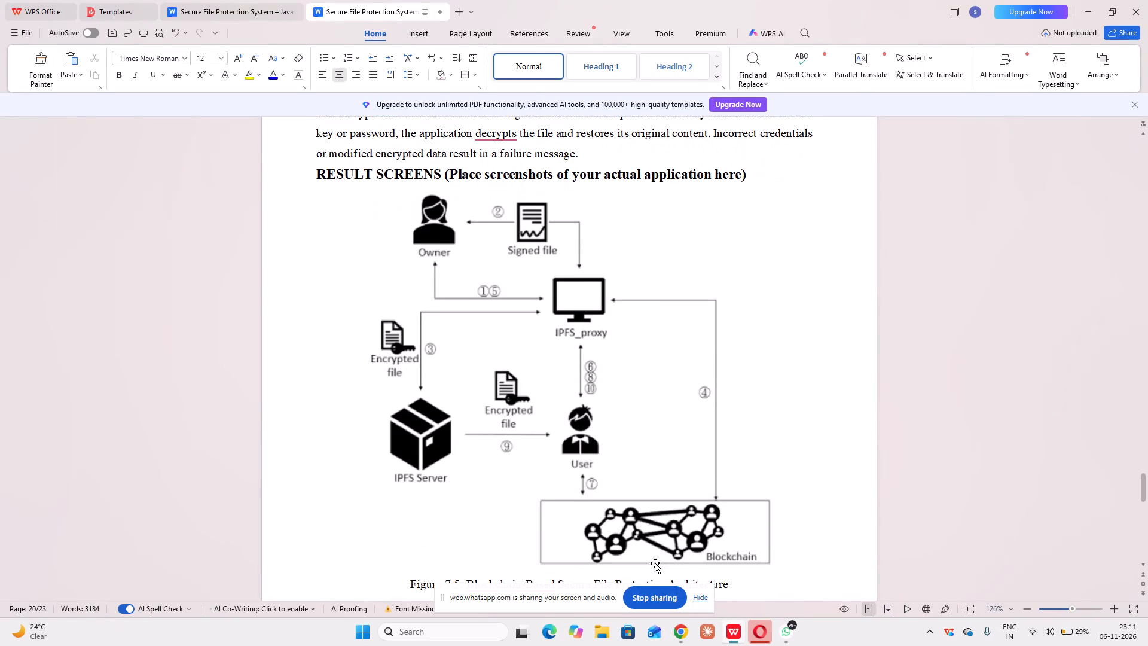
{"action": "scroll", "coordinate": [655, 563], "scroll_direction": "down", "scroll_amount": 2}
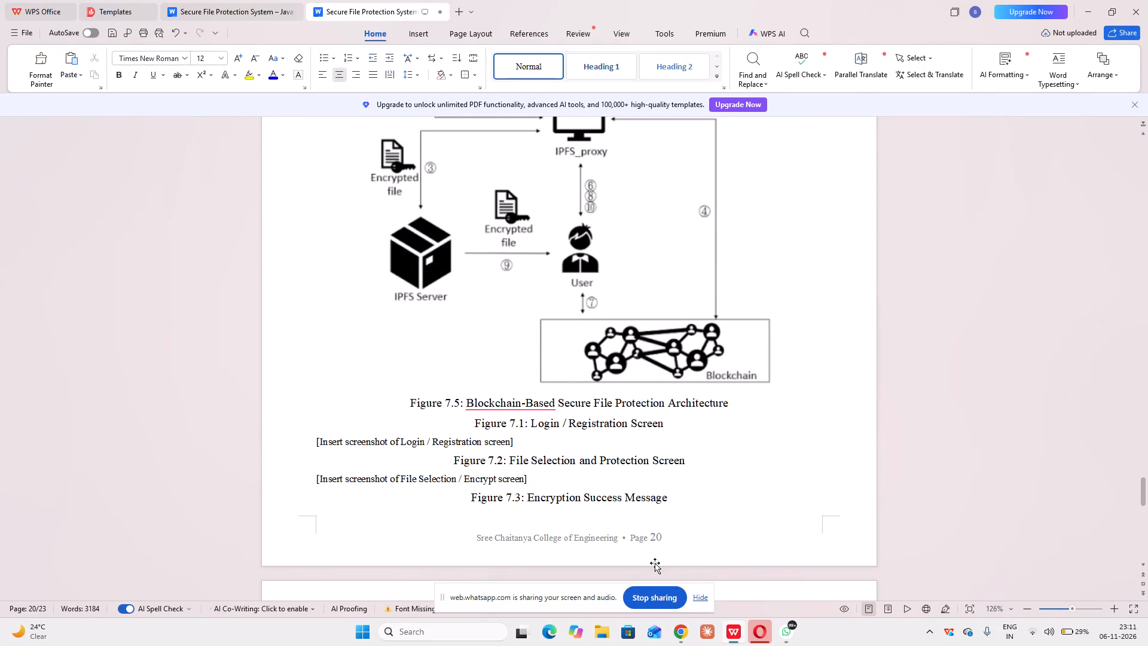
{"action": "scroll", "coordinate": [655, 563], "scroll_direction": "down", "scroll_amount": 2}
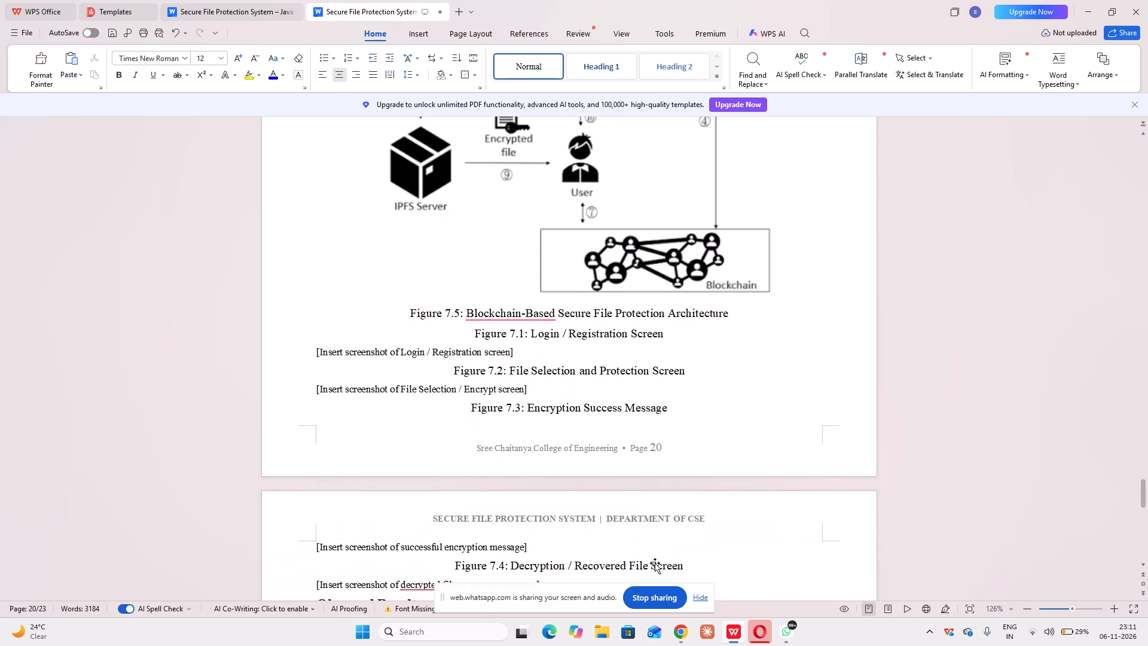
{"action": "scroll", "coordinate": [655, 563], "scroll_direction": "down", "scroll_amount": 1}
{"action": "scroll", "coordinate": [513, 460], "scroll_direction": "down", "scroll_amount": 1}
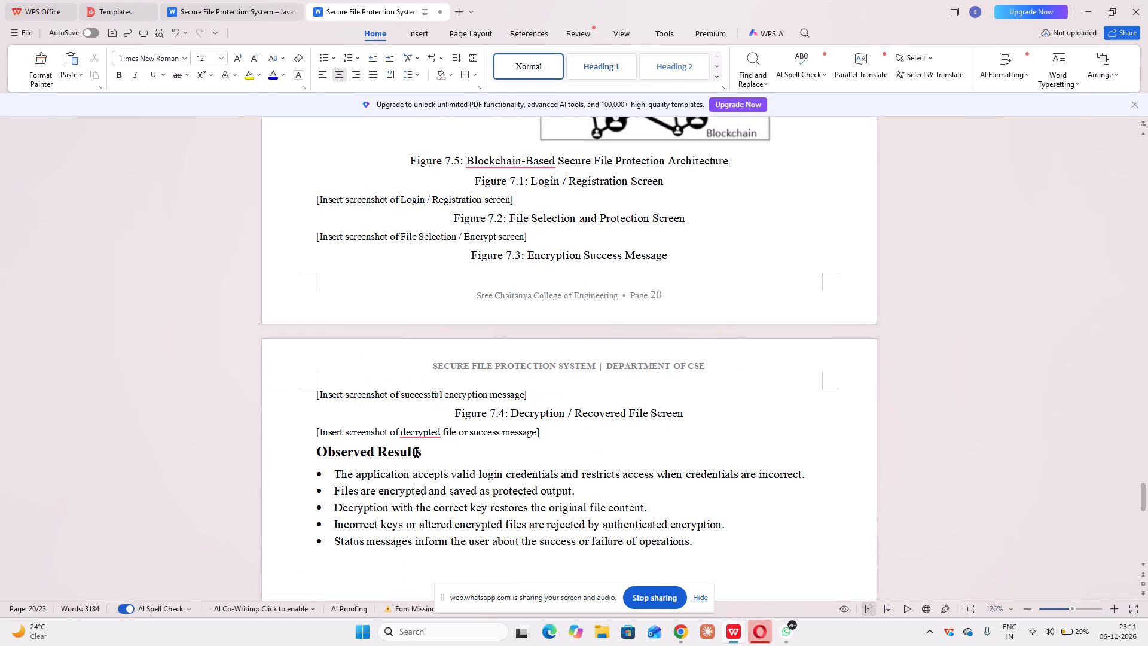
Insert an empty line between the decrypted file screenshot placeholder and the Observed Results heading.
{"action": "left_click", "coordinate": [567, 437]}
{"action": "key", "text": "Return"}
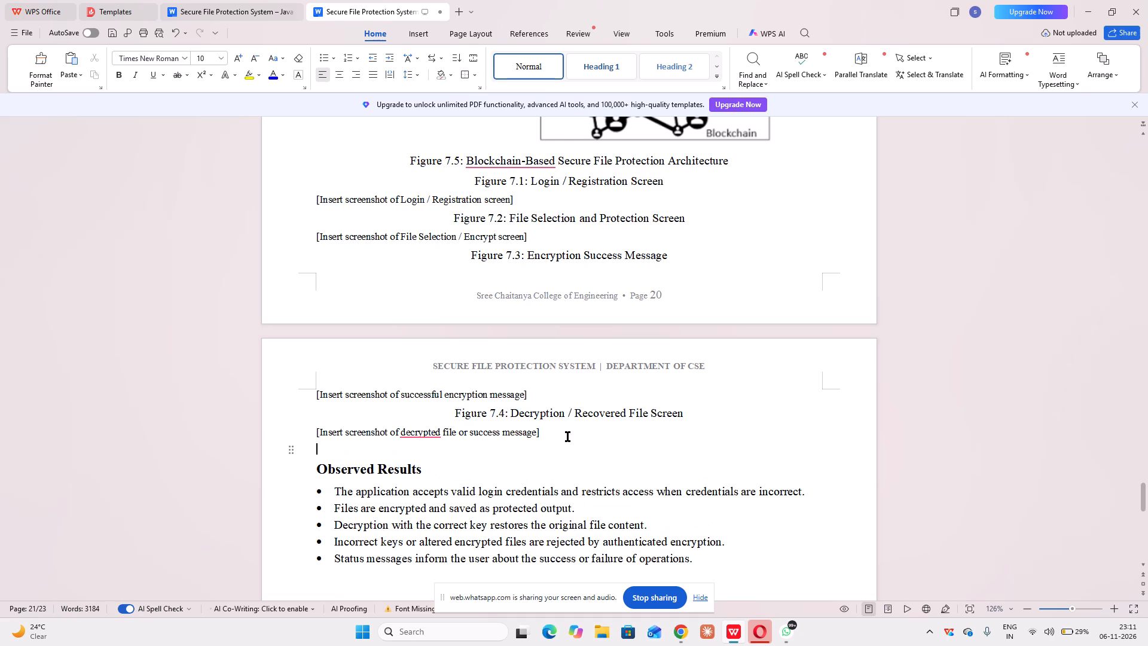
Examine Chapter 7 from the RESULTS heading and Figure 7.5 to the end of the Observed Results bullets.
{"action": "scroll", "coordinate": [567, 437], "scroll_direction": "up", "scroll_amount": 7}
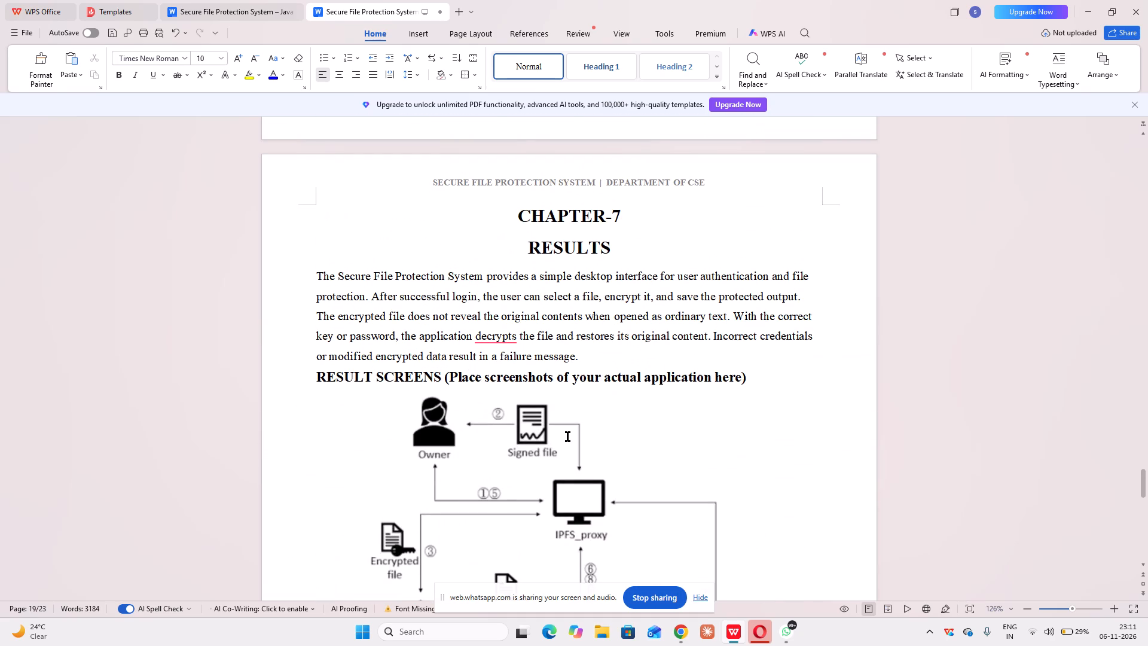
{"action": "scroll", "coordinate": [567, 437], "scroll_direction": "up", "scroll_amount": 1}
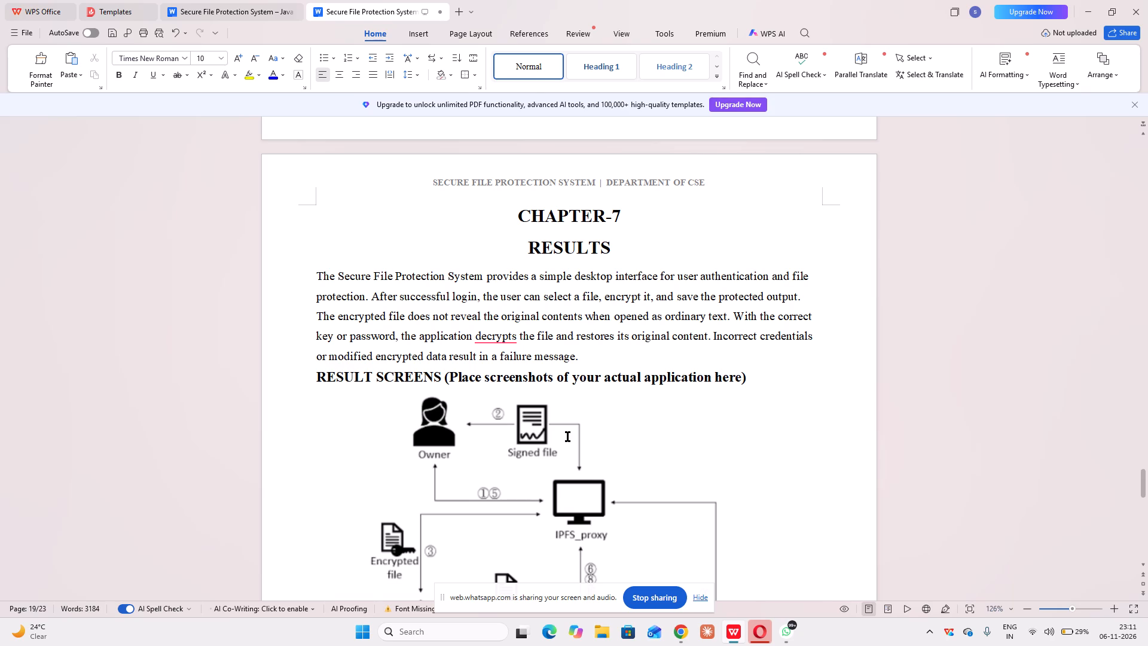
{"action": "scroll", "coordinate": [603, 419], "scroll_direction": "down", "scroll_amount": 1}
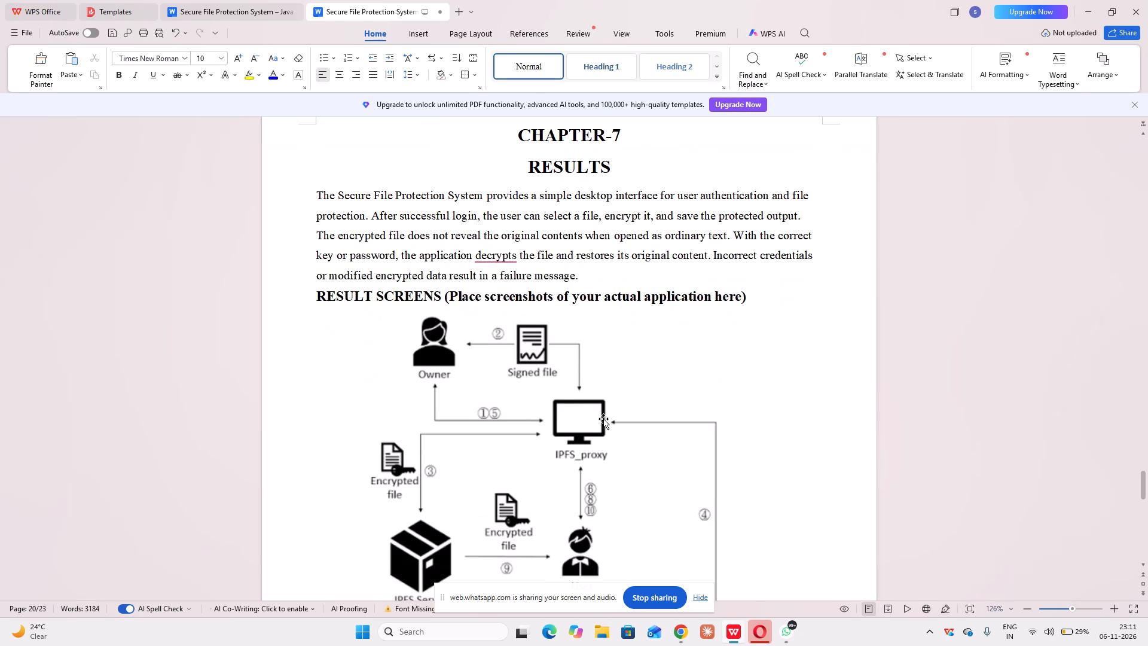
{"action": "scroll", "coordinate": [459, 333], "scroll_direction": "down", "scroll_amount": 3}
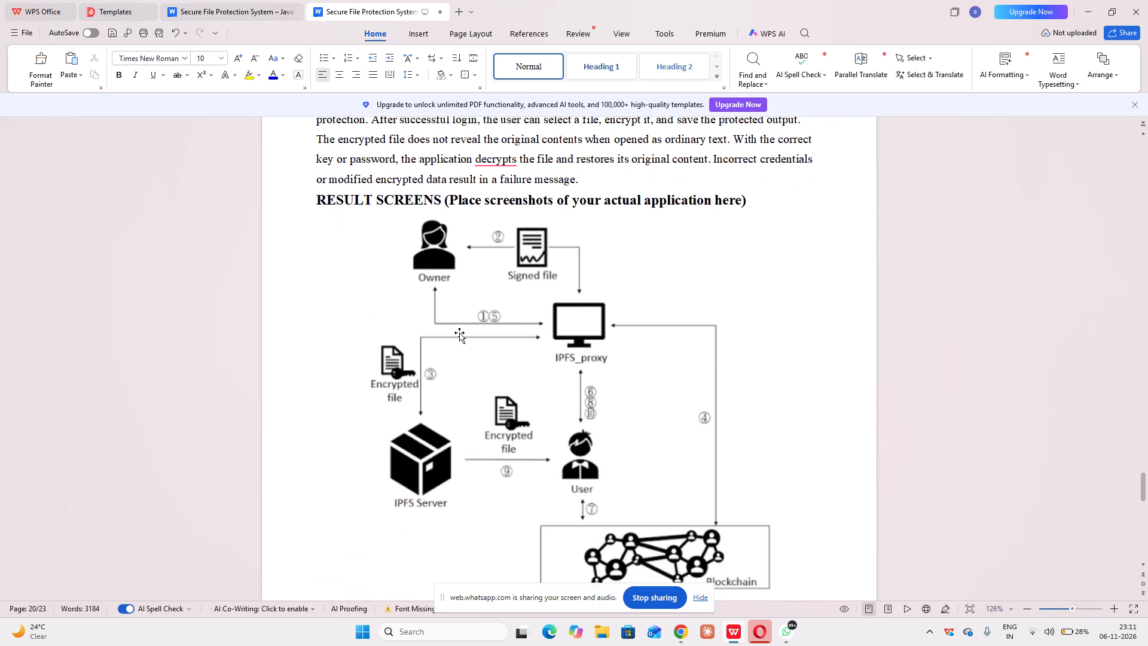
{"action": "scroll", "coordinate": [459, 333], "scroll_direction": "down", "scroll_amount": 10}
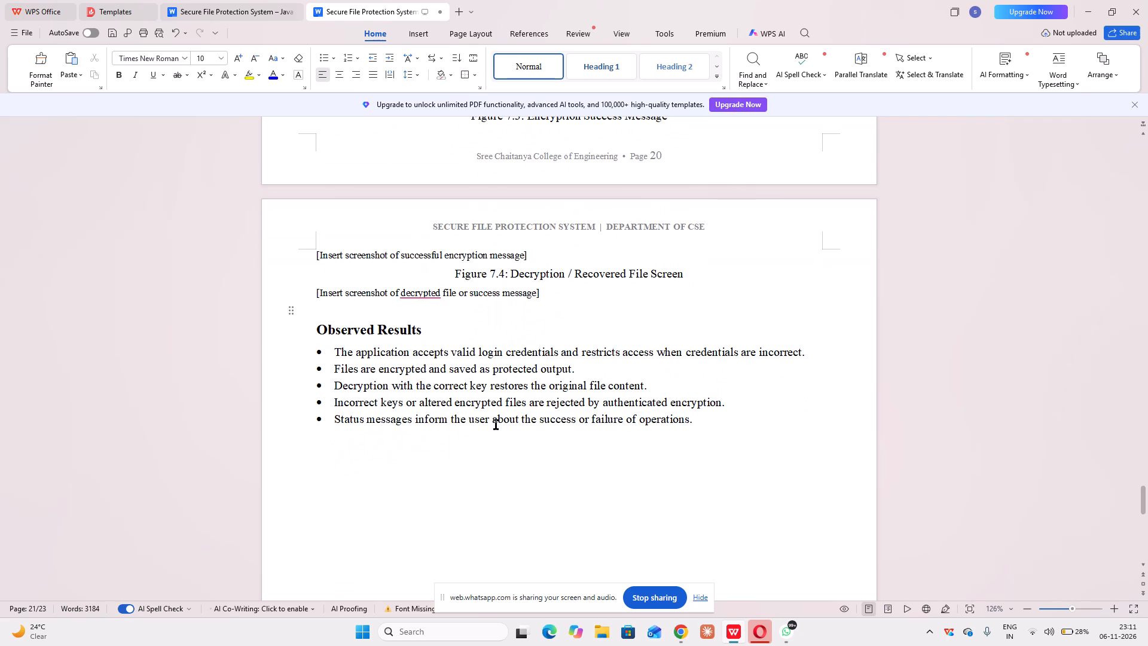
{"action": "scroll", "coordinate": [496, 426], "scroll_direction": "down", "scroll_amount": 2}
{"action": "scroll", "coordinate": [410, 446], "scroll_direction": "up", "scroll_amount": 1}
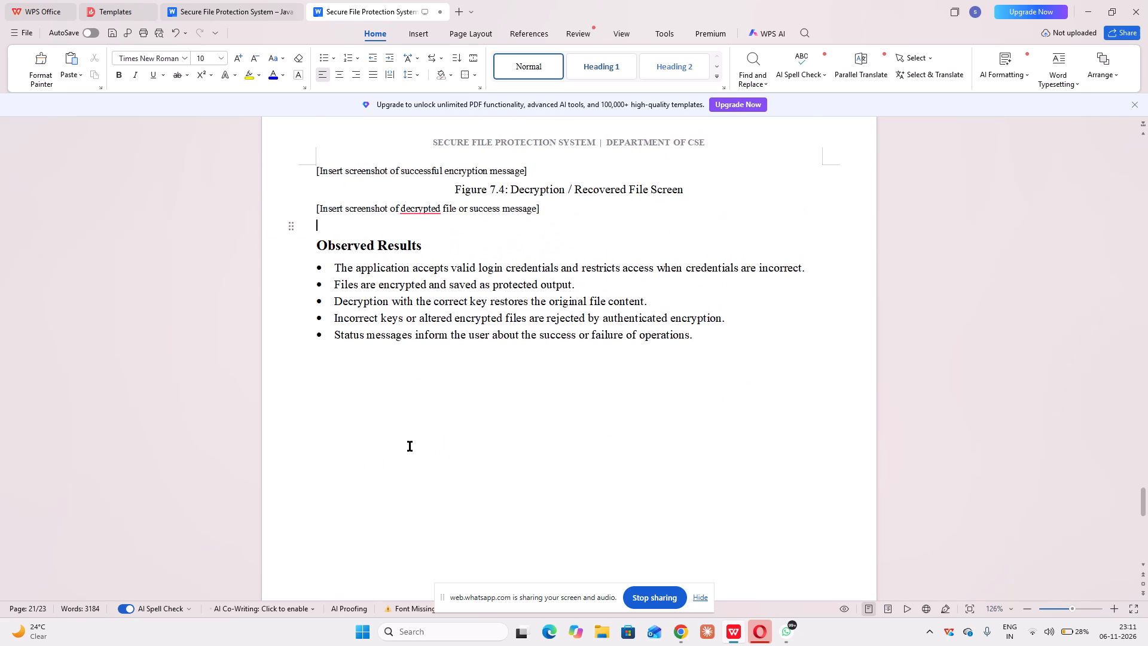
{"action": "scroll", "coordinate": [410, 446], "scroll_direction": "up", "scroll_amount": 1}
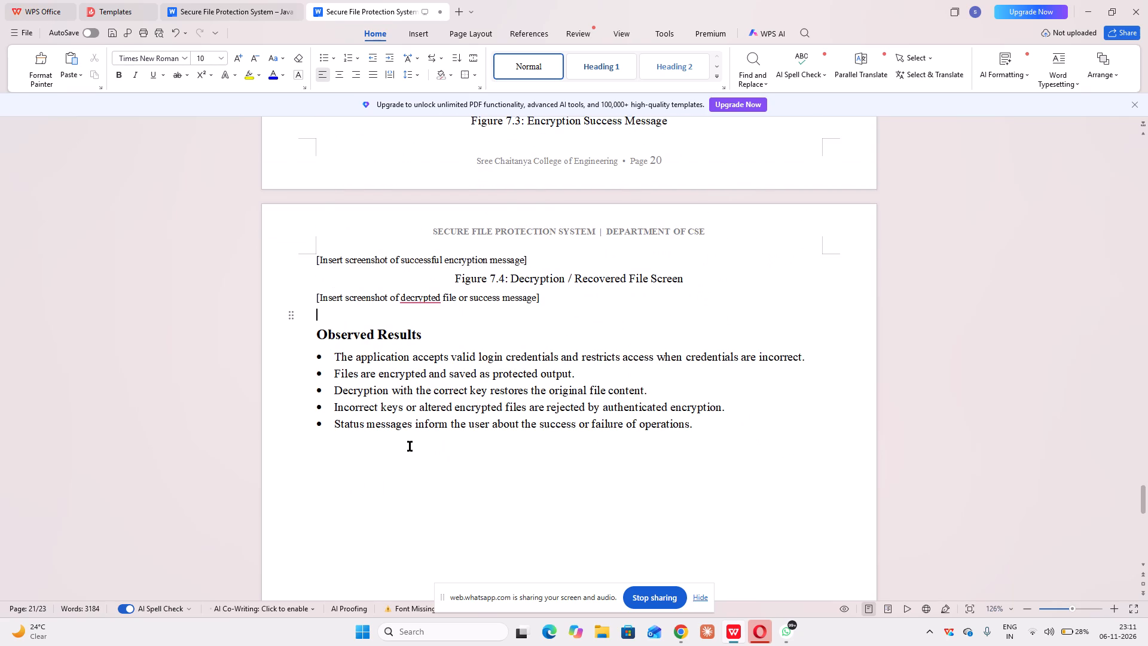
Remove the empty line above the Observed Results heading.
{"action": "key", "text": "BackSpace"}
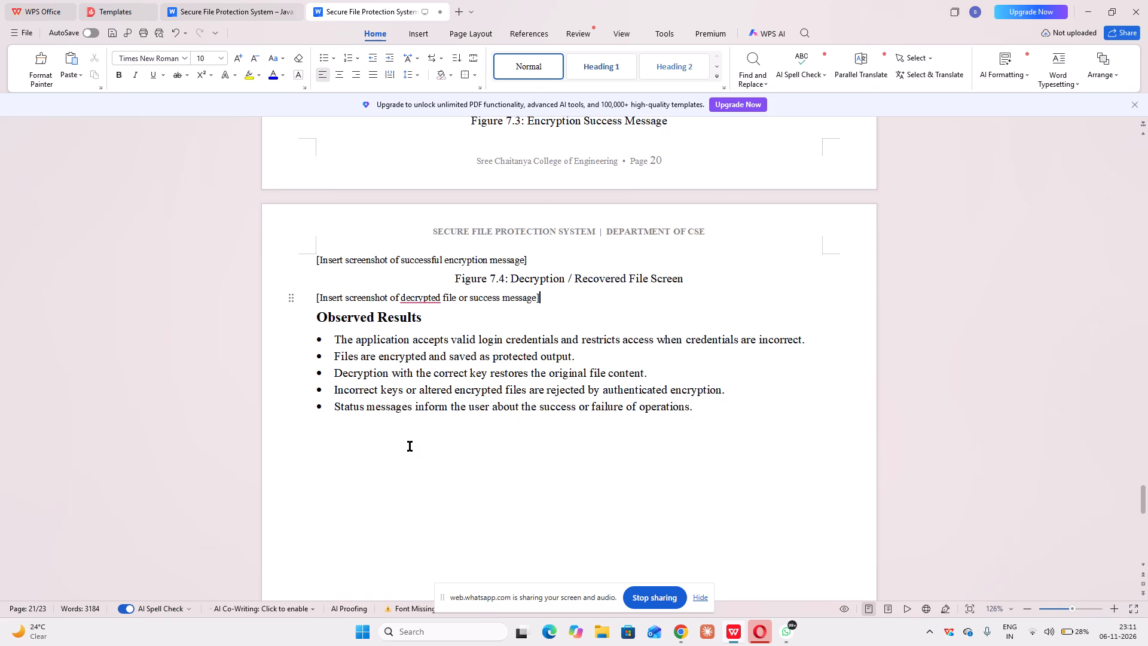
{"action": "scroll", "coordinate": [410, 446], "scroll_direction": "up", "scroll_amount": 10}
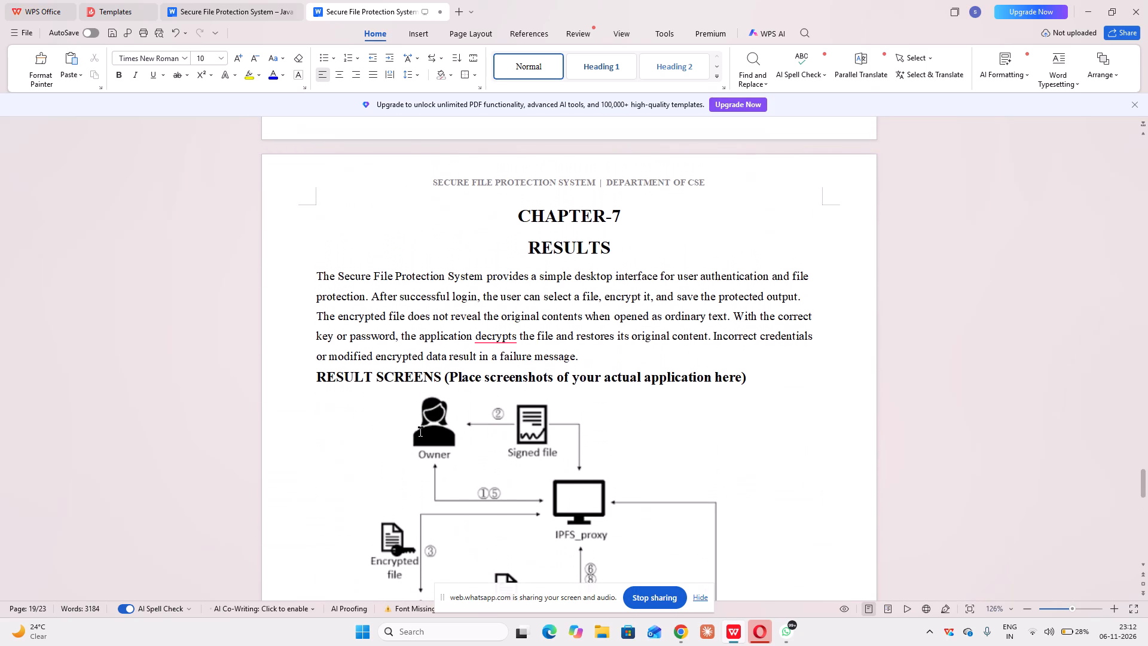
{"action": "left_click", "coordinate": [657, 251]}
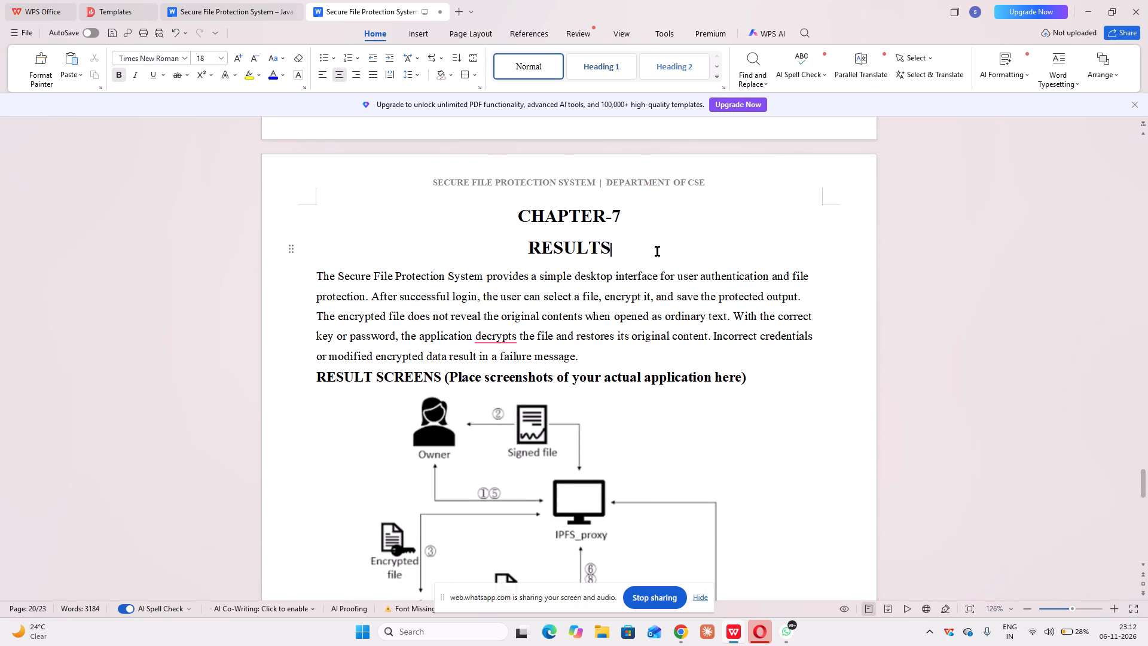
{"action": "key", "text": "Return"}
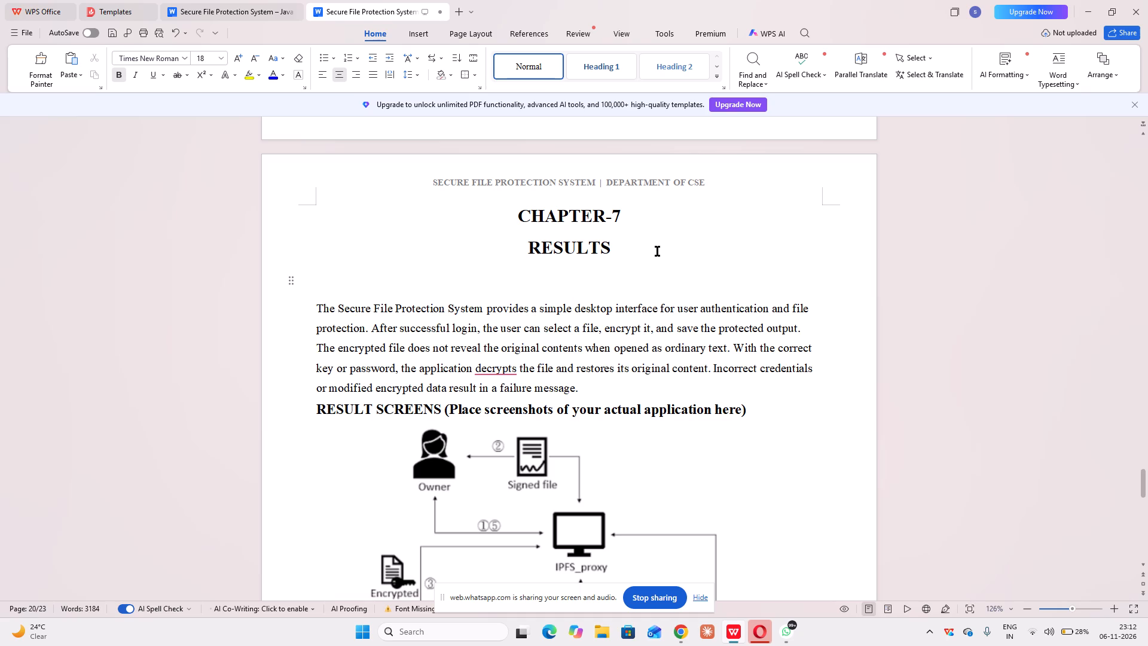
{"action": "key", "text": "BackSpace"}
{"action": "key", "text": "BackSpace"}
Paste the cut Figure 4.3 and 4.4 content on a new line below the decrypted file placeholder, above Observed Results.
{"action": "scroll", "coordinate": [657, 251], "scroll_direction": "down", "scroll_amount": 6}
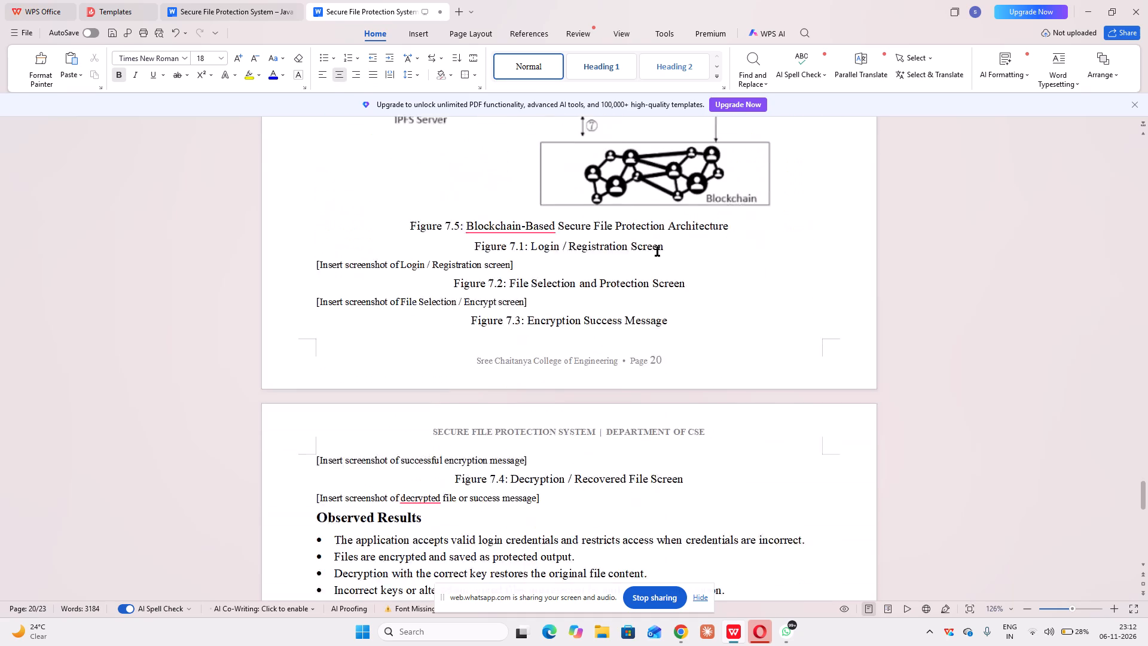
{"action": "left_click", "coordinate": [563, 447]}
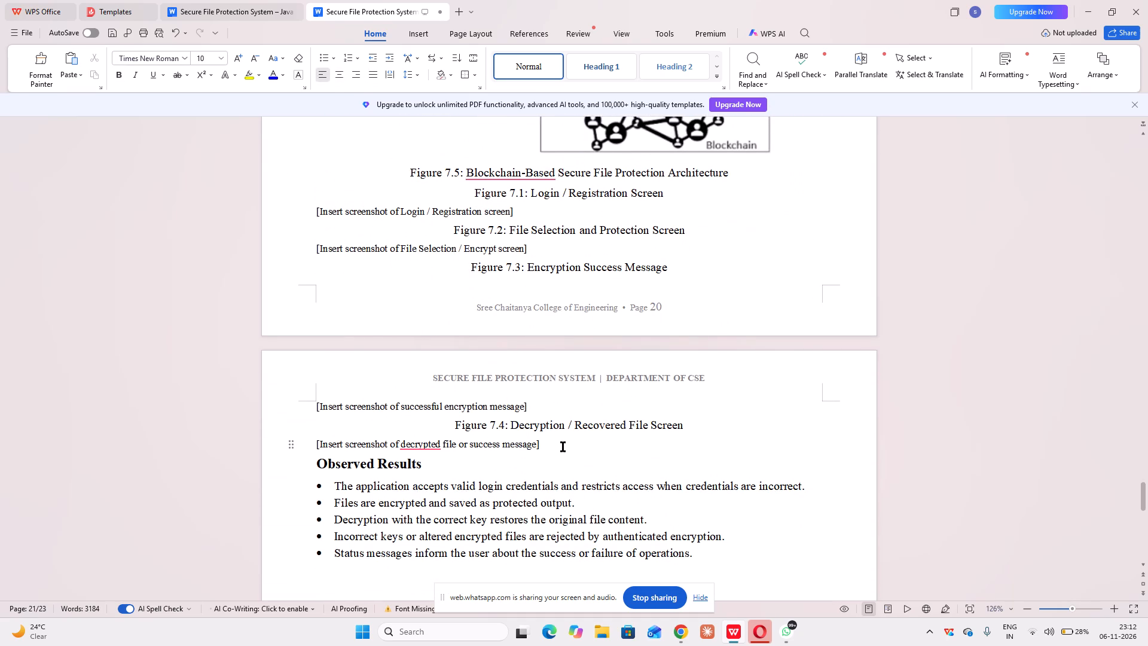
{"action": "key", "text": "Return"}
{"action": "key", "text": "ctrl+v"}
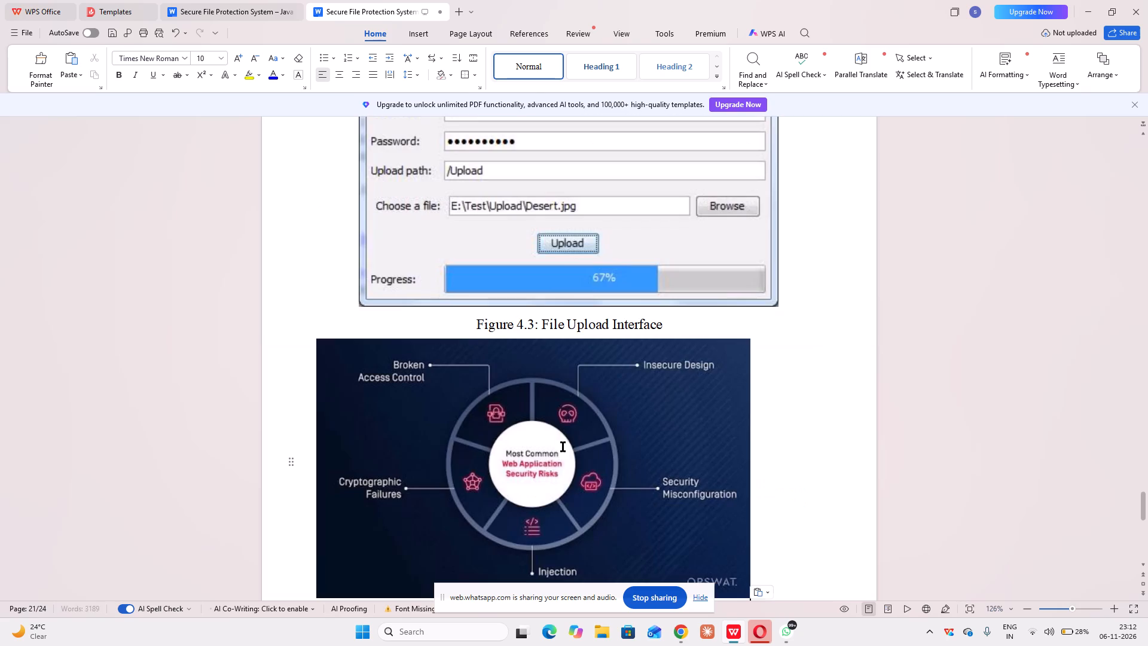
{"action": "scroll", "coordinate": [563, 447], "scroll_direction": "down", "scroll_amount": 4}
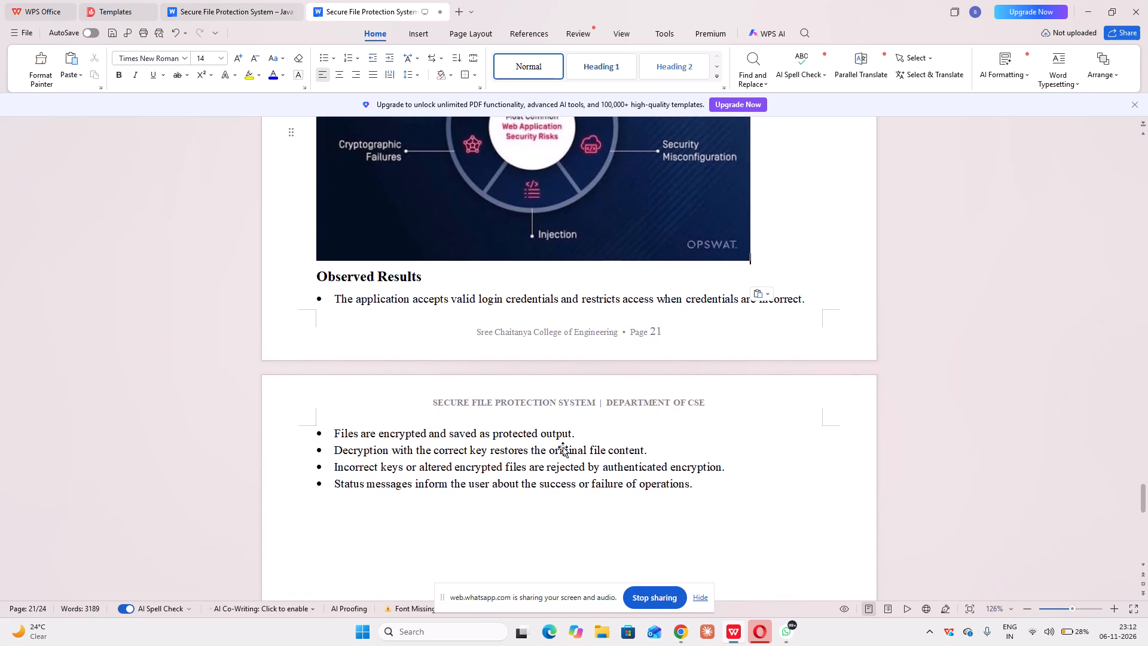
{"action": "scroll", "coordinate": [563, 447], "scroll_direction": "down", "scroll_amount": 1}
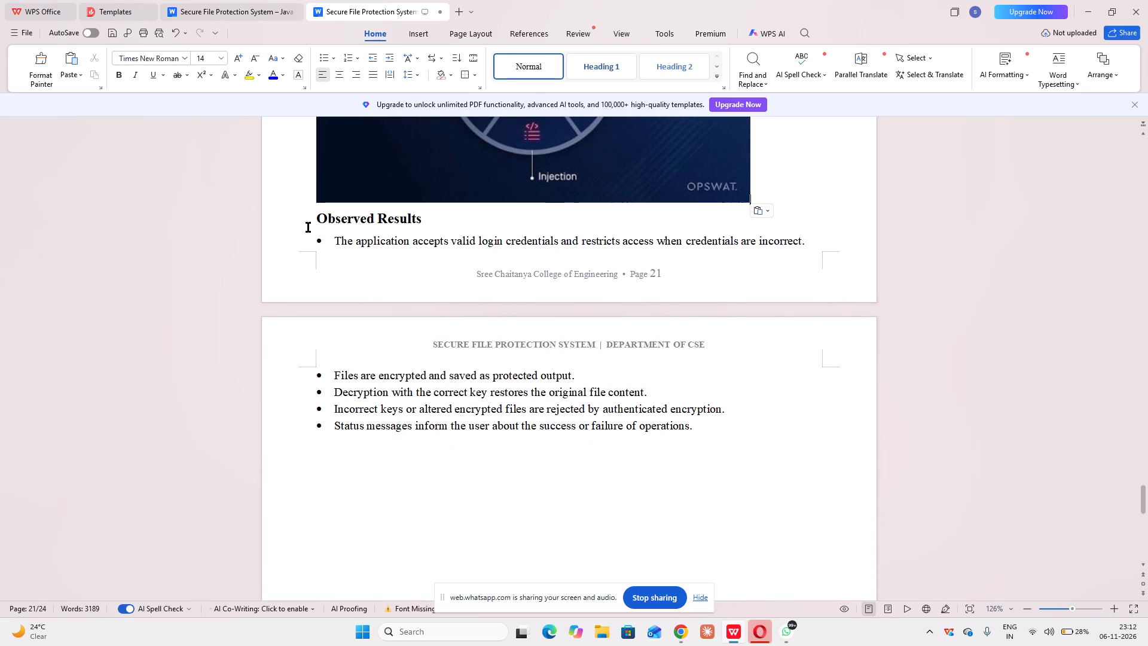
Insert two empty lines above the Observed Results heading, pushing it with its bullets onto the following page.
{"action": "left_click", "coordinate": [315, 216]}
{"action": "key", "text": "Return"}
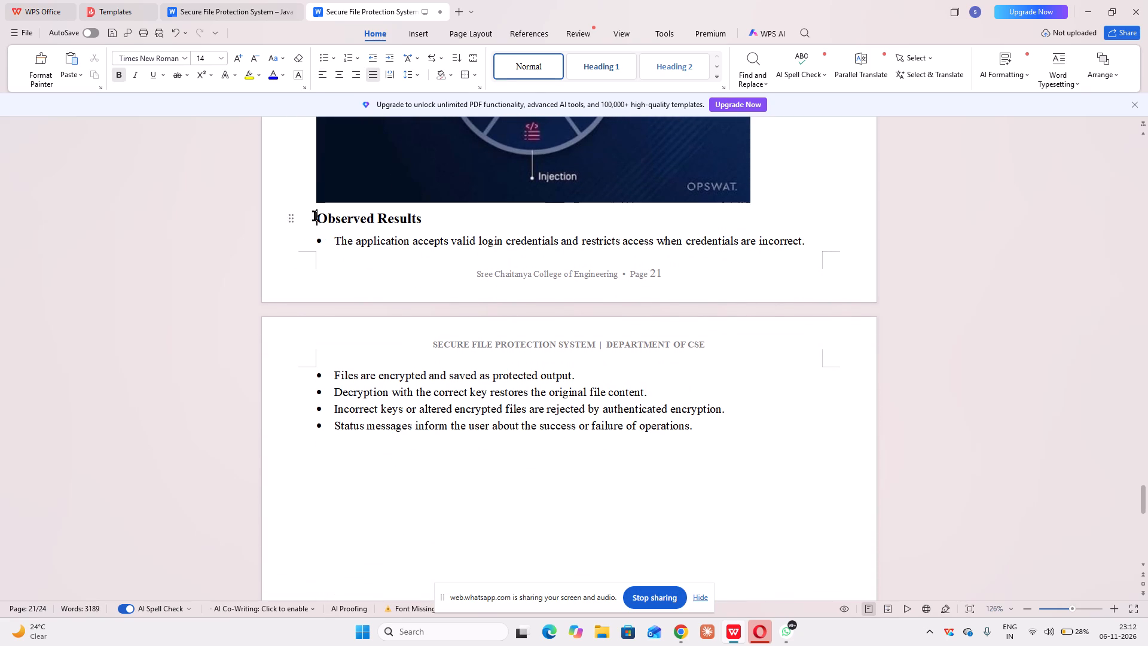
{"action": "key", "text": "Return"}
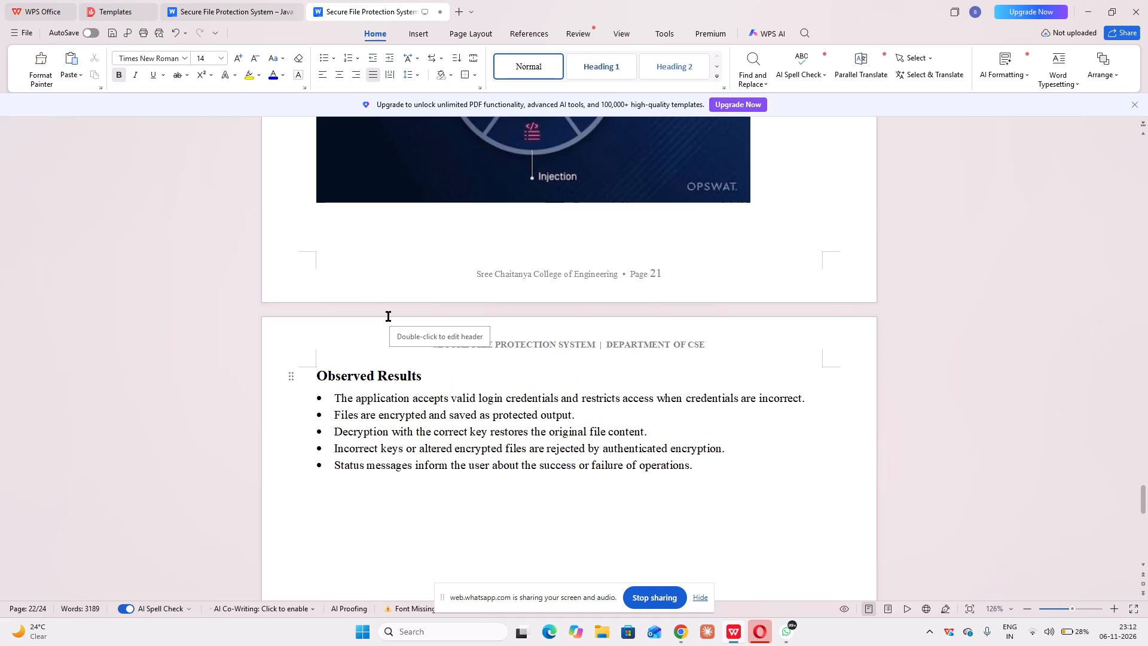
Center the pasted web application security risks picture below the Figure 4.3 caption.
{"action": "scroll", "coordinate": [388, 316], "scroll_direction": "up", "scroll_amount": 3}
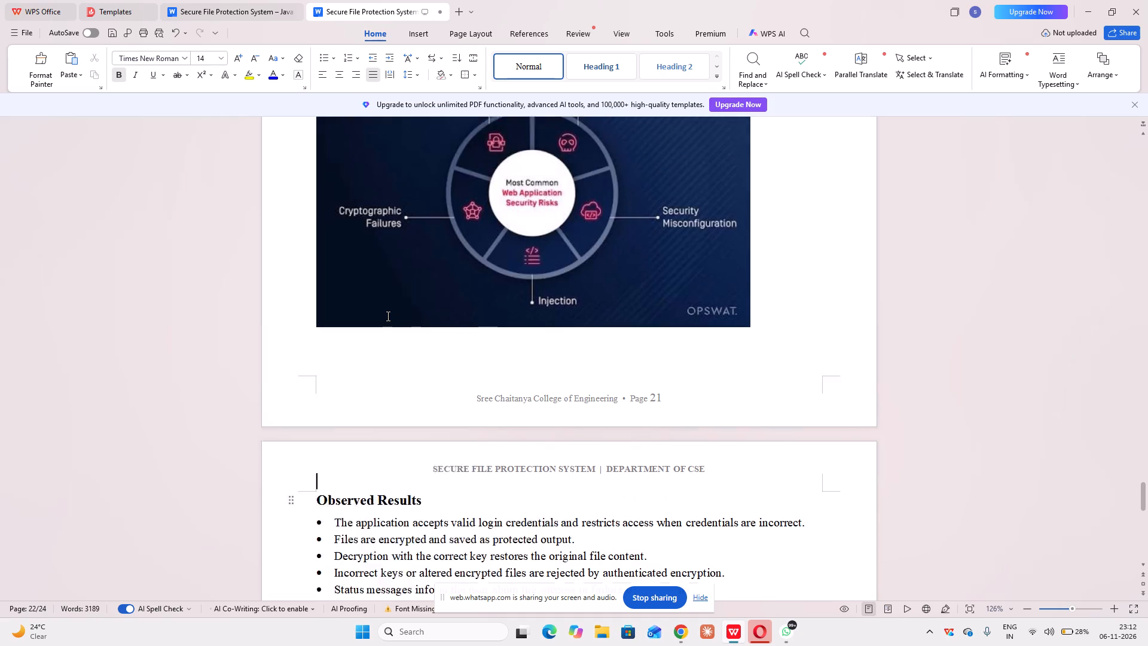
{"action": "scroll", "coordinate": [388, 316], "scroll_direction": "up", "scroll_amount": 5}
{"action": "scroll", "coordinate": [388, 316], "scroll_direction": "down", "scroll_amount": 3}
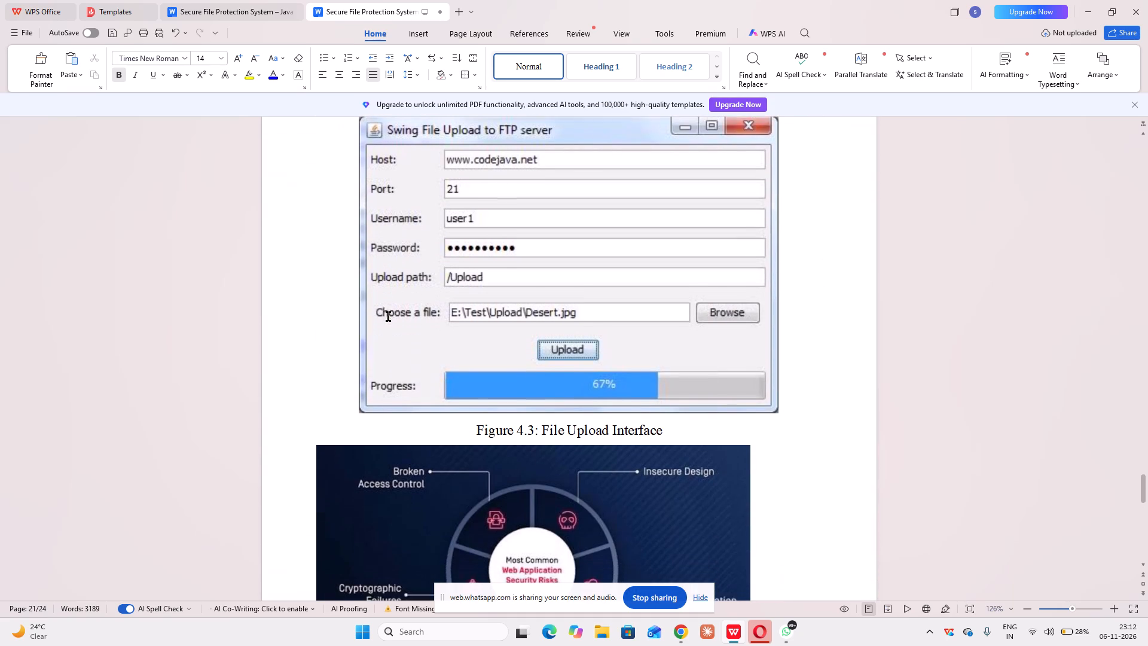
{"action": "left_click", "coordinate": [317, 463]}
{"action": "left_click", "coordinate": [307, 461]}
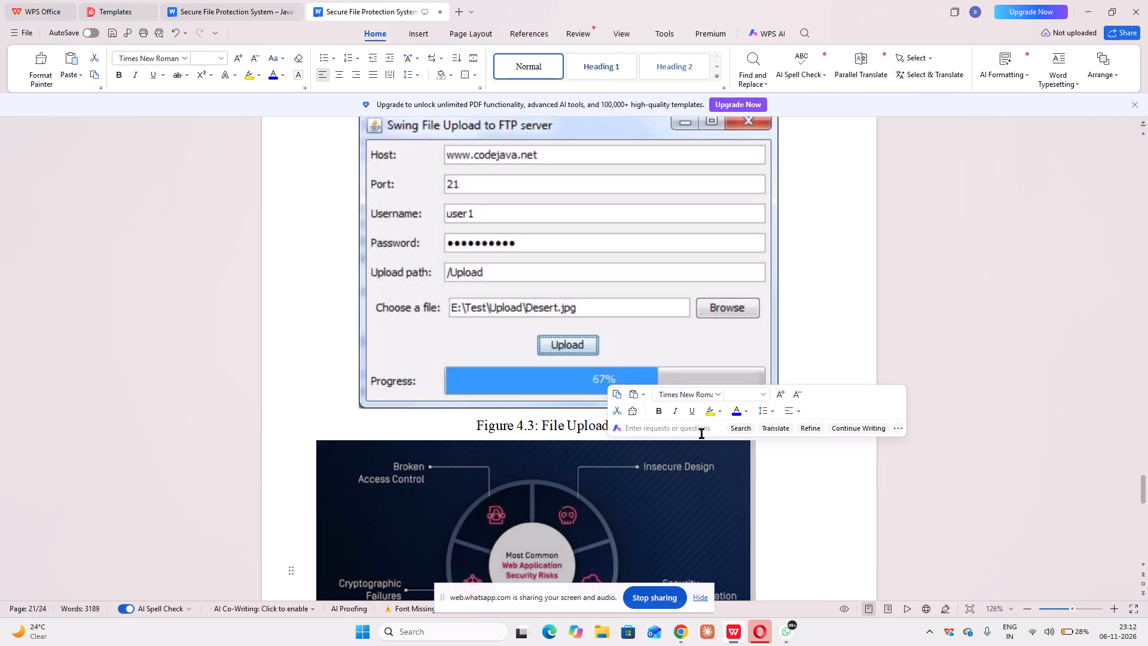
{"action": "left_click", "coordinate": [790, 410]}
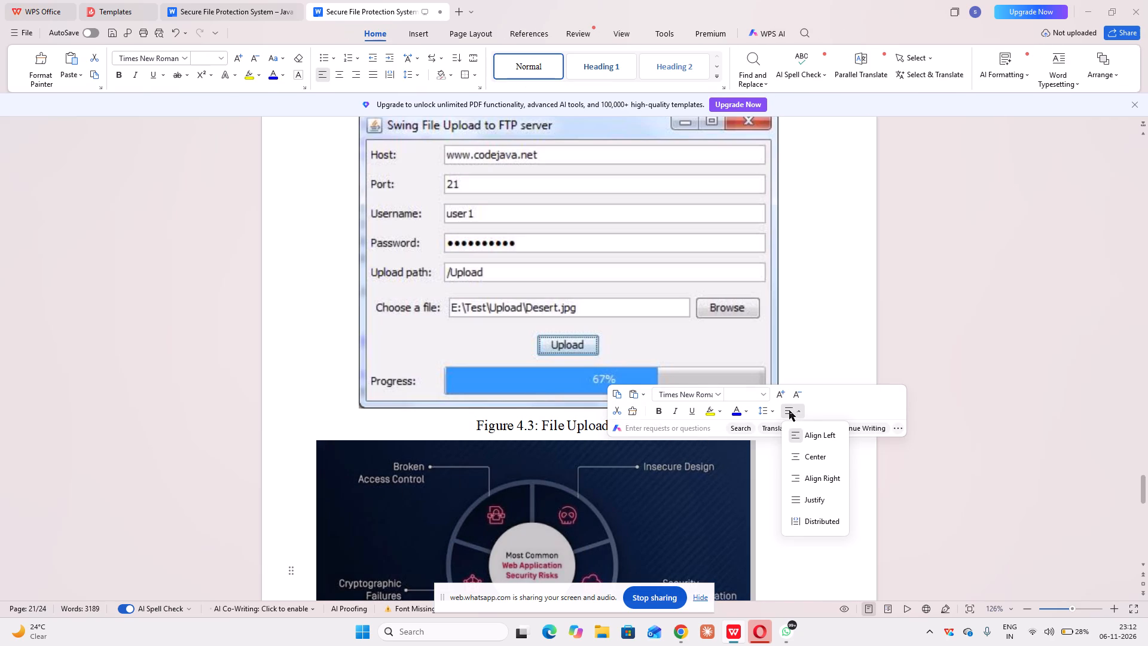
{"action": "left_click", "coordinate": [811, 462]}
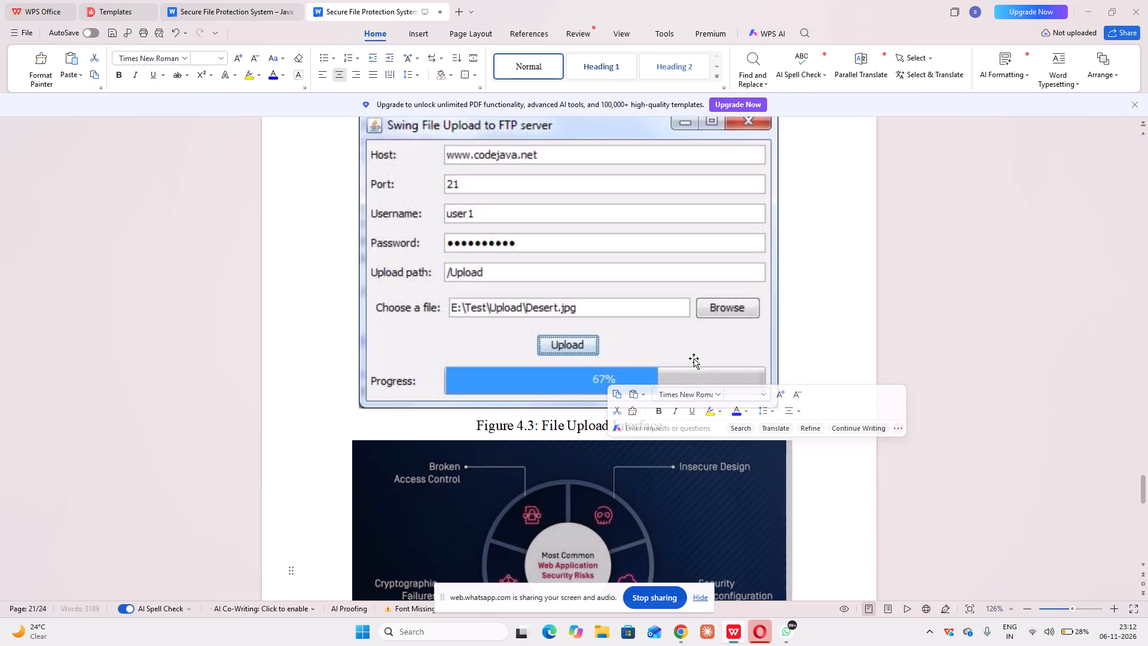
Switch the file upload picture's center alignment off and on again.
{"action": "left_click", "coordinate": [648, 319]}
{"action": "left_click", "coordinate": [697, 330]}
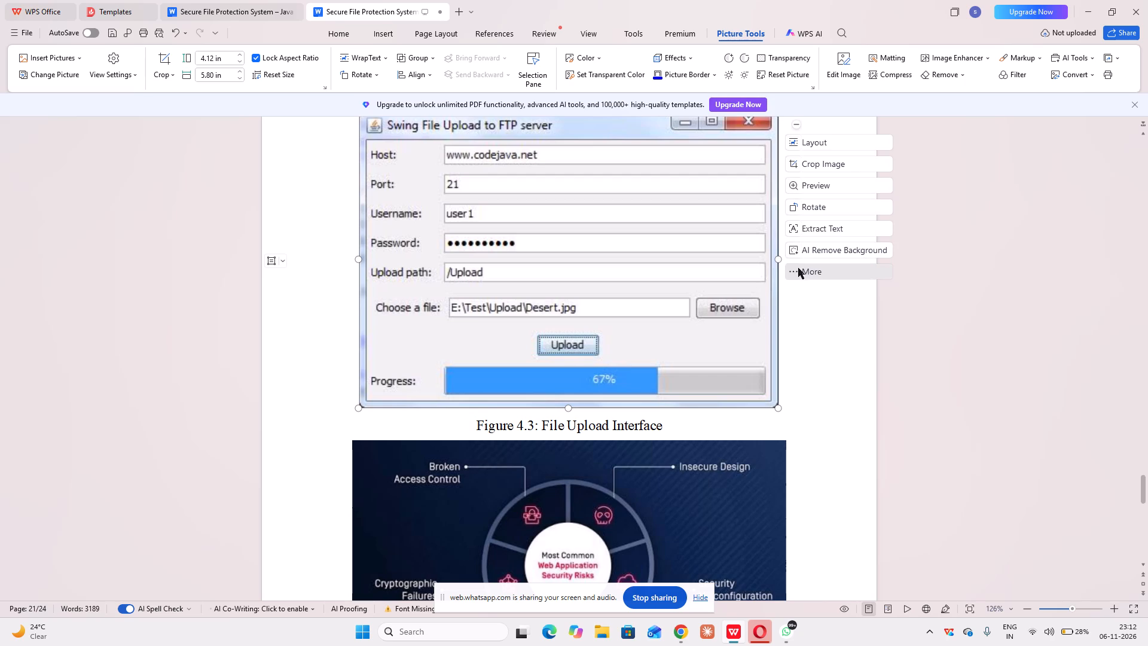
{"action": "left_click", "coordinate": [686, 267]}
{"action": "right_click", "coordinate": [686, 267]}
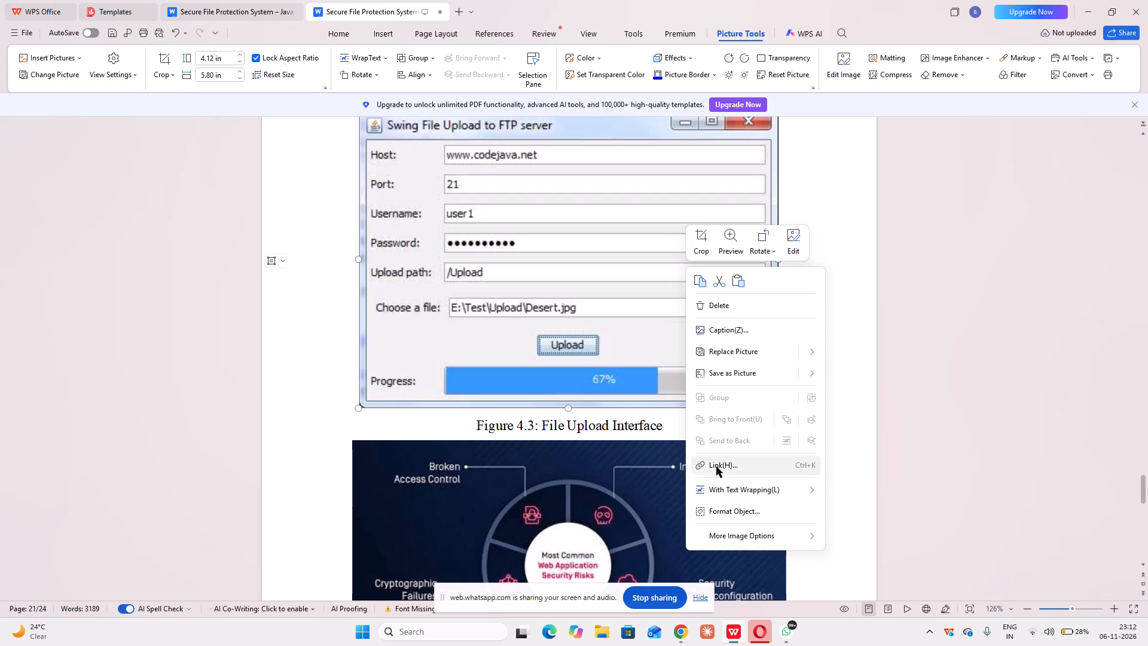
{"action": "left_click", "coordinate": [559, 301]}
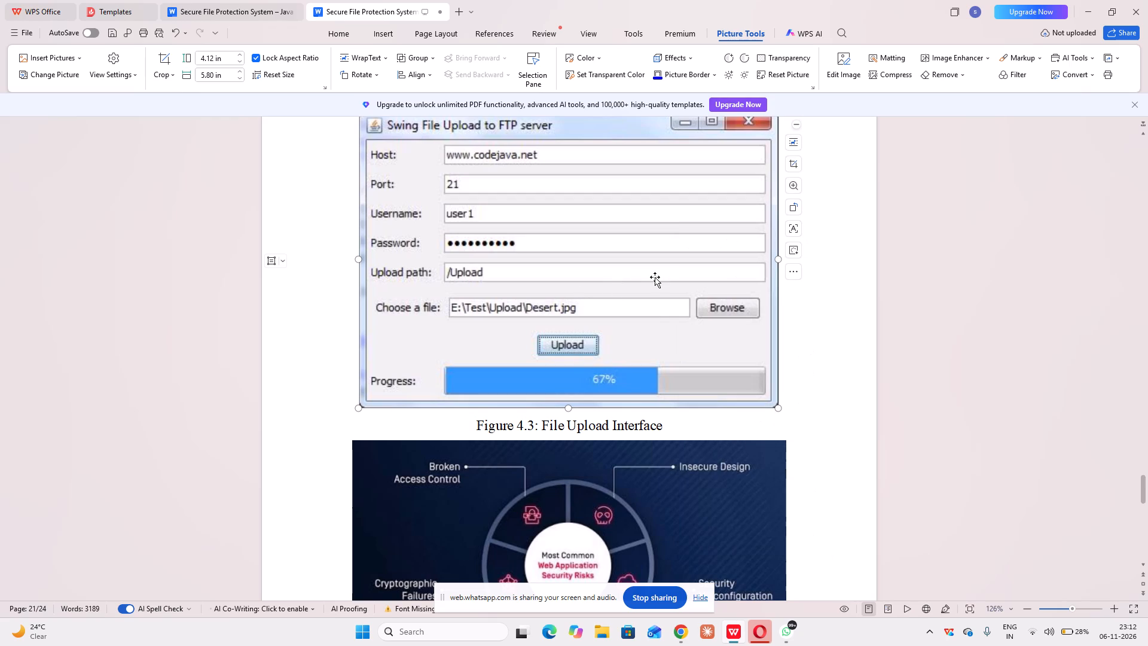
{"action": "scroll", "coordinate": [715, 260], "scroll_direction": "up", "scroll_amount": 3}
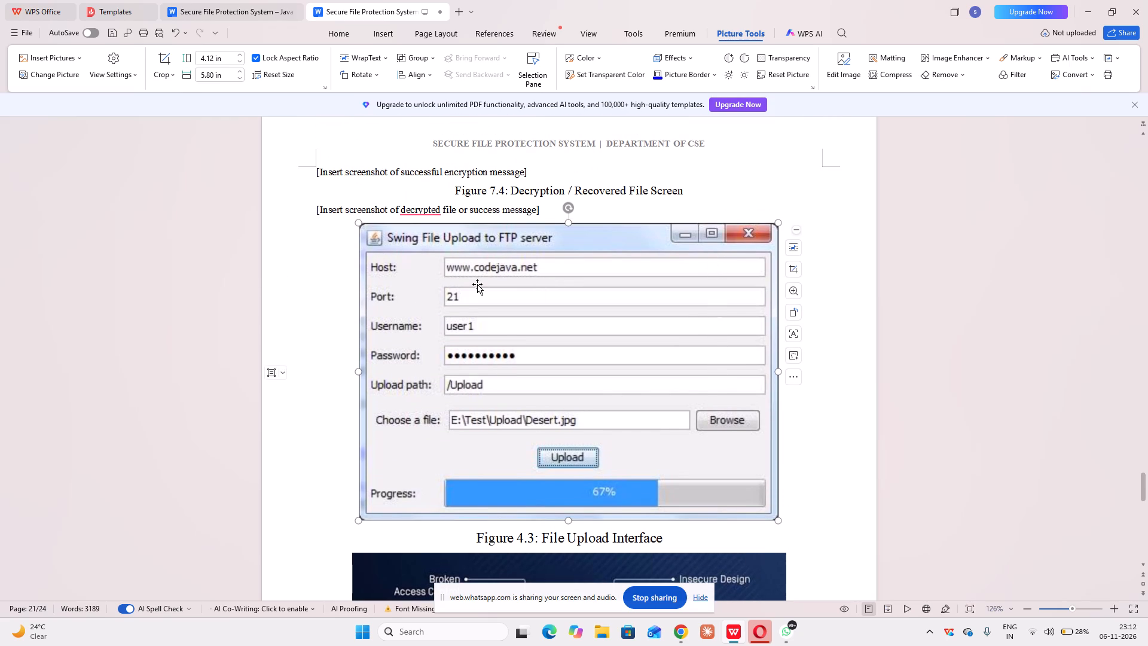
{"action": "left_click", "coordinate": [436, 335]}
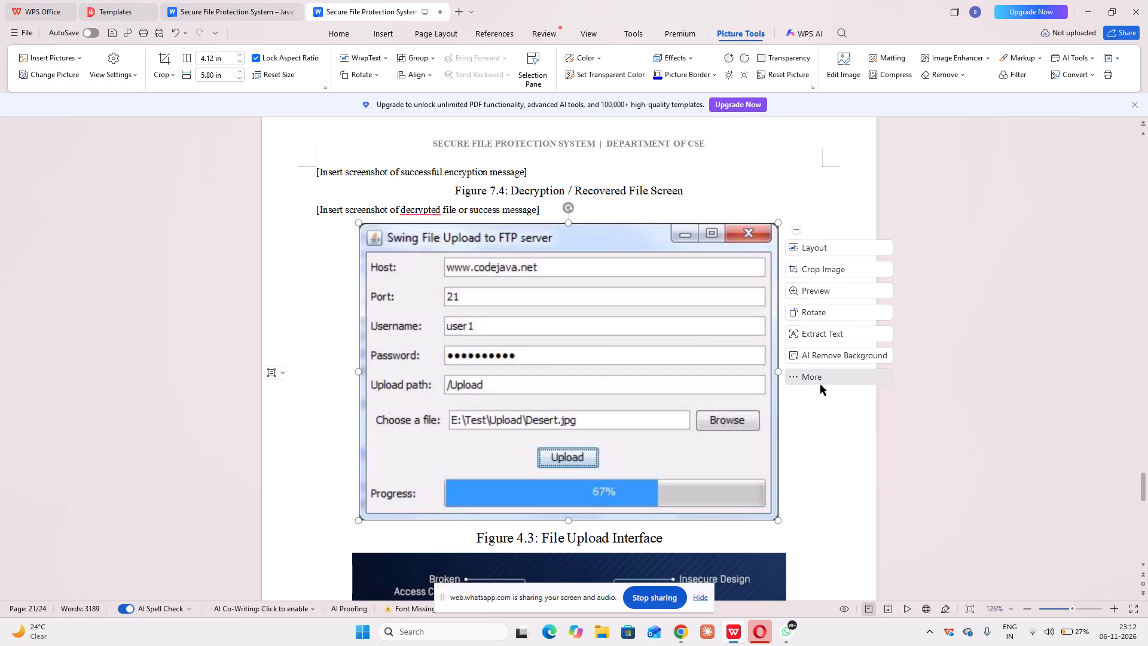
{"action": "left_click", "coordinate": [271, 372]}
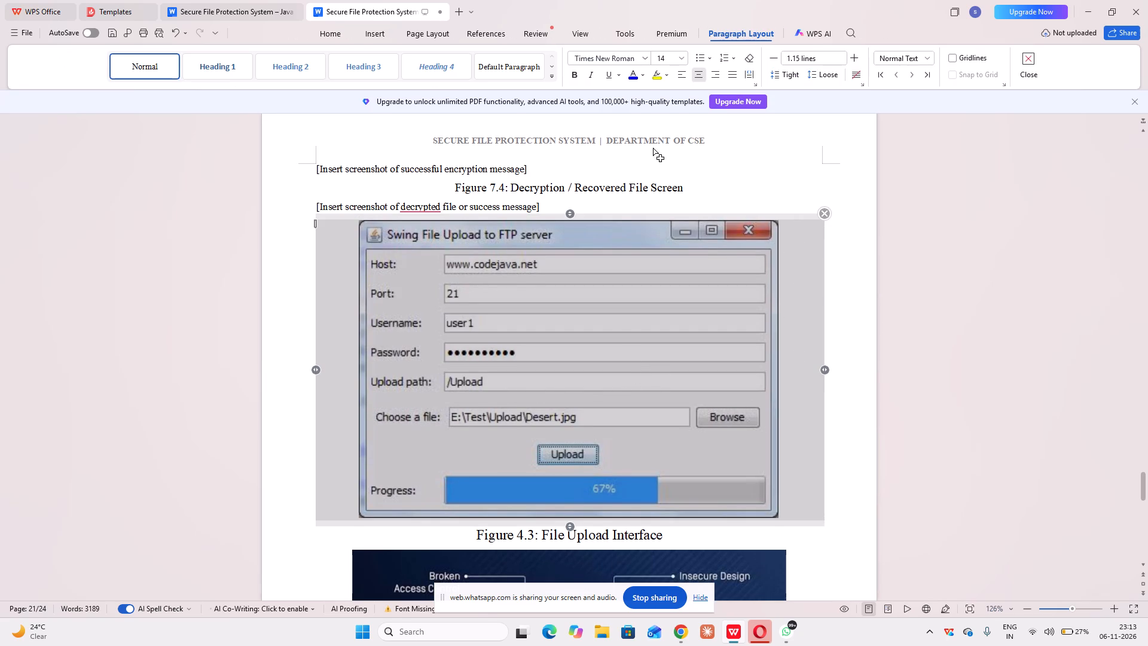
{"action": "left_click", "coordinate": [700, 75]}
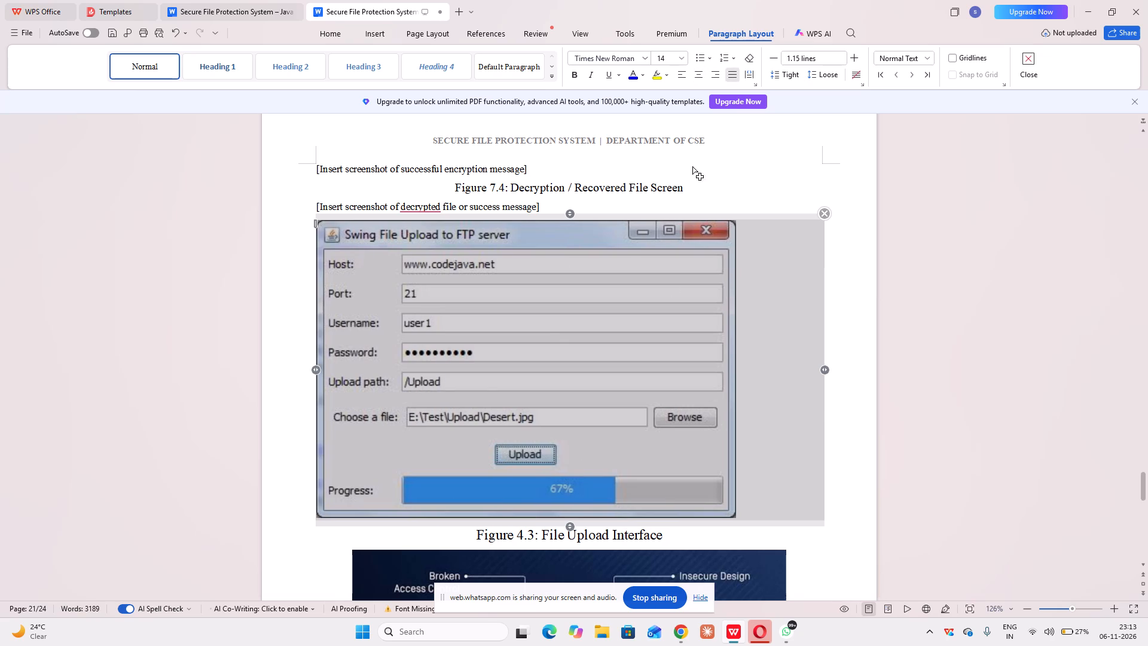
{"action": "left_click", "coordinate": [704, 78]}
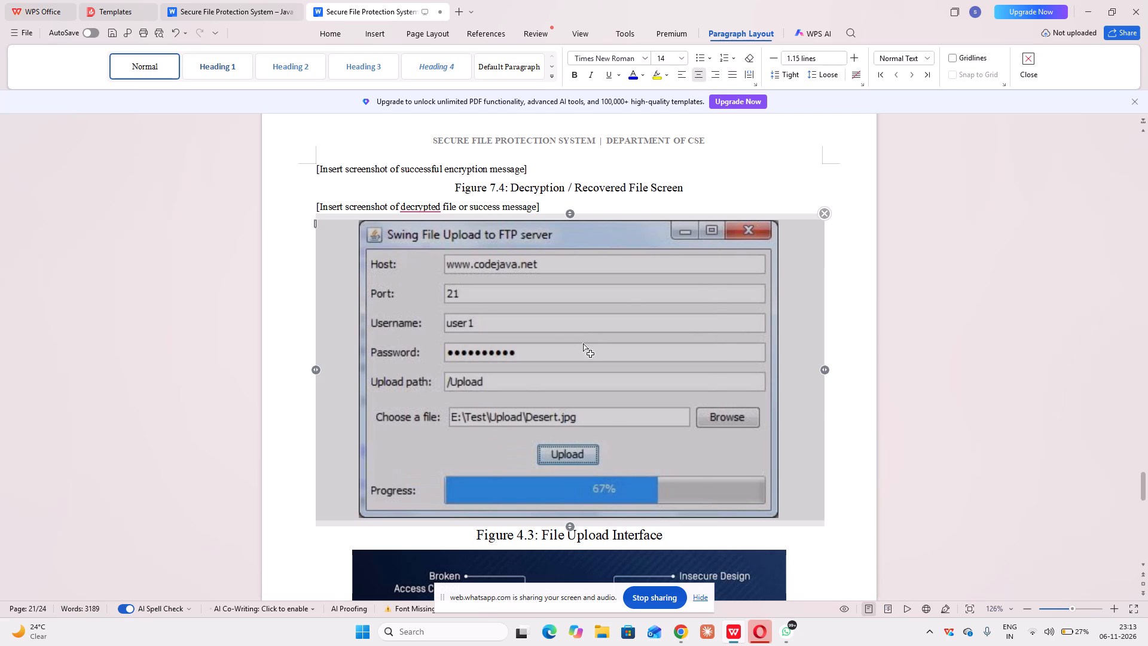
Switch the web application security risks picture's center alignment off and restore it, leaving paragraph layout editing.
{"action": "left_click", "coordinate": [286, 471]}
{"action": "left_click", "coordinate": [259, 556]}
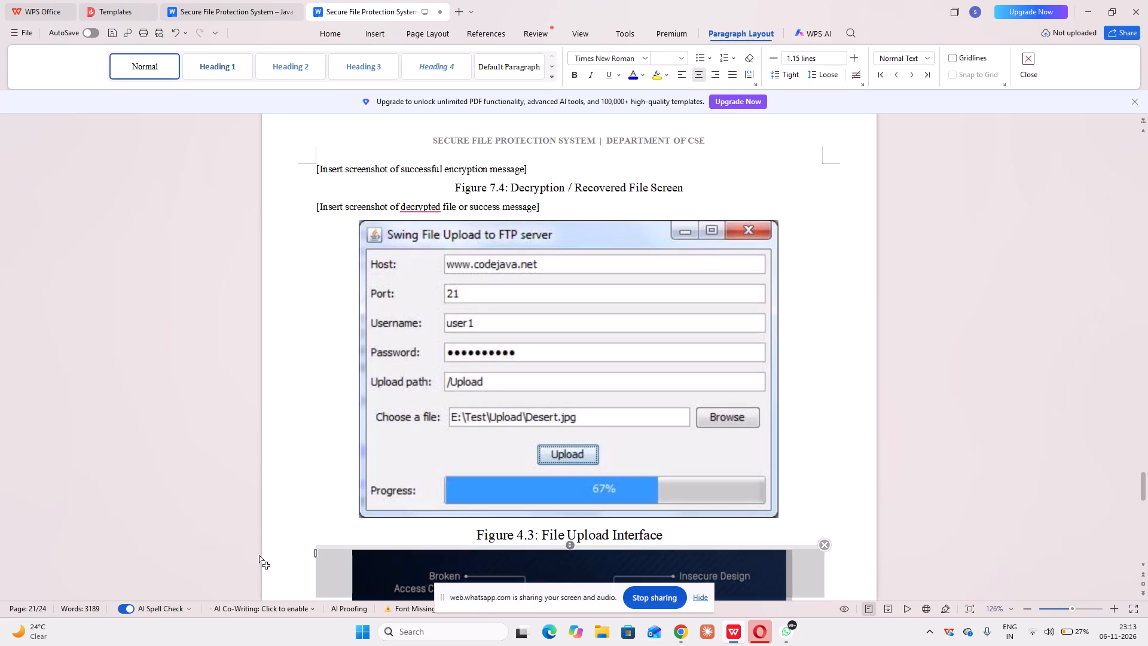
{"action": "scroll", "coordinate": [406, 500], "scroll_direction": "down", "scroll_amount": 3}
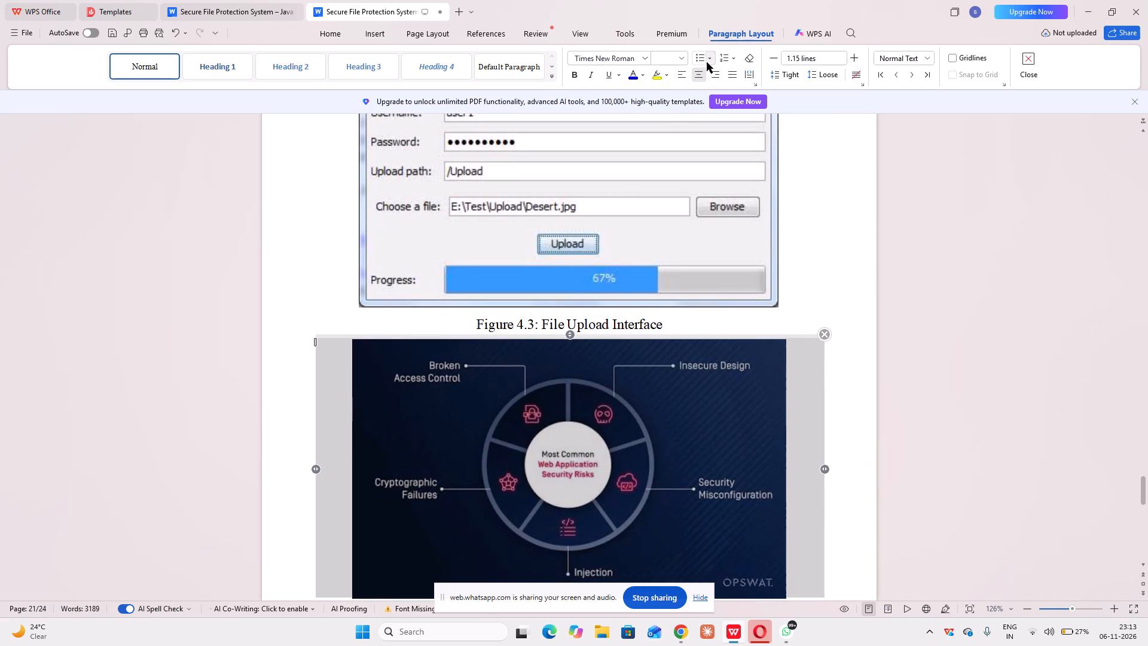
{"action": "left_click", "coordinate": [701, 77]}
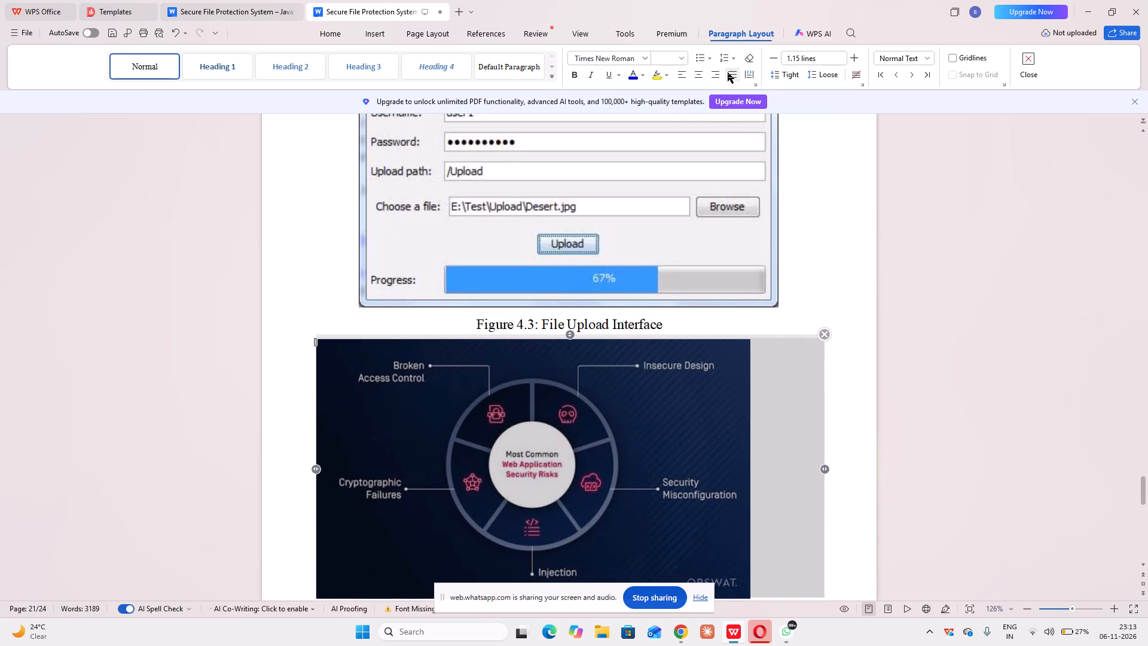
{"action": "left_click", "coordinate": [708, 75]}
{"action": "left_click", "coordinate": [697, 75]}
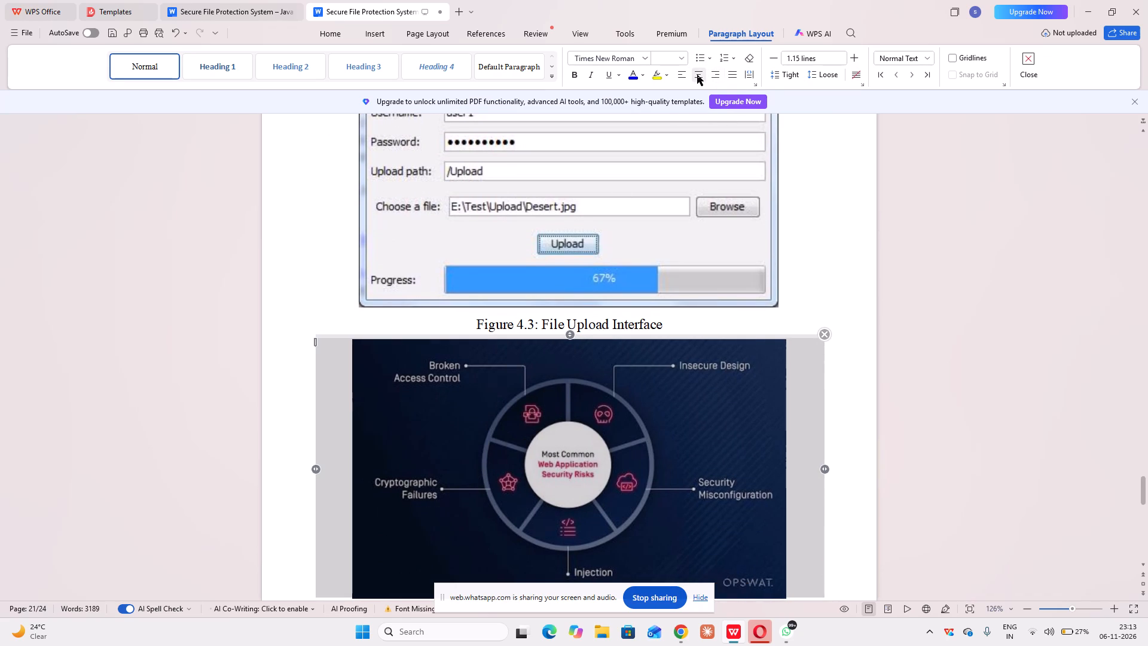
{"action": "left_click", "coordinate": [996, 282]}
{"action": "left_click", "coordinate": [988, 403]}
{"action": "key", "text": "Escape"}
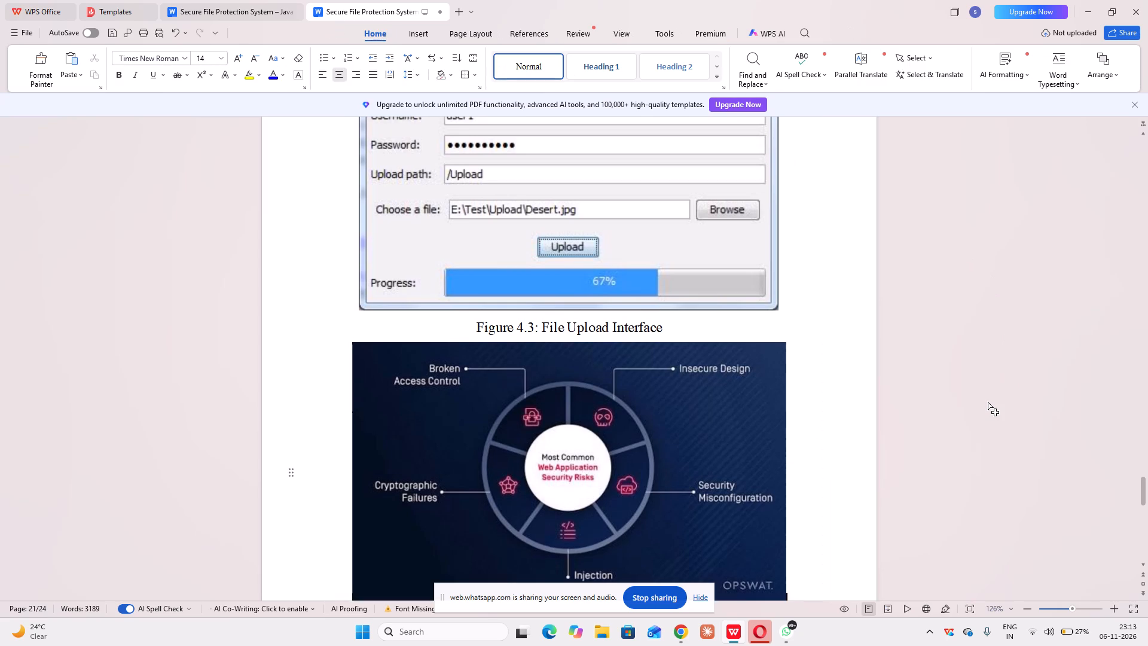
Examine the Chapter 7 layout, from the CHAPTER-7 heading and result figures down to the pasted pictures.
{"action": "scroll", "coordinate": [988, 403], "scroll_direction": "down", "scroll_amount": 2}
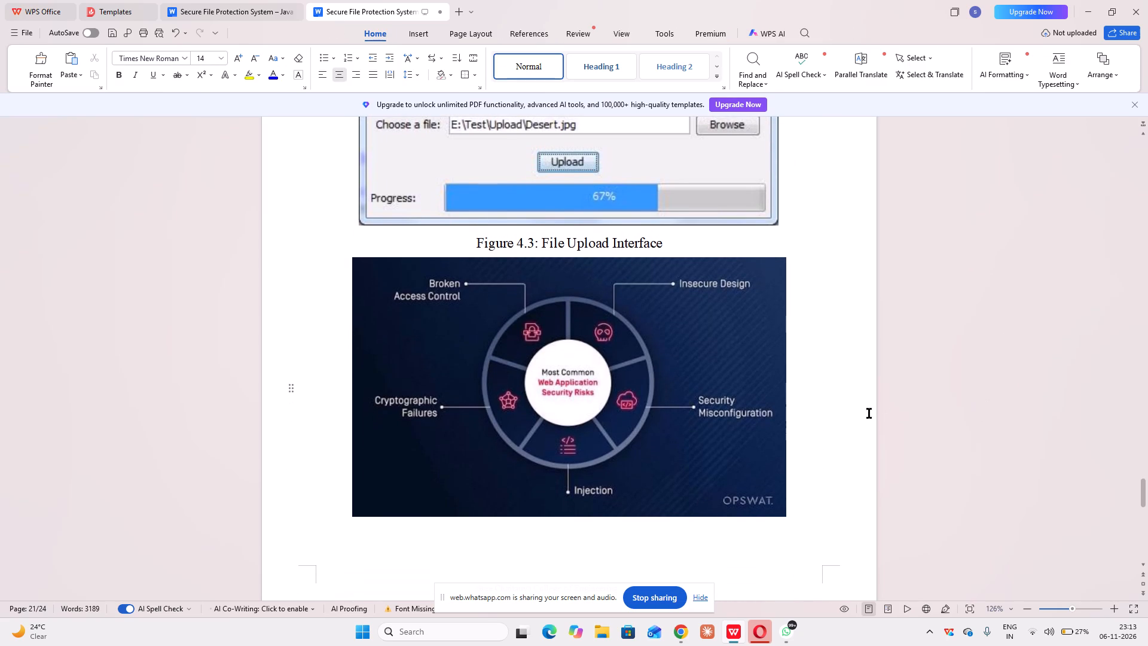
{"action": "scroll", "coordinate": [698, 366], "scroll_direction": "up", "scroll_amount": 6}
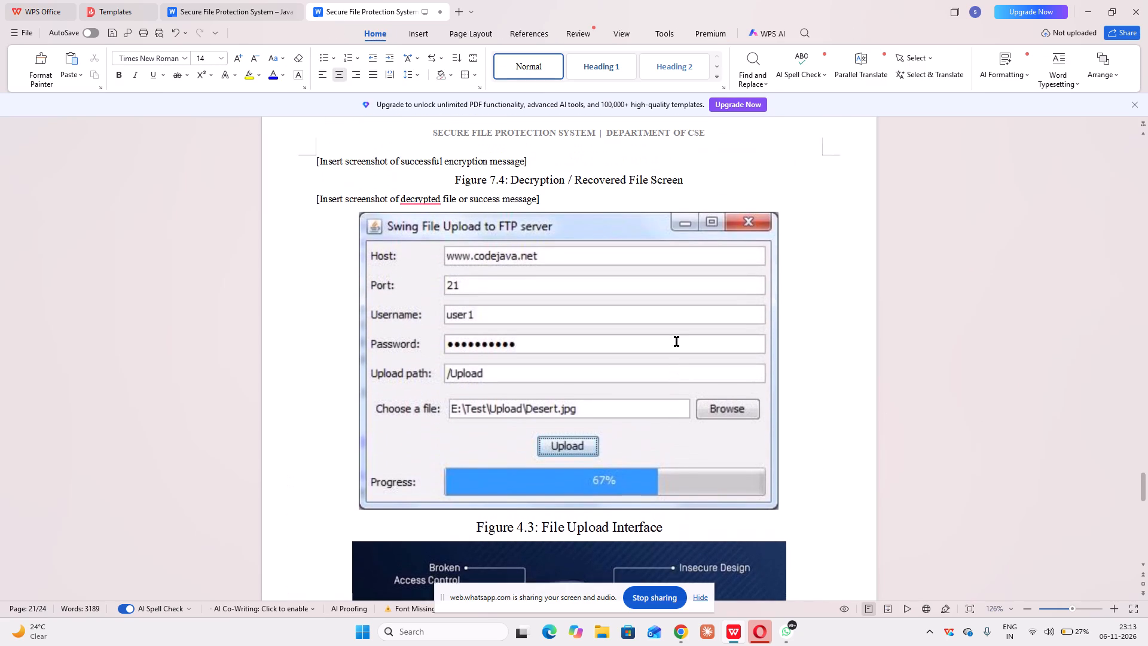
{"action": "scroll", "coordinate": [676, 342], "scroll_direction": "up", "scroll_amount": 5}
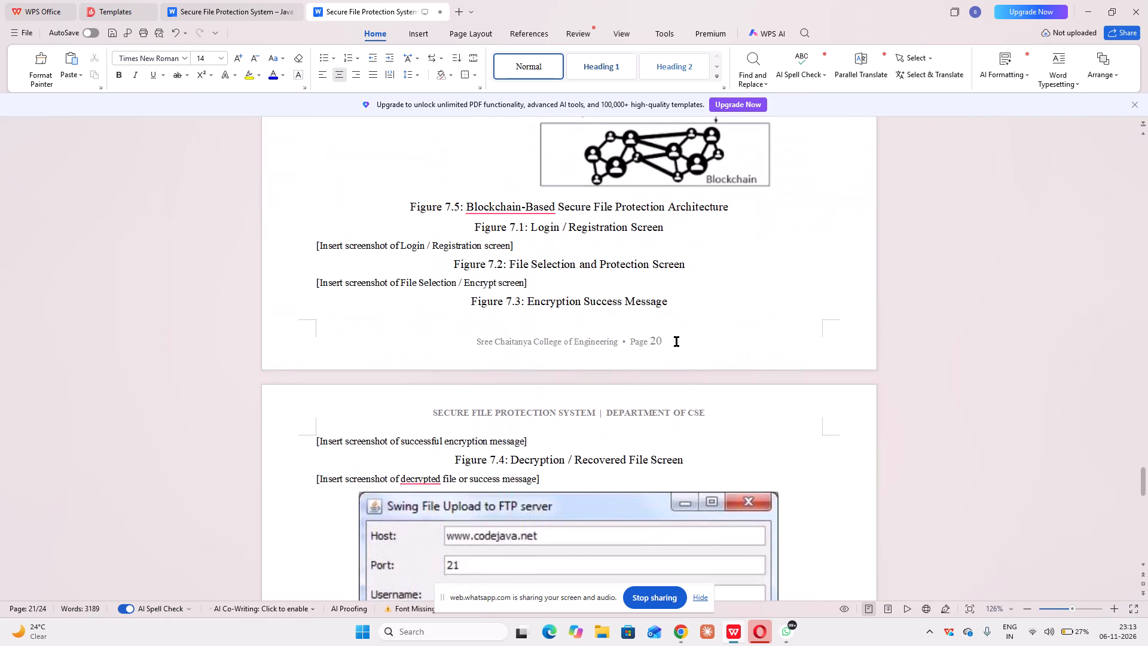
{"action": "scroll", "coordinate": [676, 342], "scroll_direction": "up", "scroll_amount": 5}
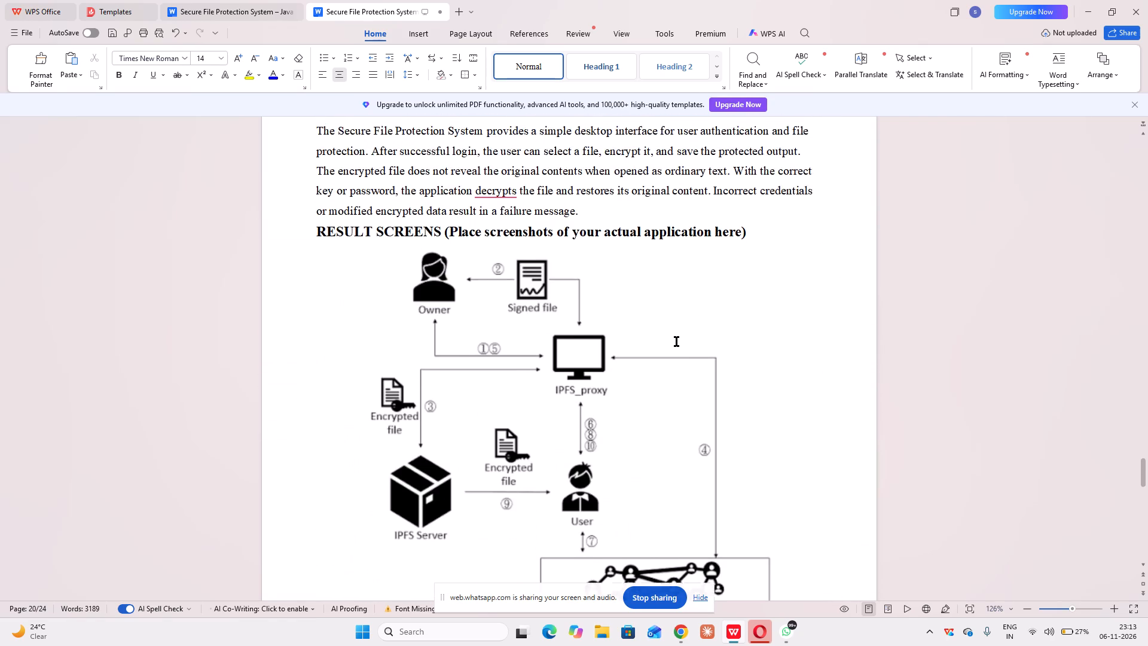
{"action": "scroll", "coordinate": [676, 342], "scroll_direction": "up", "scroll_amount": 1}
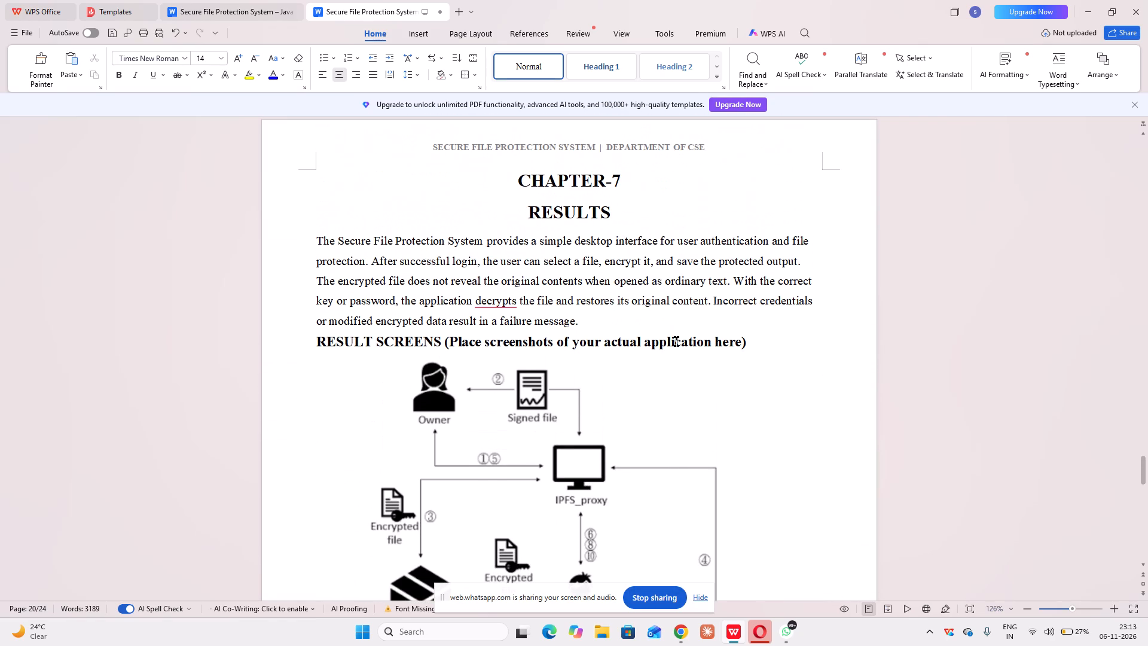
{"action": "scroll", "coordinate": [676, 342], "scroll_direction": "down", "scroll_amount": 2}
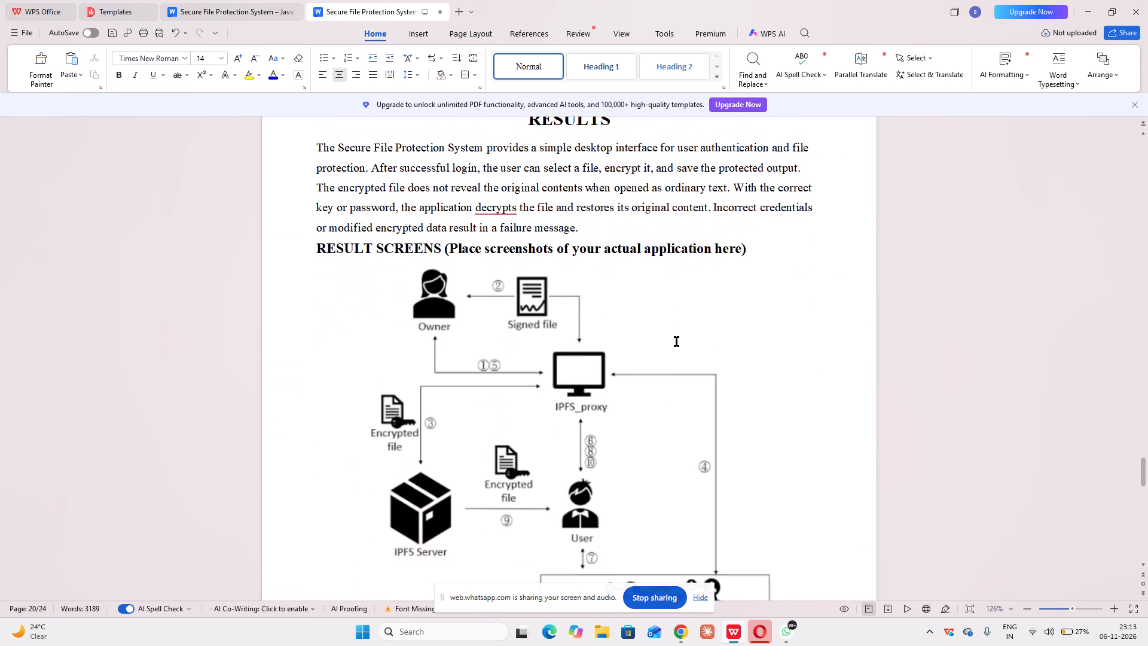
{"action": "scroll", "coordinate": [676, 342], "scroll_direction": "down", "scroll_amount": 6}
Delete the caption text "Figure 4.3: File Upload Interface" under the file upload picture, keeping its centered line.
{"action": "scroll", "coordinate": [676, 342], "scroll_direction": "up", "scroll_amount": 1}
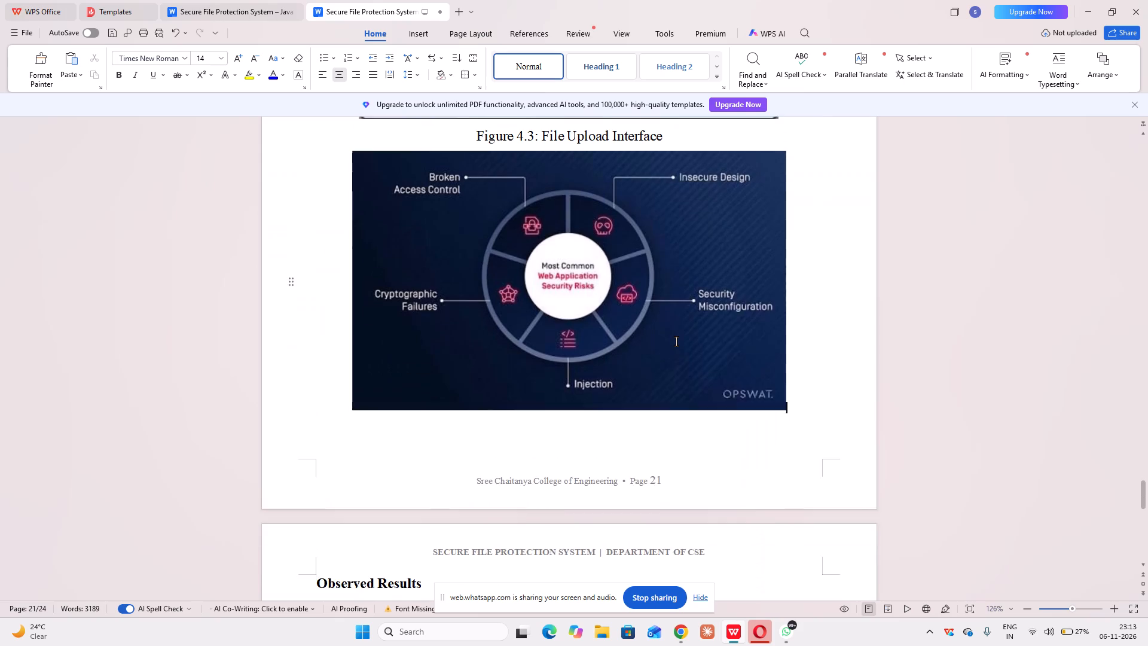
{"action": "scroll", "coordinate": [676, 342], "scroll_direction": "up", "scroll_amount": 2}
{"action": "left_click", "coordinate": [686, 230]}
{"action": "left_click", "coordinate": [681, 230]}
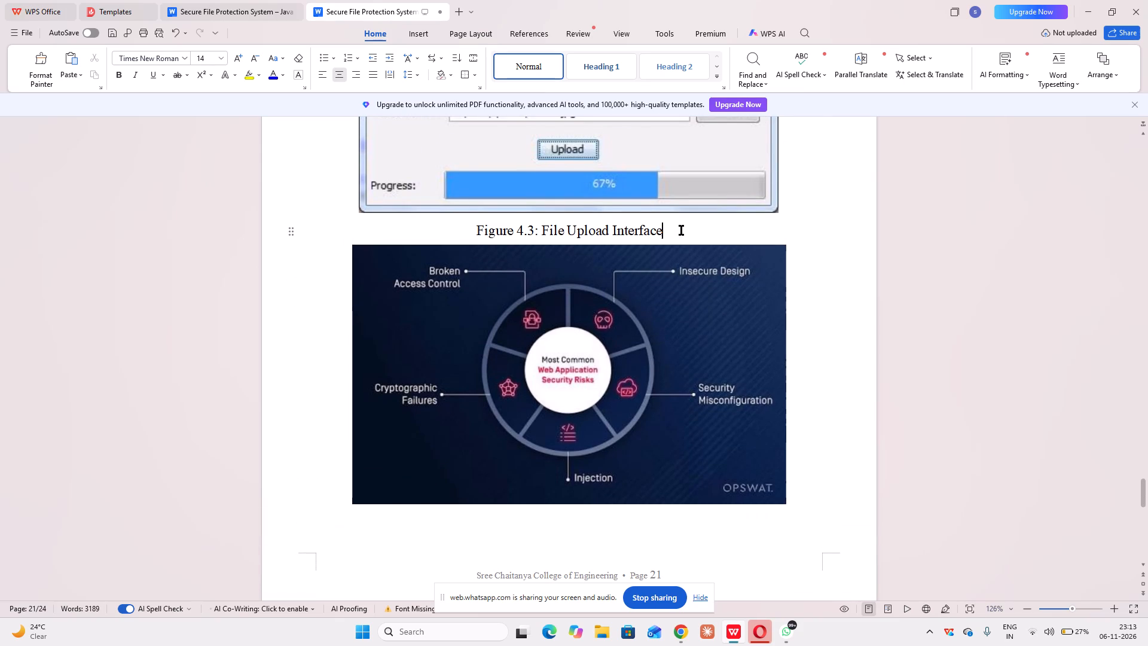
{"action": "scroll", "coordinate": [681, 230], "scroll_direction": "down", "scroll_amount": 2}
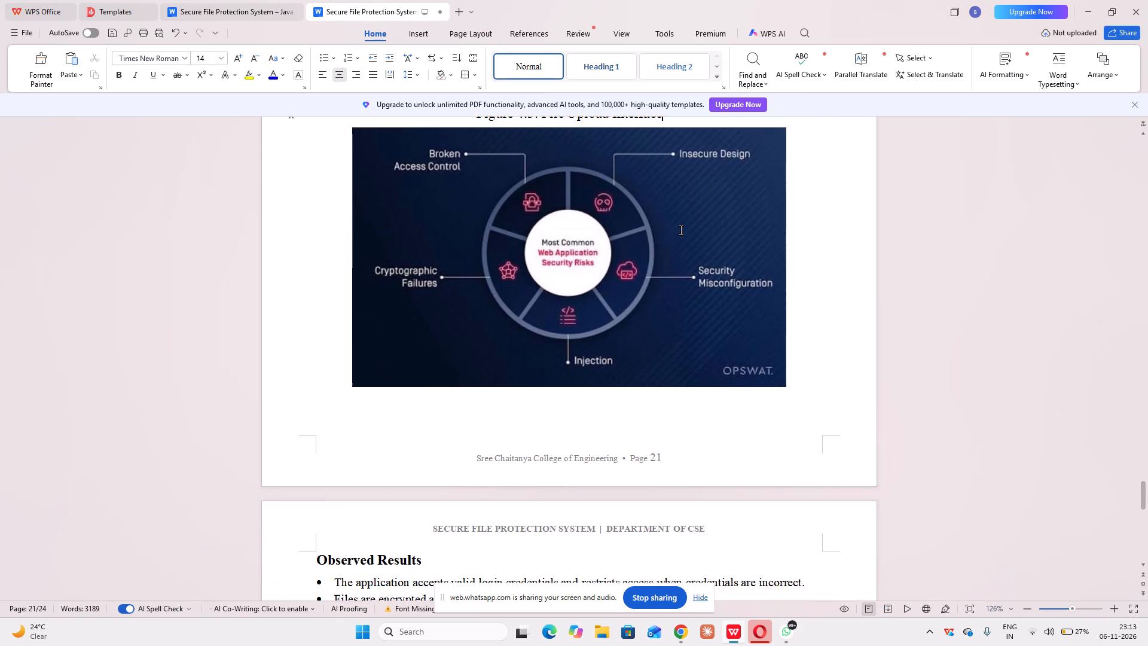
{"action": "scroll", "coordinate": [681, 230], "scroll_direction": "up", "scroll_amount": 3}
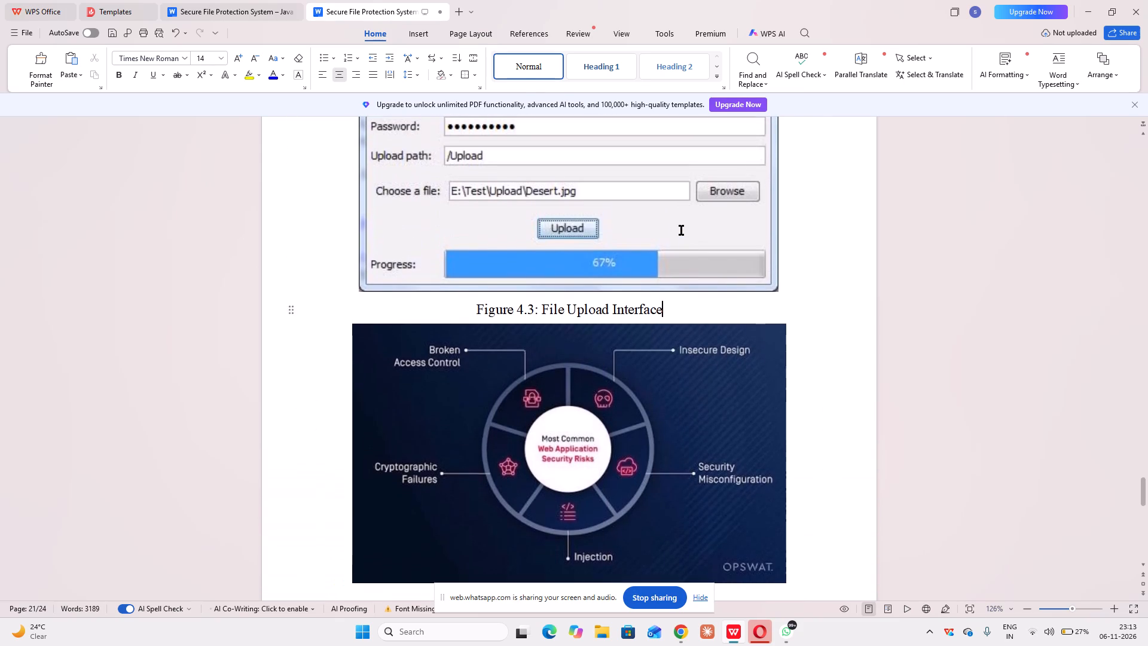
{"action": "scroll", "coordinate": [681, 230], "scroll_direction": "up", "scroll_amount": 1}
{"action": "scroll", "coordinate": [681, 230], "scroll_direction": "down", "scroll_amount": 2}
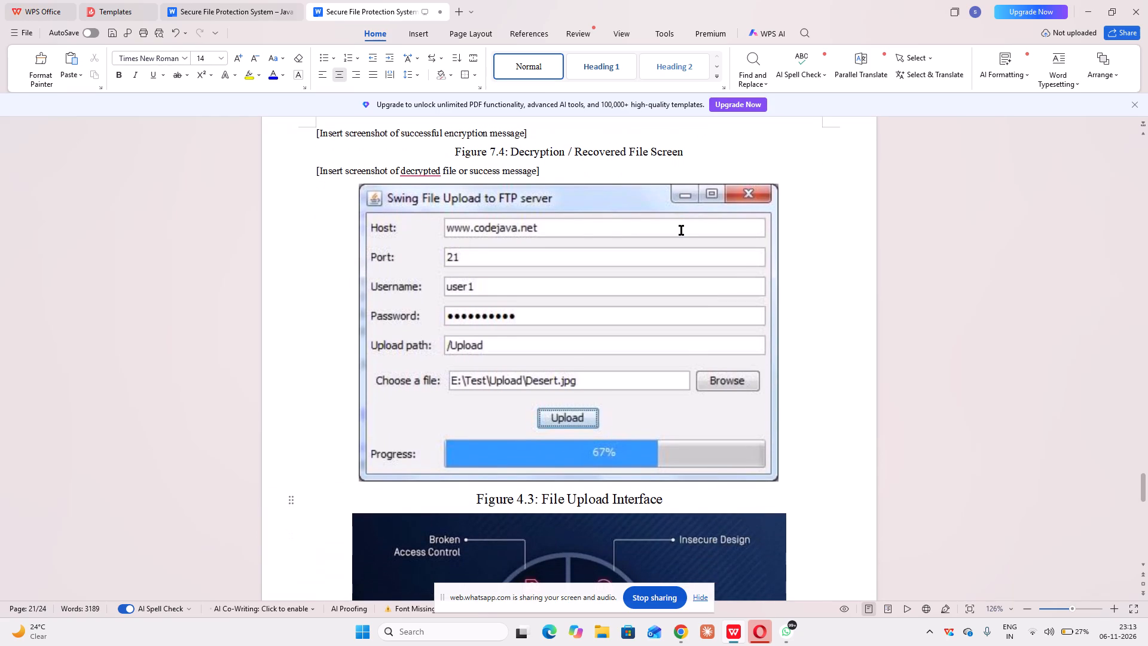
{"action": "key", "text": "BackSpace"}
{"action": "key", "text": "BackSpace"}
{"action": "key", "text": "BackSpace"}
{"action": "key", "text": "BackSpace"}
{"action": "key", "text": "BackSpace"}
{"action": "key", "text": "BackSpace"}
{"action": "key", "text": "BackSpace"}
{"action": "key", "text": "BackSpace"}
{"action": "key", "text": "BackSpace"}
{"action": "key", "text": "BackSpace"}
{"action": "key", "text": "BackSpace"}
{"action": "key", "text": "BackSpace"}
{"action": "key", "text": "BackSpace"}
{"action": "key", "text": "BackSpace"}
{"action": "key", "text": "BackSpace"}
{"action": "key", "text": "BackSpace"}
{"action": "key", "text": "BackSpace"}
{"action": "key", "text": "BackSpace"}
{"action": "key", "text": "BackSpace"}
{"action": "key", "text": "BackSpace"}
{"action": "key", "text": "BackSpace"}
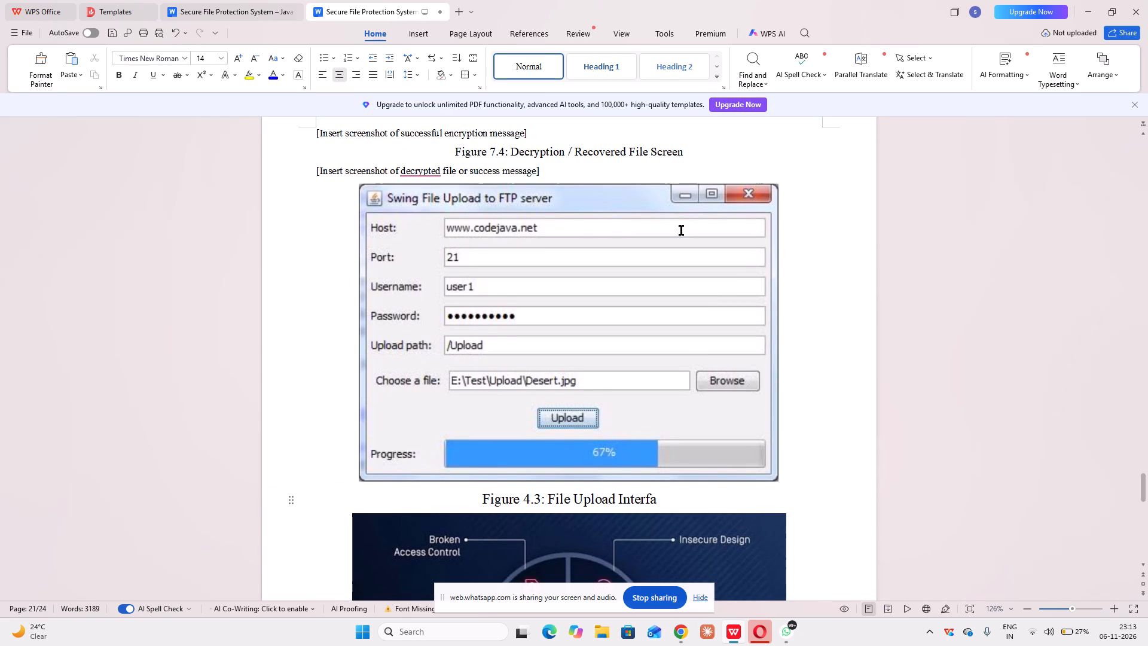
{"action": "key", "text": "BackSpace"}
{"action": "key", "text": "BackSpace"}
{"action": "key", "text": "BackSpace"}
{"action": "key", "text": "BackSpace"}
{"action": "key", "text": "BackSpace"}
{"action": "key", "text": "BackSpace"}
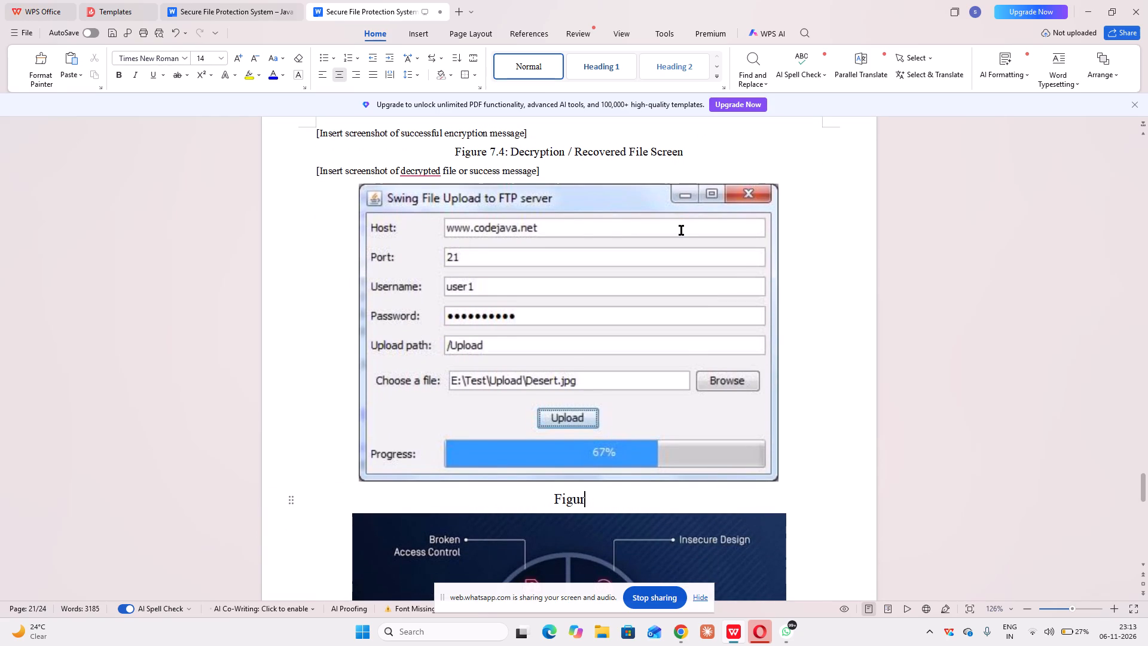
{"action": "key", "text": "BackSpace"}
{"action": "key", "text": "BackSpace"}
{"action": "key", "text": "BackSpace"}
{"action": "key", "text": "BackSpace"}
{"action": "key", "text": "BackSpace"}
{"action": "key", "text": "BackSpace"}
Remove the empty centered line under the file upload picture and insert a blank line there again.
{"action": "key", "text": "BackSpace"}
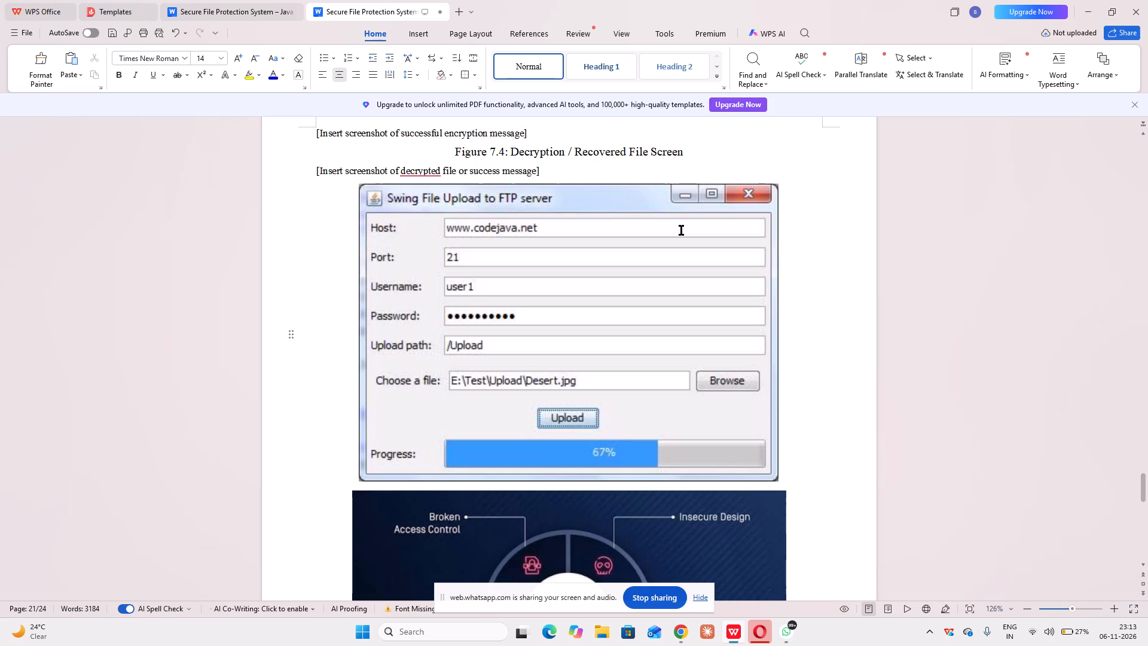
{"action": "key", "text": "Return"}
Examine the page layout from the web application security risks picture down through the Observed Results section.
{"action": "scroll", "coordinate": [640, 283], "scroll_direction": "down", "scroll_amount": 3}
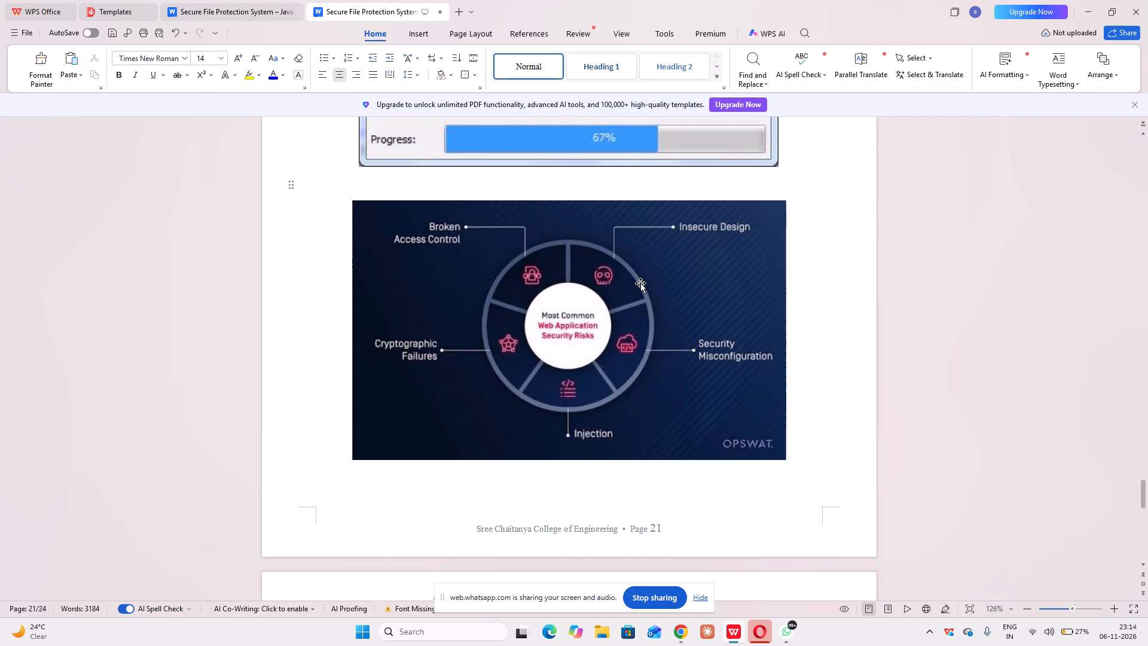
{"action": "scroll", "coordinate": [640, 283], "scroll_direction": "down", "scroll_amount": 4}
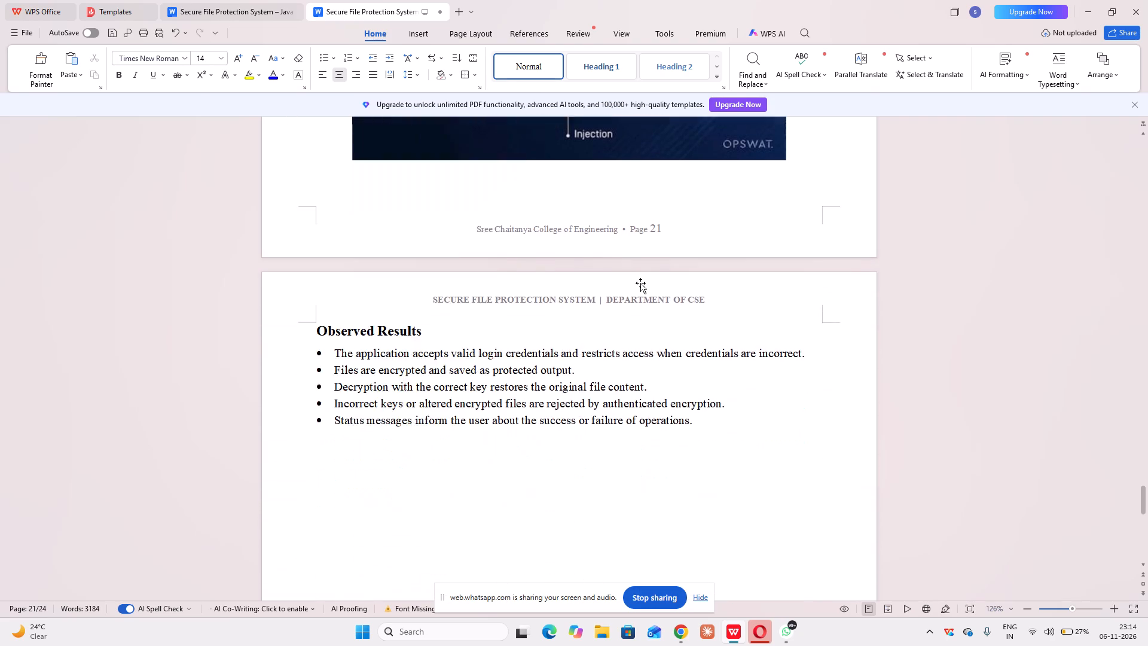
{"action": "scroll", "coordinate": [640, 283], "scroll_direction": "down", "scroll_amount": 1}
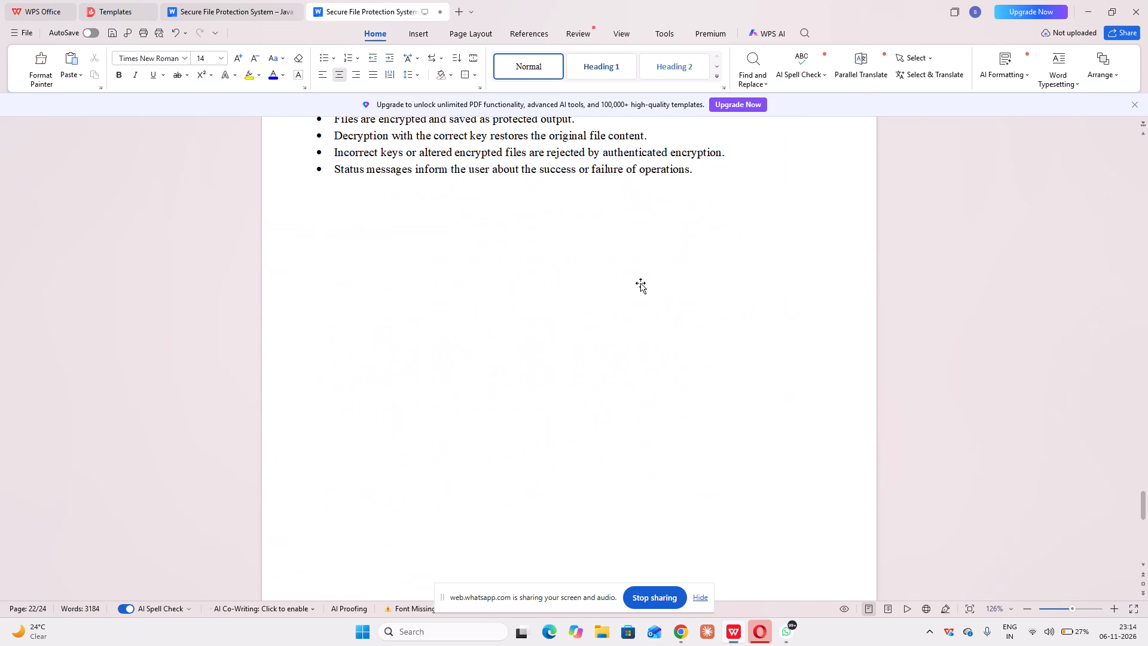
{"action": "scroll", "coordinate": [640, 283], "scroll_direction": "up", "scroll_amount": 1}
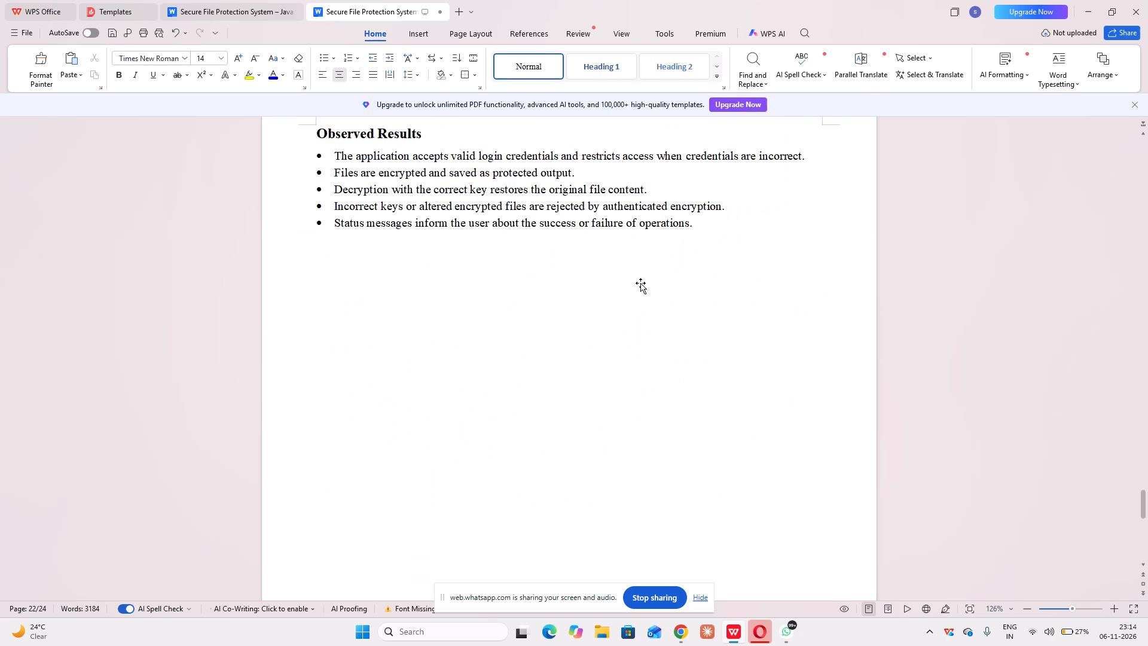
{"action": "scroll", "coordinate": [640, 283], "scroll_direction": "up", "scroll_amount": 3}
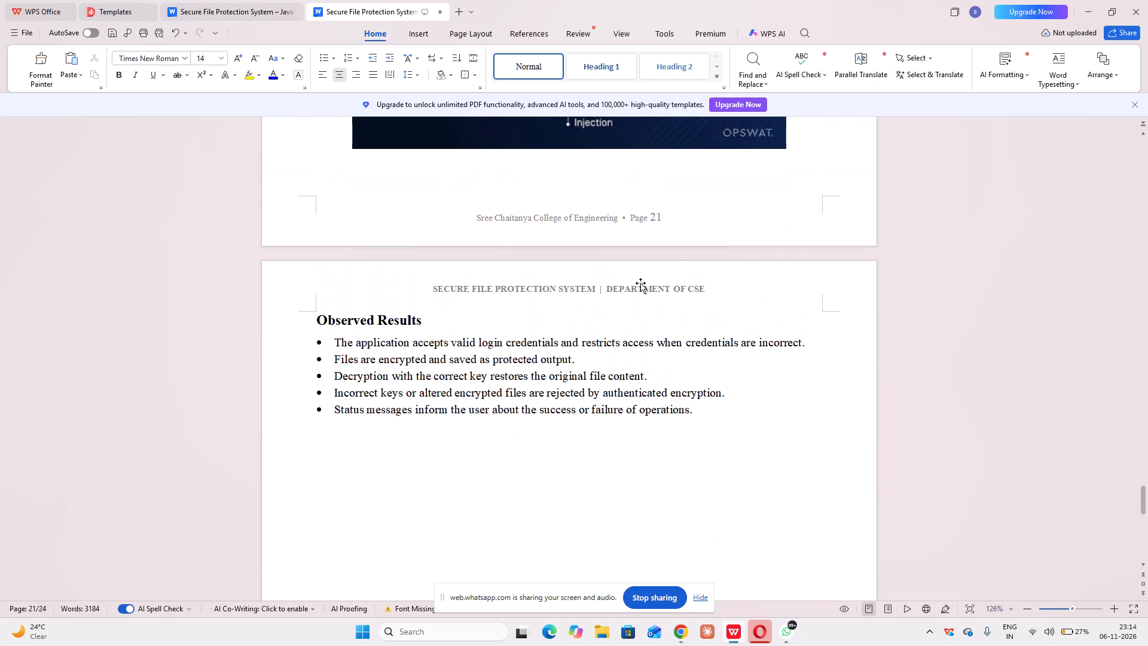
{"action": "scroll", "coordinate": [640, 283], "scroll_direction": "down", "scroll_amount": 2}
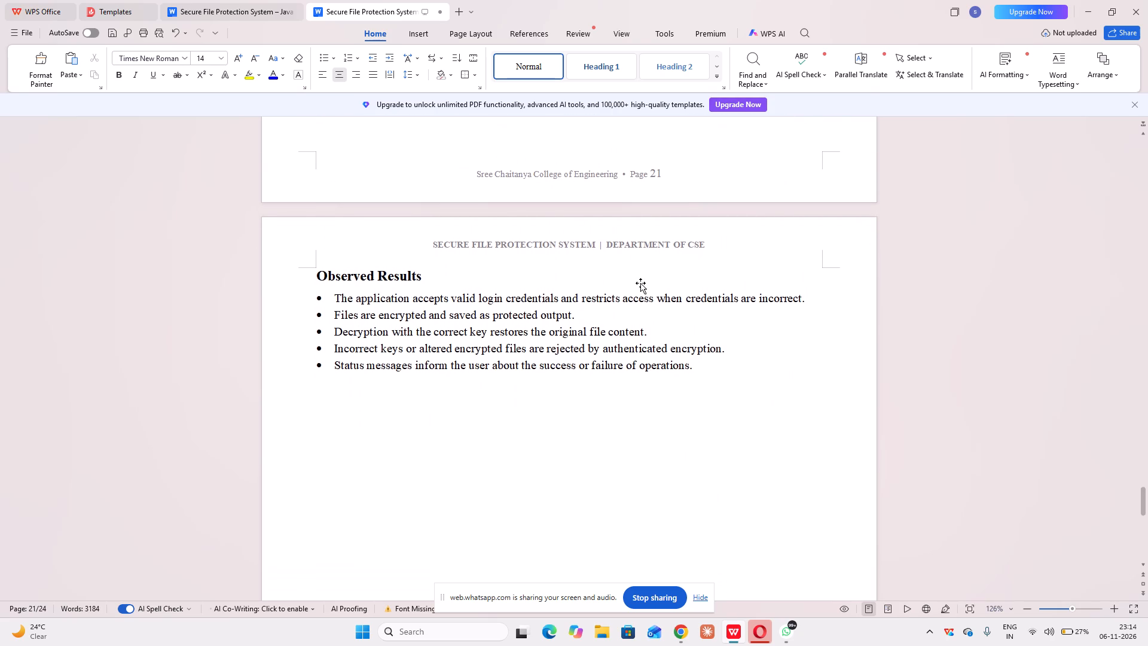
Remove the number 7.4 from the decryption caption, making it "Figure : Decryption / Recovered File Screen".
{"action": "scroll", "coordinate": [640, 283], "scroll_direction": "up", "scroll_amount": 5}
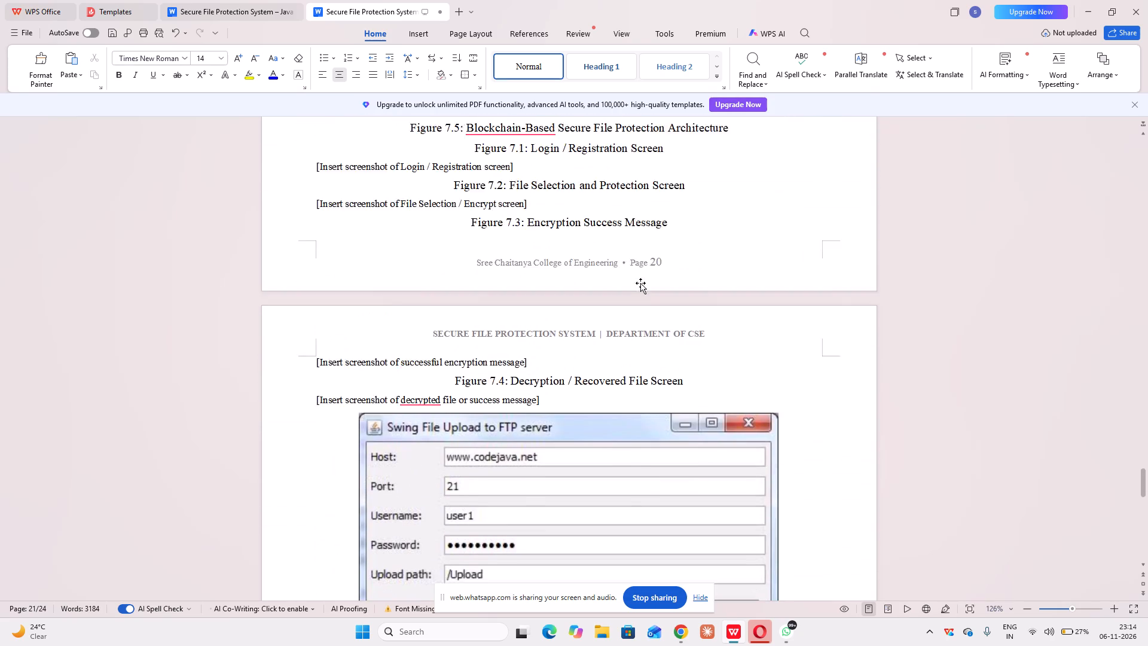
{"action": "scroll", "coordinate": [640, 283], "scroll_direction": "up", "scroll_amount": 1}
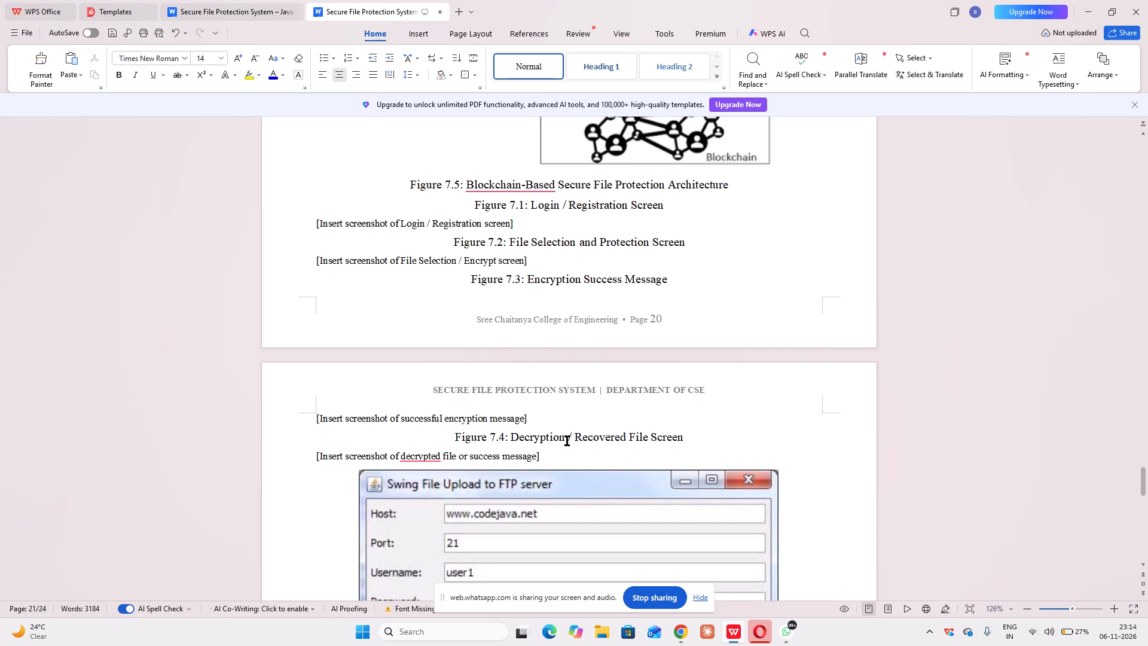
{"action": "left_click", "coordinate": [506, 436]}
{"action": "key", "text": "BackSpace"}
{"action": "key", "text": "BackSpace"}
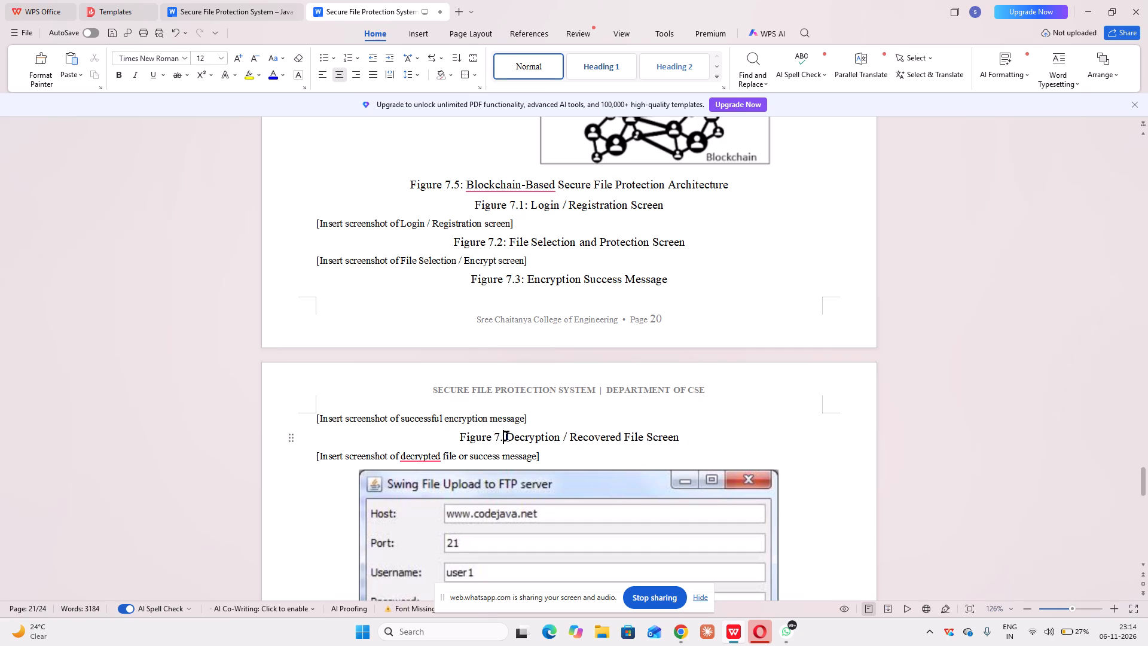
{"action": "key", "text": "BackSpace"}
{"action": "key", "text": "BackSpace"}
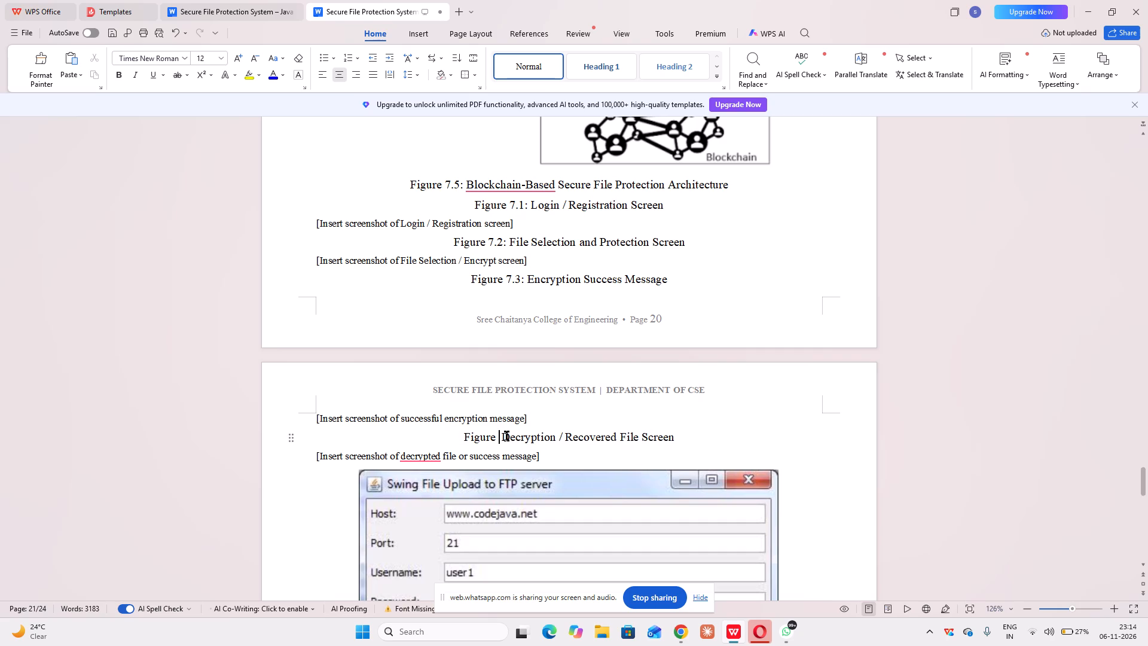
{"action": "key", "text": "semicolon"}
{"action": "key", "text": "BackSpace"}
{"action": "key", "text": "shift+colon"}
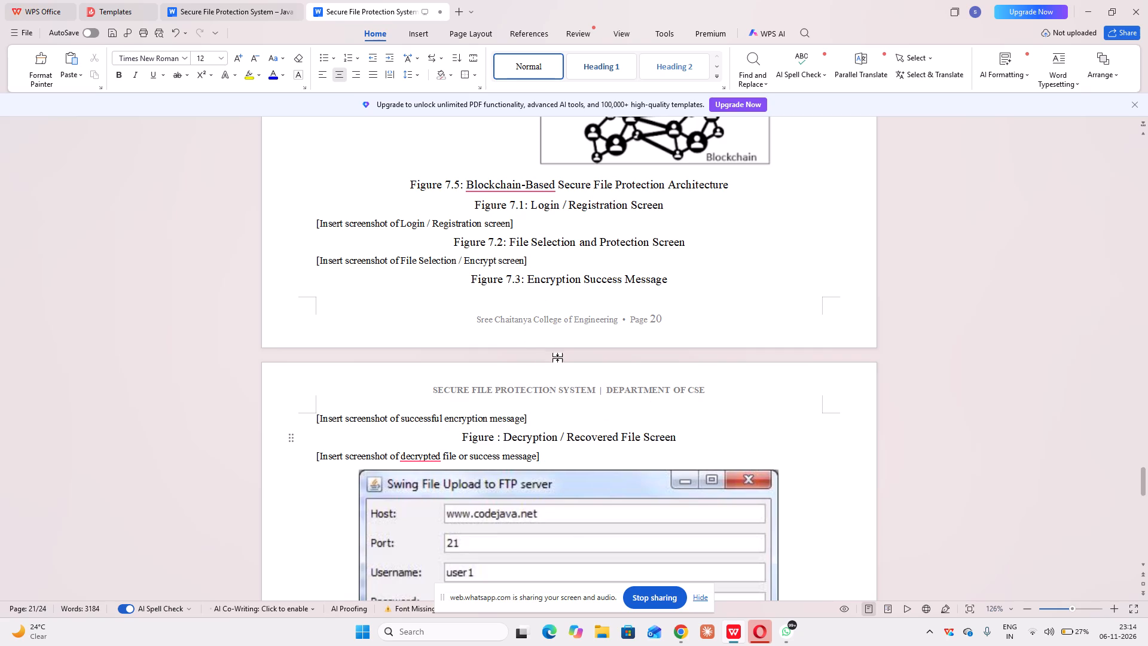
Remove the number 7.3 from the encryption caption, making it "Figure : Encryption Success Message".
{"action": "left_click", "coordinate": [523, 277]}
{"action": "key", "text": "BackSpace"}
{"action": "key", "text": "BackSpace"}
{"action": "key", "text": "BackSpace"}
{"action": "key", "text": "BackSpace"}
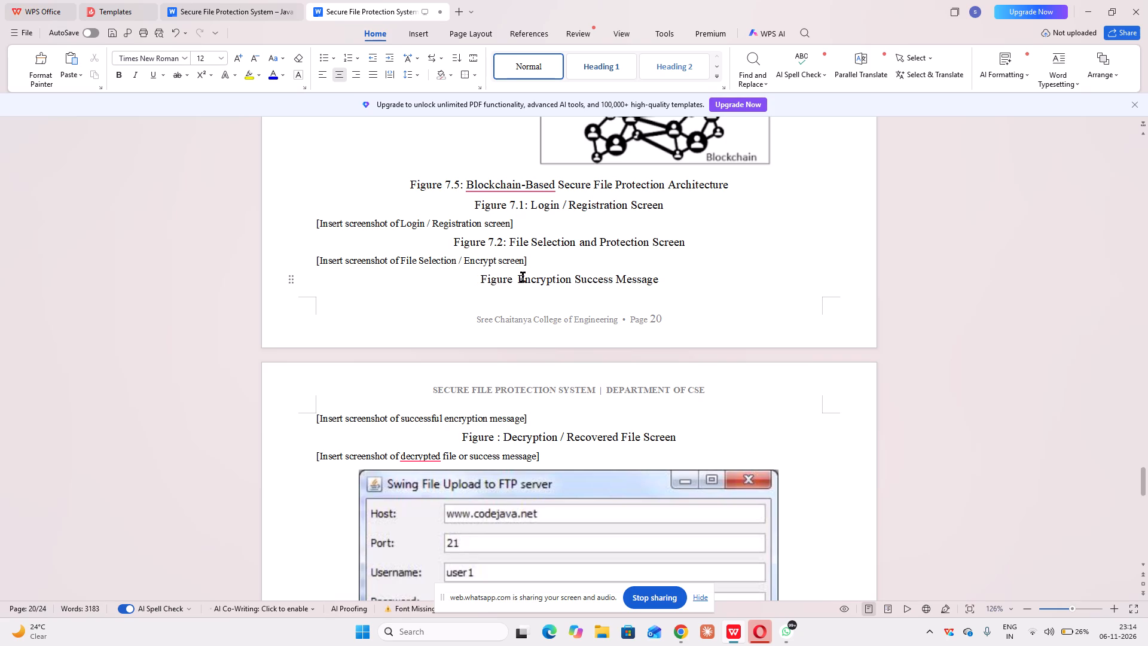
{"action": "key", "text": "shift+colon"}
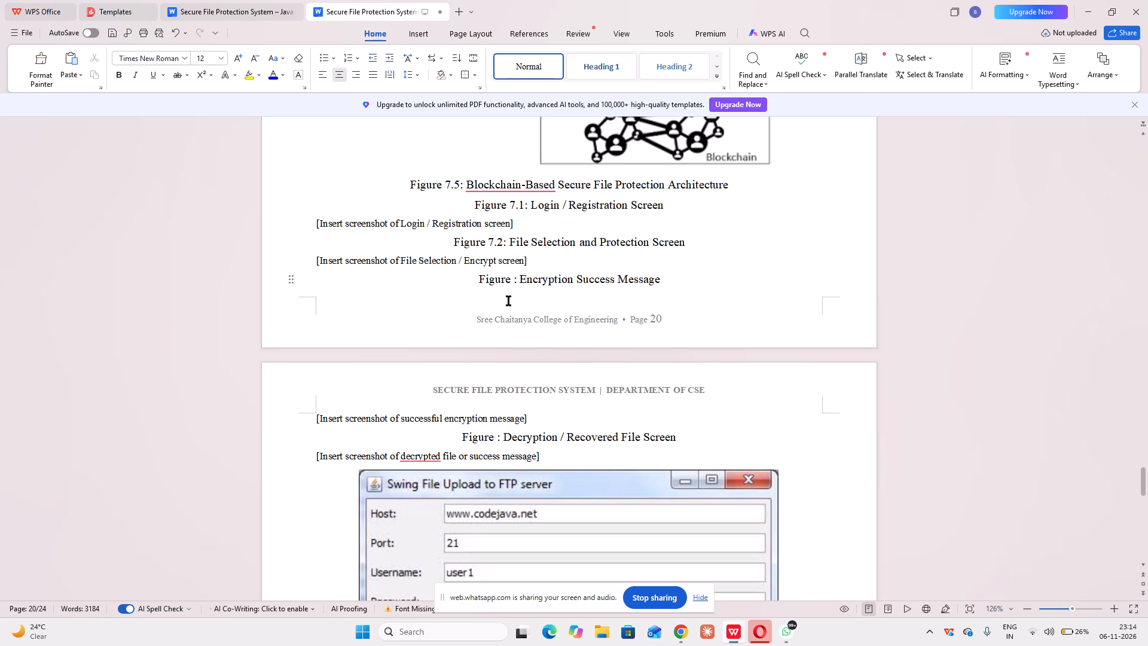
Remove the number 7.2 from the file selection caption, making it "Figure: File Selection and Protection Screen".
{"action": "left_click", "coordinate": [510, 242]}
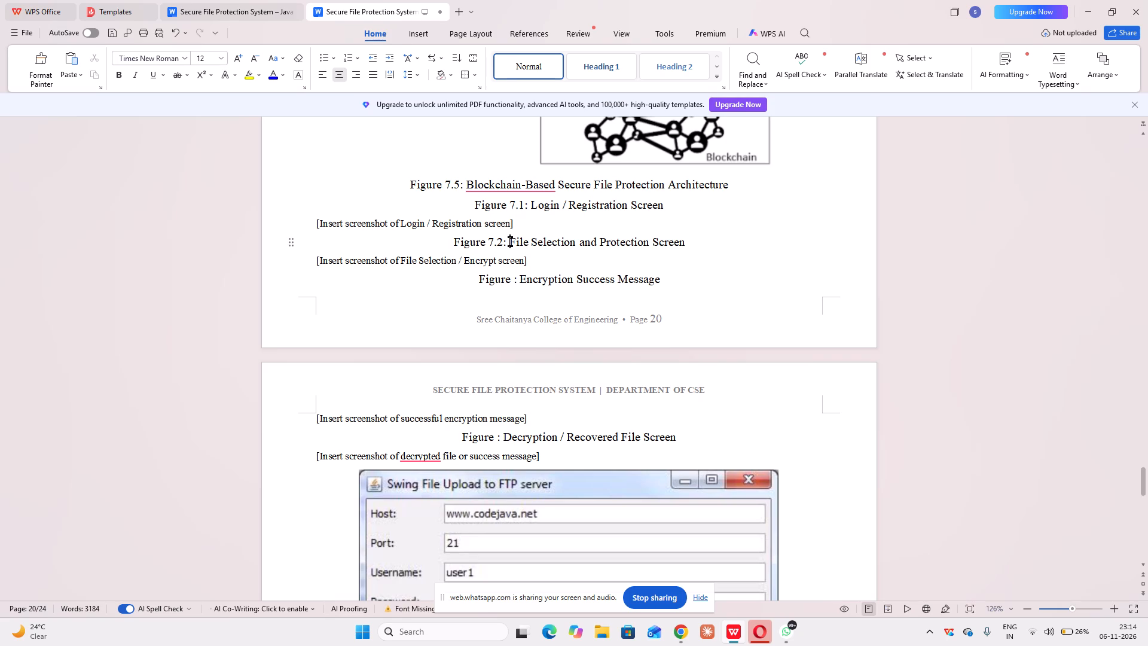
{"action": "left_click", "coordinate": [504, 241]}
{"action": "key", "text": "BackSpace"}
{"action": "key", "text": "BackSpace"}
{"action": "key", "text": "BackSpace"}
{"action": "key", "text": "BackSpace"}
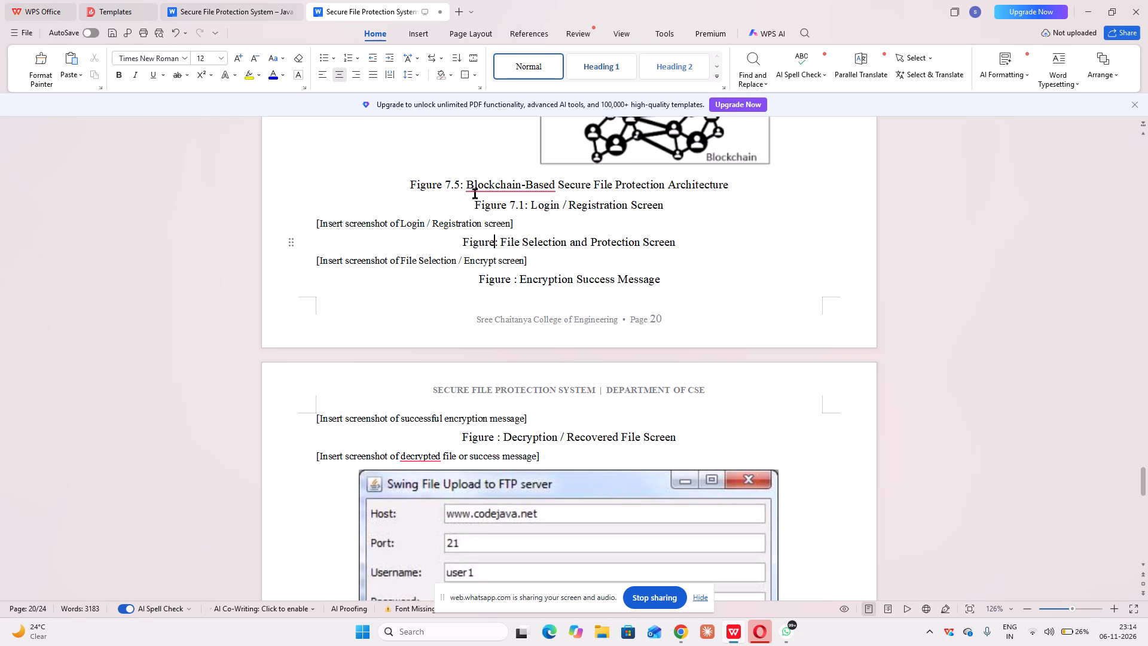
Remove the number 7.1 and its colon from the login caption, making it "Figure Login / Registration Screen".
{"action": "left_click", "coordinate": [526, 207]}
{"action": "key", "text": "BackSpace"}
{"action": "key", "text": "BackSpace"}
{"action": "key", "text": "BackSpace"}
{"action": "key", "text": "BackSpace"}
{"action": "key", "text": "BackSpace"}
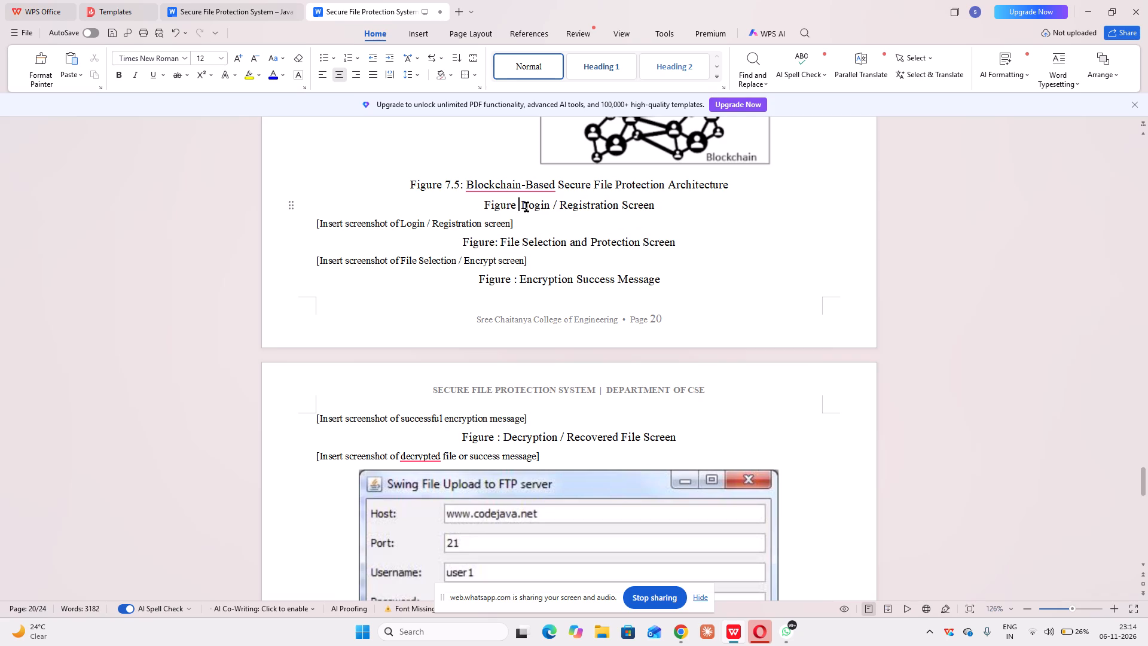
Remove the number 7.5 from the architecture diagram's caption, making it "Figure: Blockchain-Based Secure File Protection Architecture".
{"action": "left_click", "coordinate": [463, 185]}
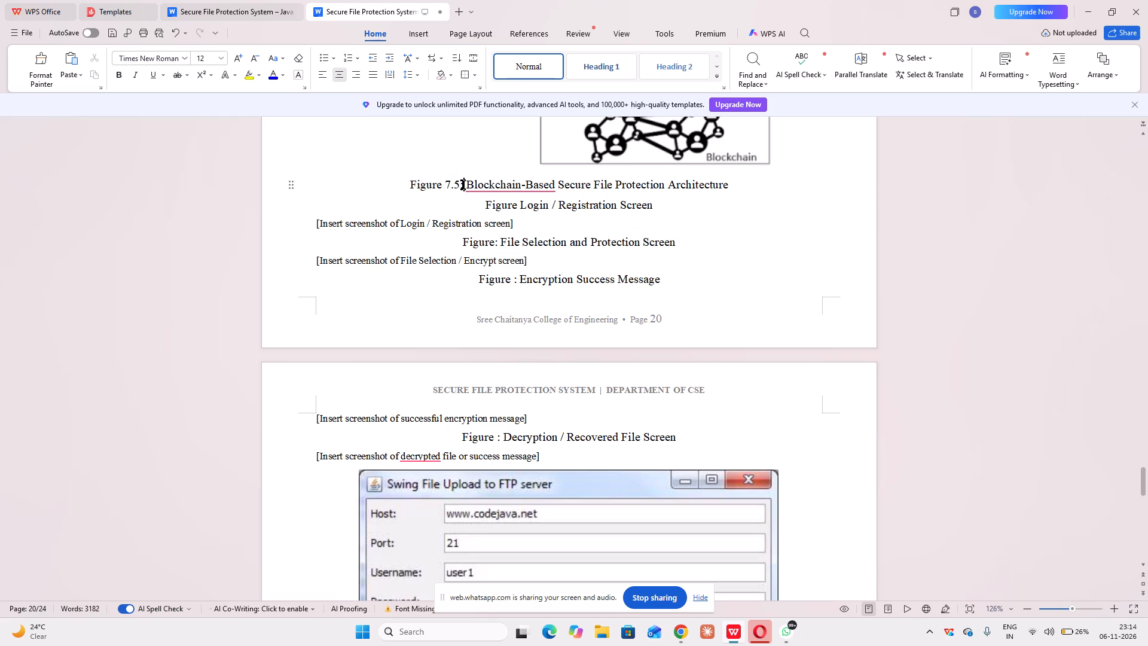
{"action": "key", "text": "Left"}
{"action": "key", "text": "BackSpace"}
{"action": "key", "text": "BackSpace"}
{"action": "key", "text": "BackSpace"}
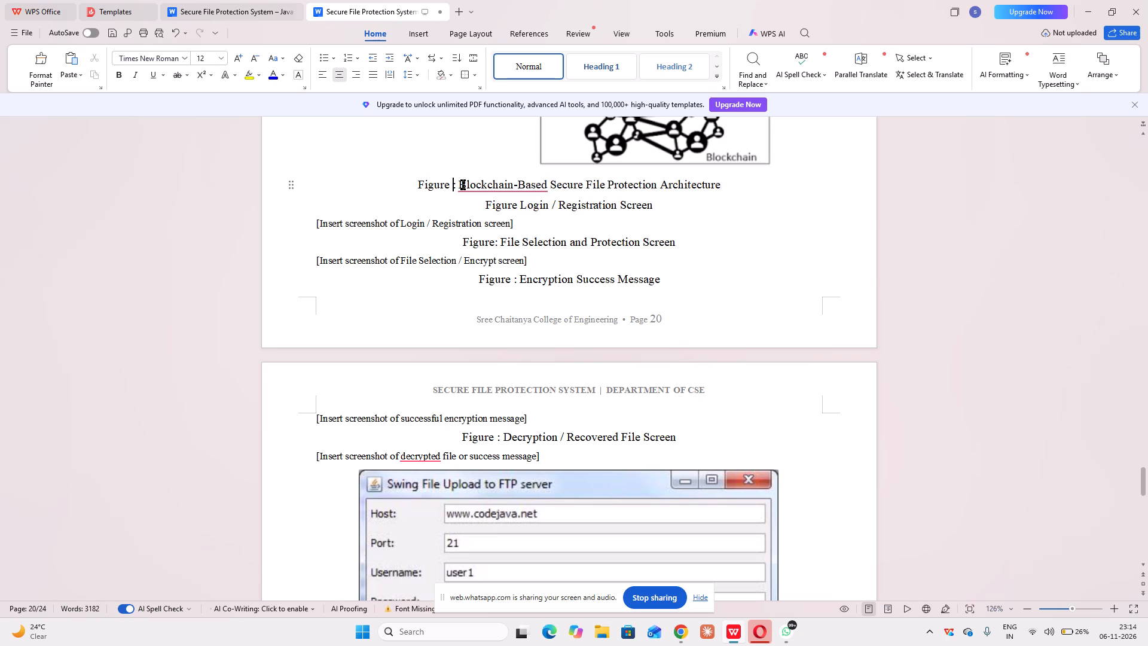
{"action": "key", "text": "BackSpace"}
Switch off center alignment for the caption "Figure: File Selection and Protection Screen".
{"action": "scroll", "coordinate": [484, 218], "scroll_direction": "up", "scroll_amount": 1}
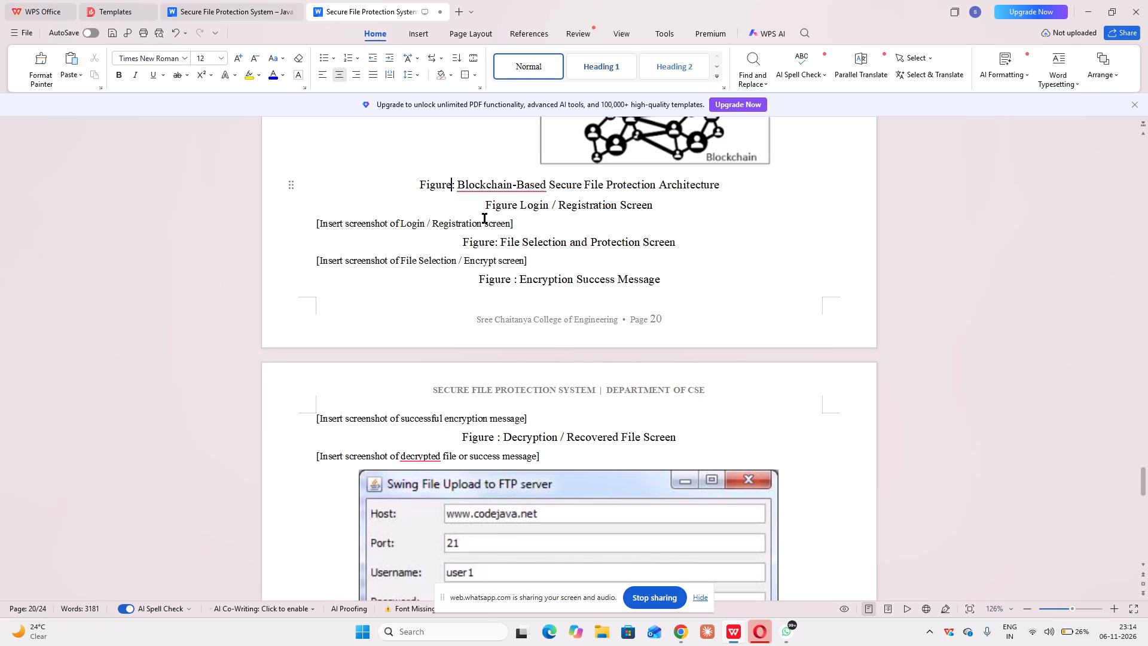
{"action": "scroll", "coordinate": [484, 218], "scroll_direction": "up", "scroll_amount": 1}
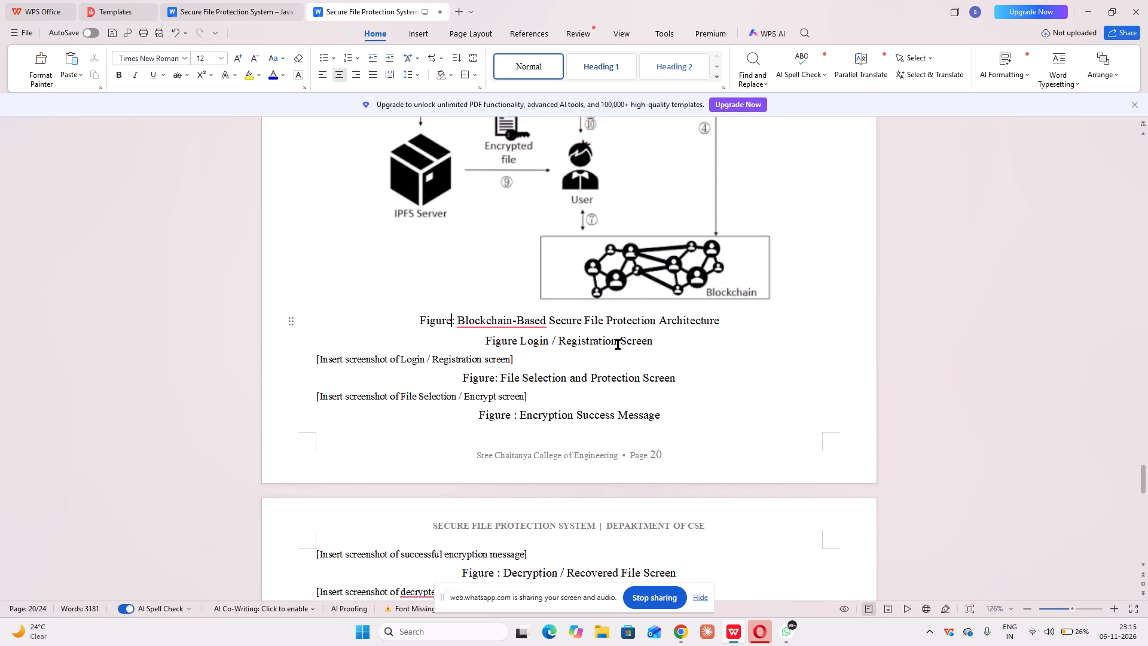
{"action": "left_click_drag", "start_coordinate": [661, 351], "coordinate": [603, 379]}
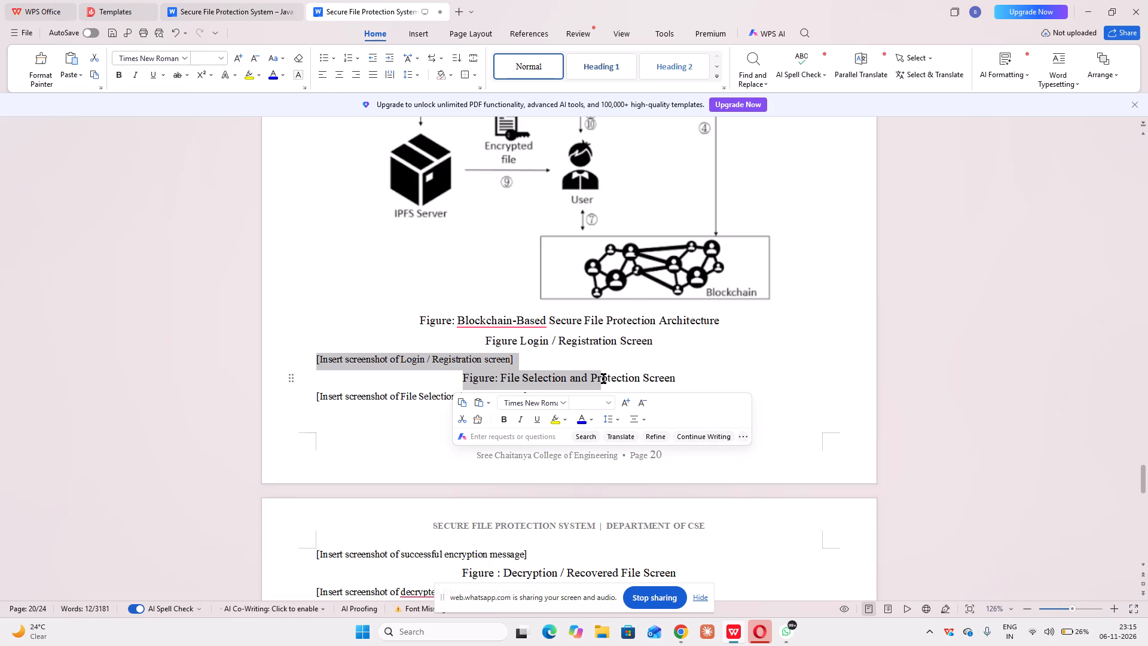
{"action": "left_click", "coordinate": [735, 361]}
{"action": "left_click", "coordinate": [735, 361]}
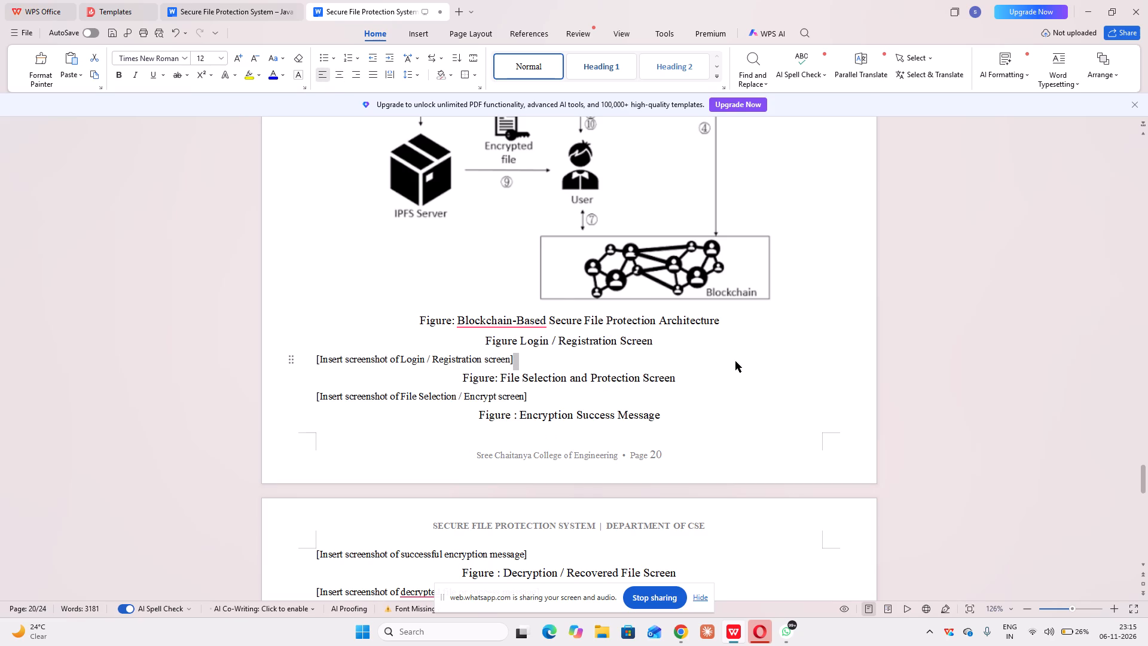
{"action": "left_click", "coordinate": [701, 372]}
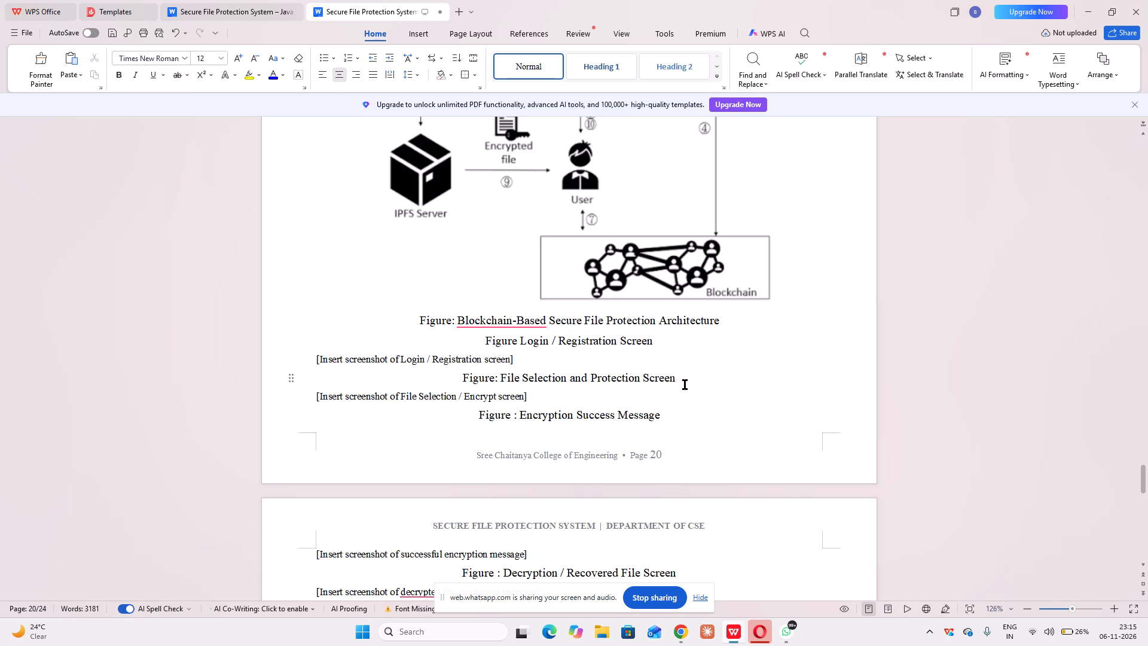
{"action": "left_click_drag", "start_coordinate": [685, 385], "coordinate": [466, 385]}
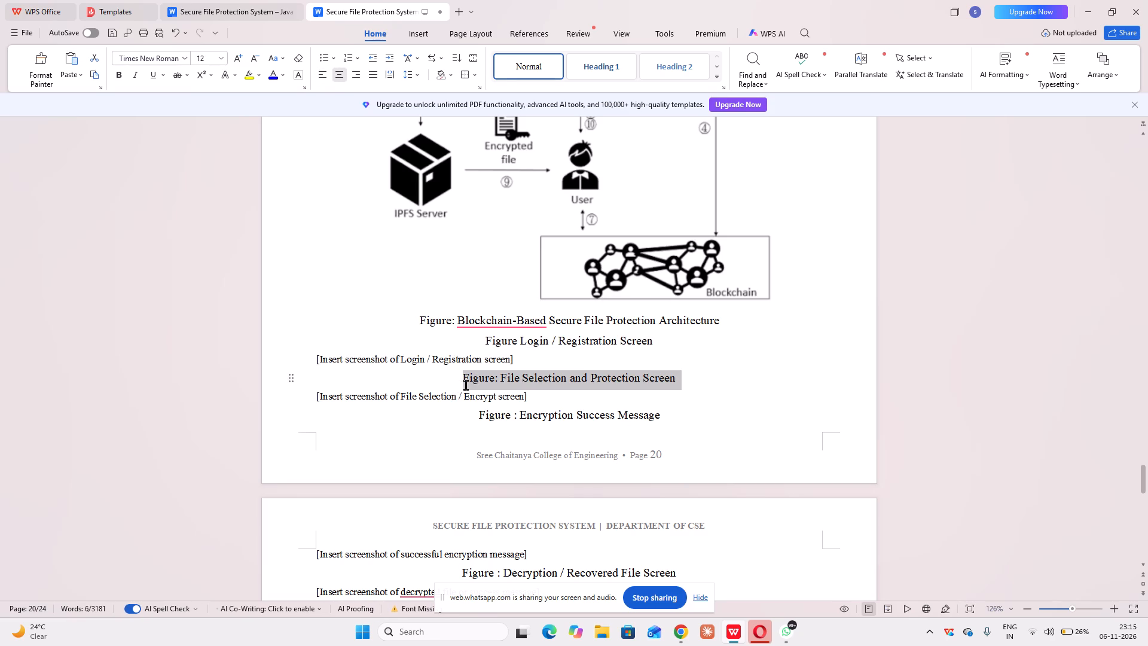
{"action": "left_click_drag", "start_coordinate": [466, 385], "coordinate": [457, 383]}
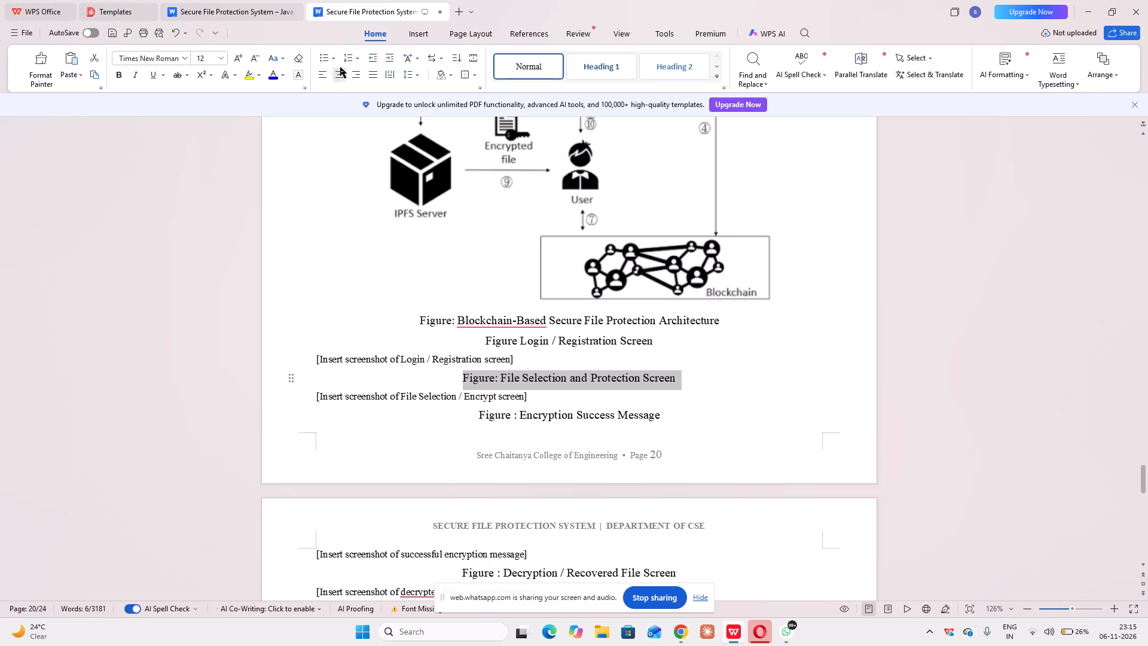
{"action": "left_click", "coordinate": [339, 68]}
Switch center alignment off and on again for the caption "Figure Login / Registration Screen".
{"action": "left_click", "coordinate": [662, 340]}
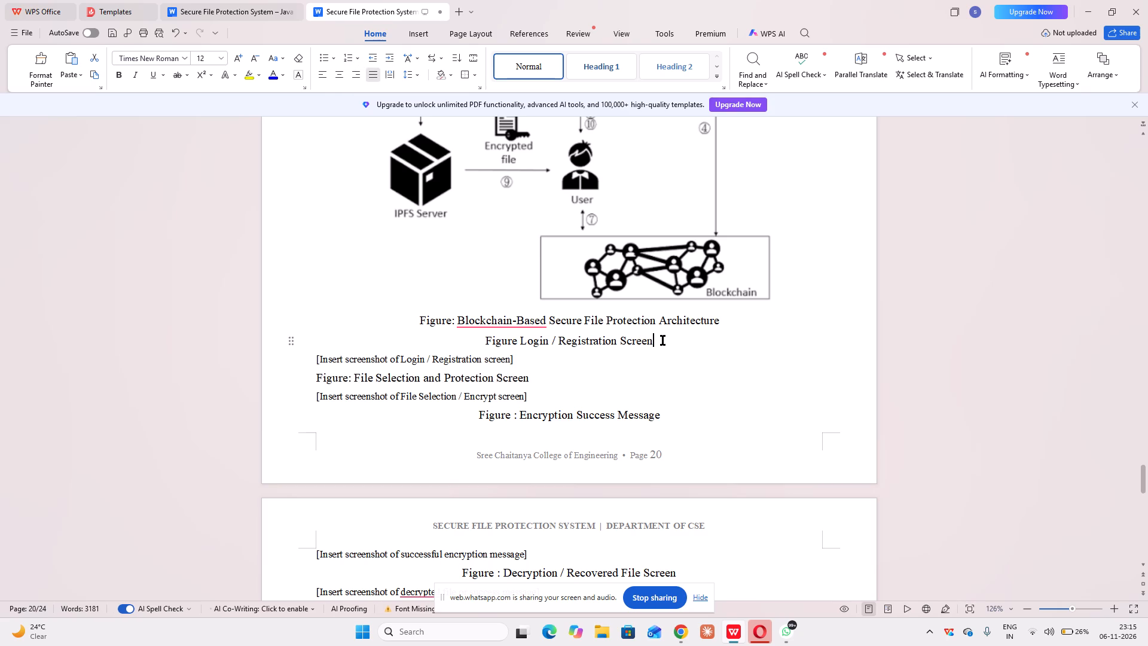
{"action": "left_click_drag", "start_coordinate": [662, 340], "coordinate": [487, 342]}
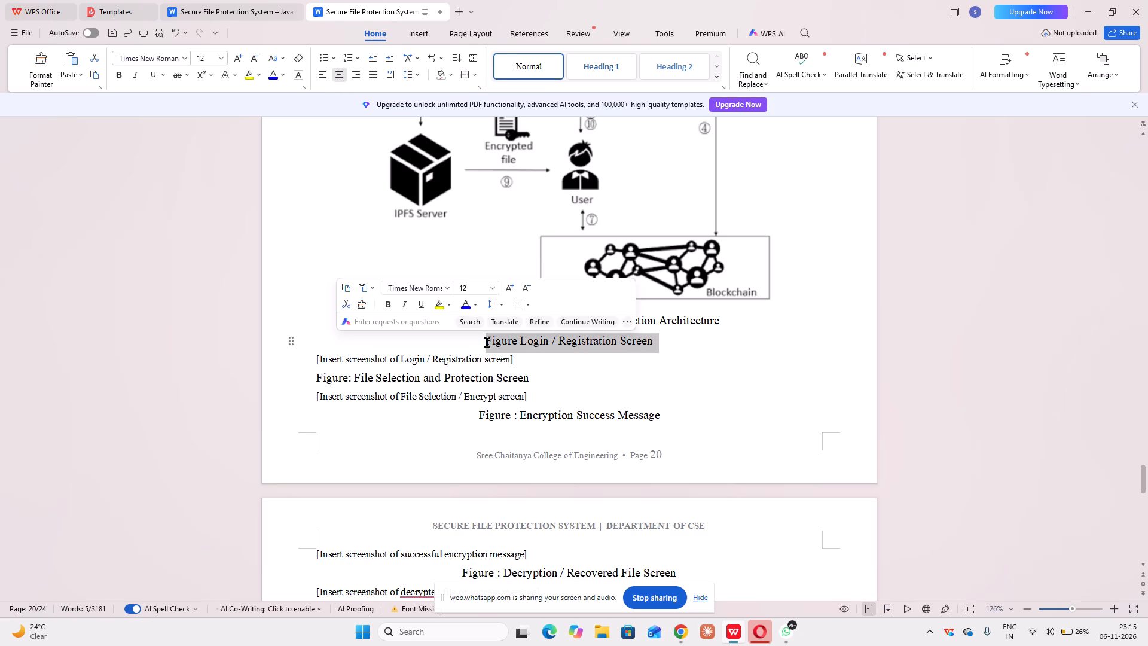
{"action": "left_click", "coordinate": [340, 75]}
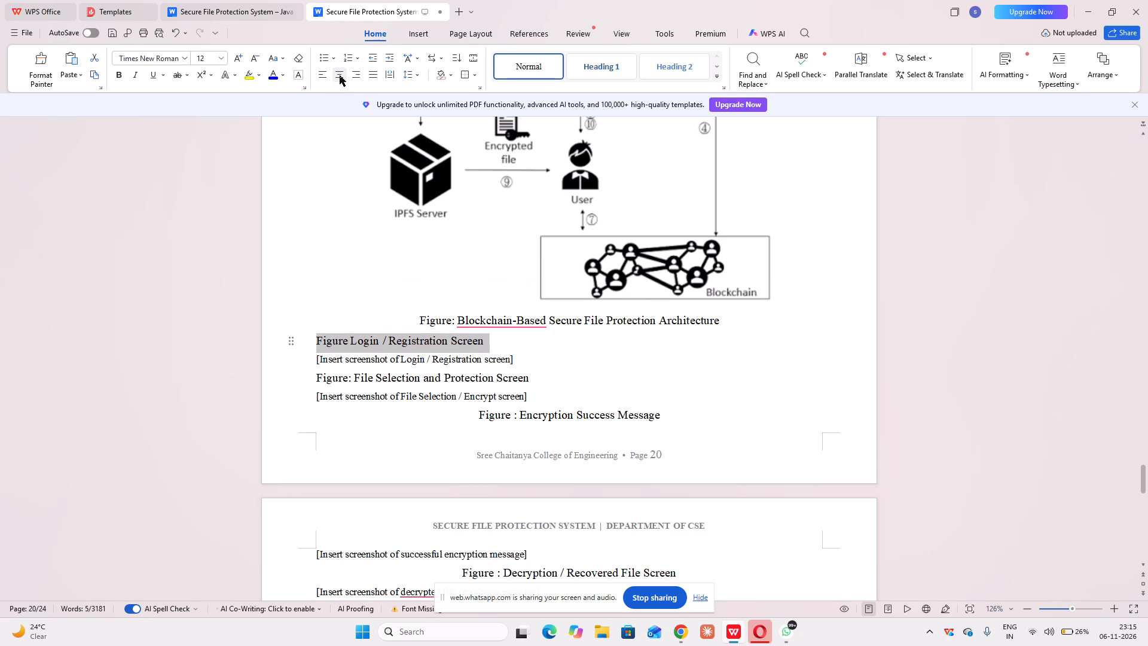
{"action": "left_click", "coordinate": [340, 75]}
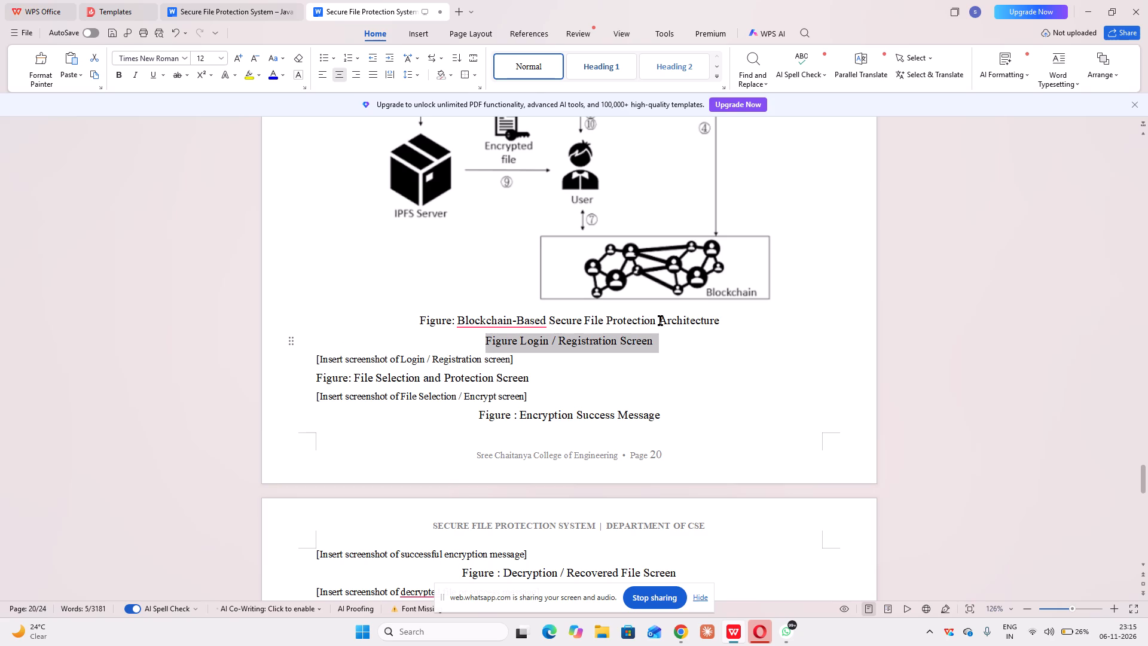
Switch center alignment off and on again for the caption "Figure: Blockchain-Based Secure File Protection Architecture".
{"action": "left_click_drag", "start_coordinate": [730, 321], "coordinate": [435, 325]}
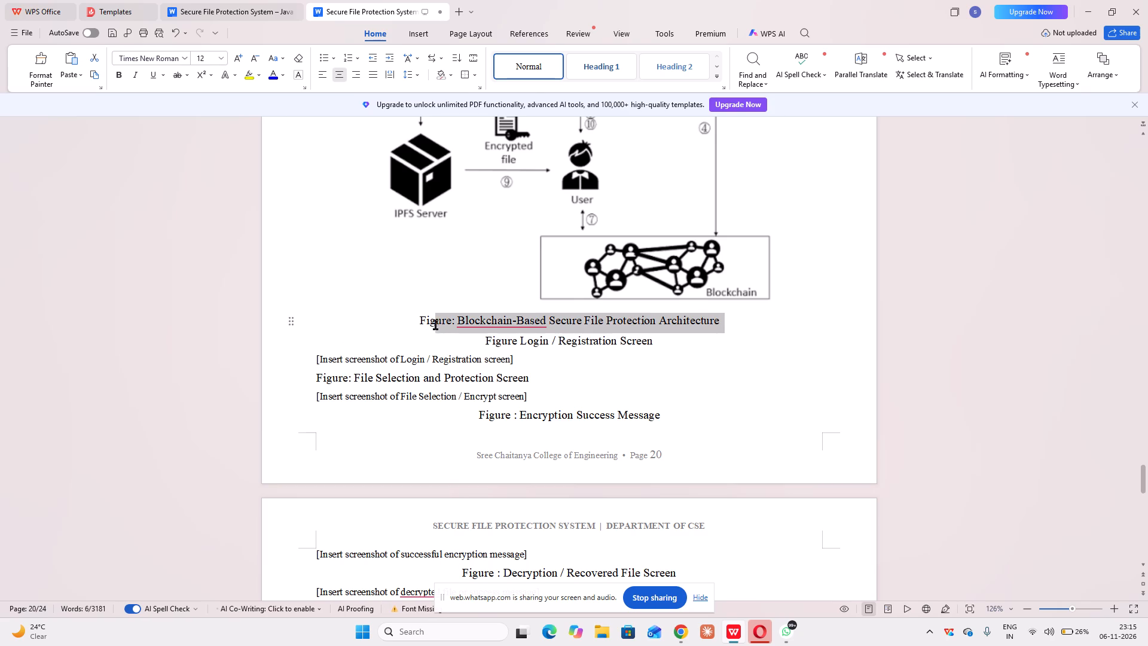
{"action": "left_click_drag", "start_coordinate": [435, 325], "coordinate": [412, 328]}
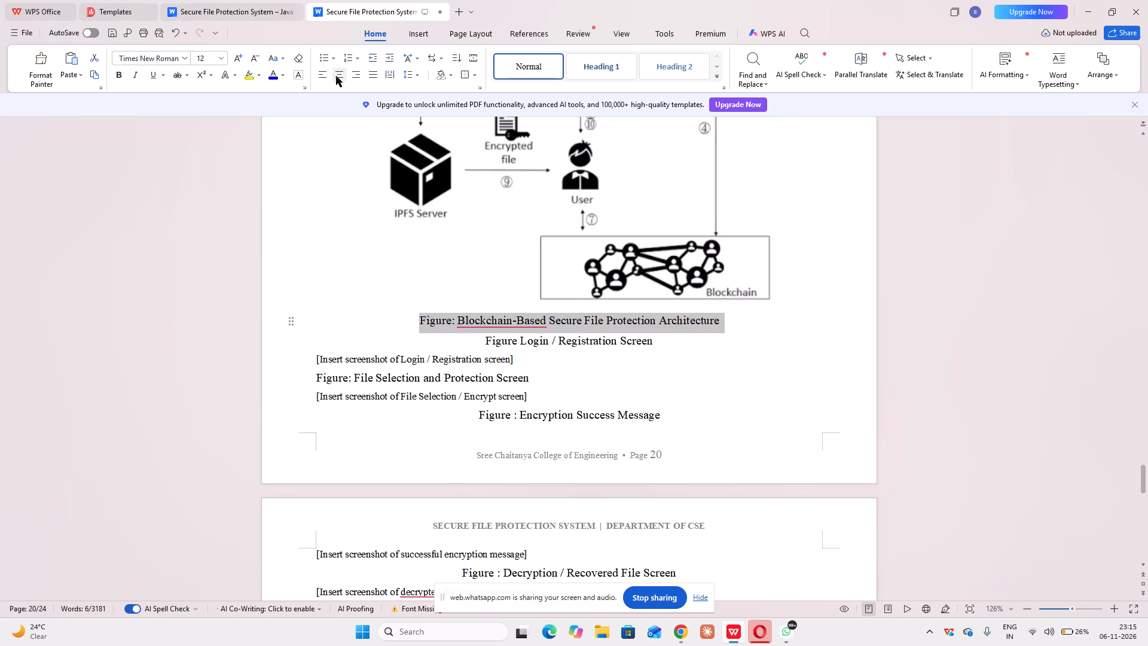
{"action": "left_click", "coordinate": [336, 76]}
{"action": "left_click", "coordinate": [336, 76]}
Center the caption "Figure: File Selection and Protection Screen".
{"action": "left_click_drag", "start_coordinate": [534, 380], "coordinate": [328, 385]}
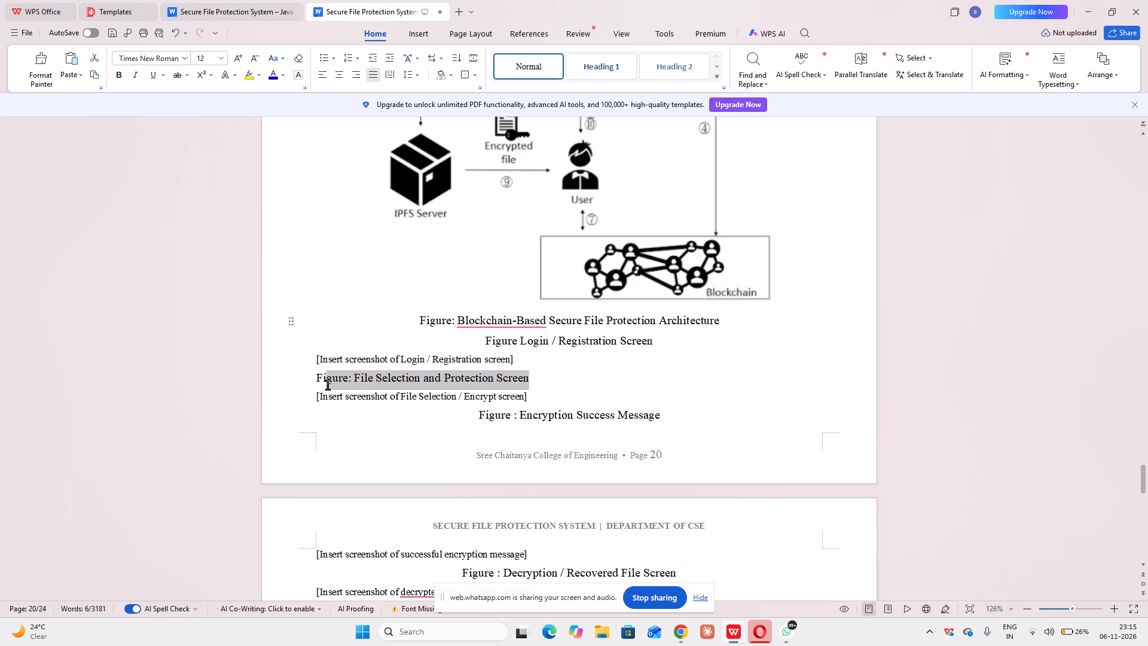
{"action": "left_click_drag", "start_coordinate": [328, 385], "coordinate": [309, 382]}
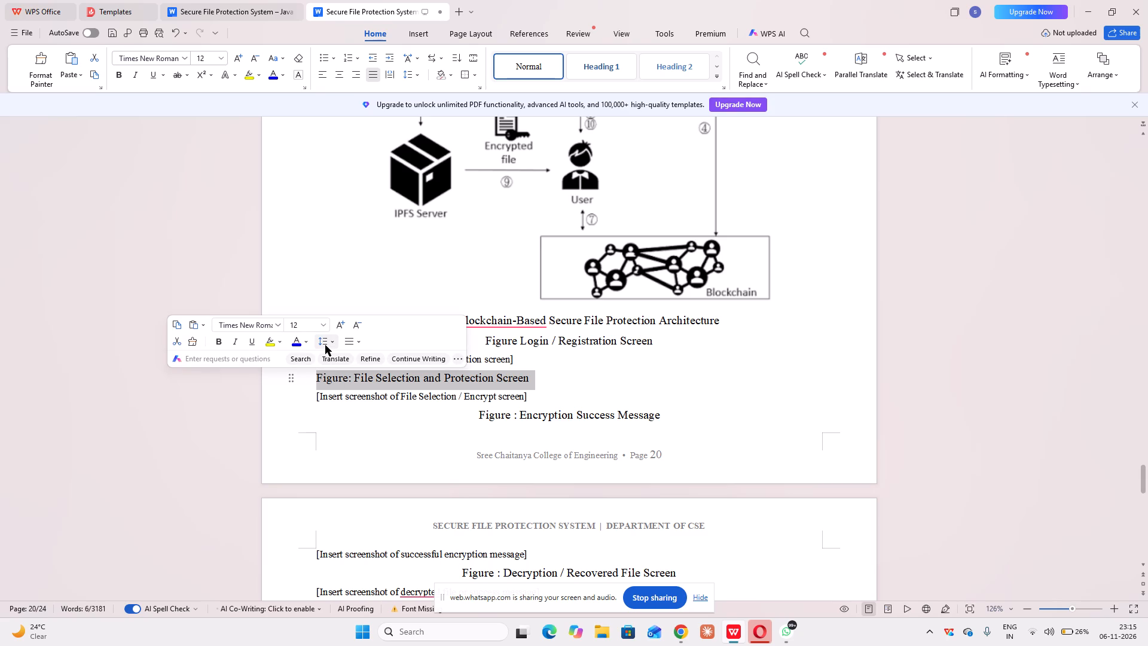
{"action": "left_click", "coordinate": [325, 345]}
{"action": "left_click", "coordinate": [325, 345]}
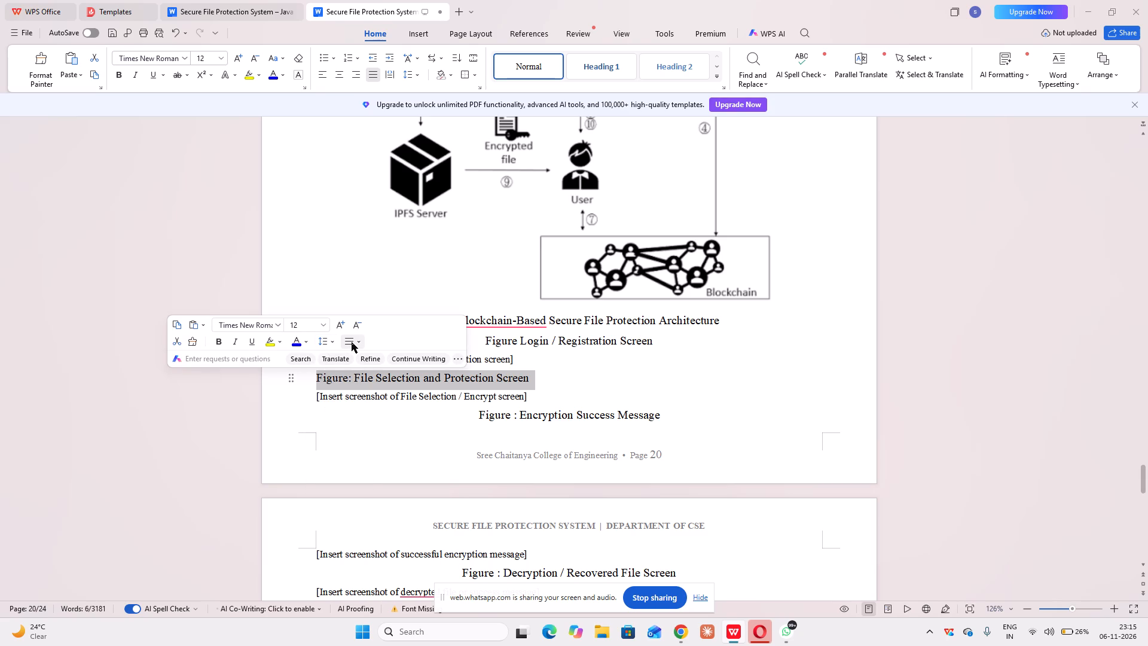
{"action": "left_click", "coordinate": [352, 342]}
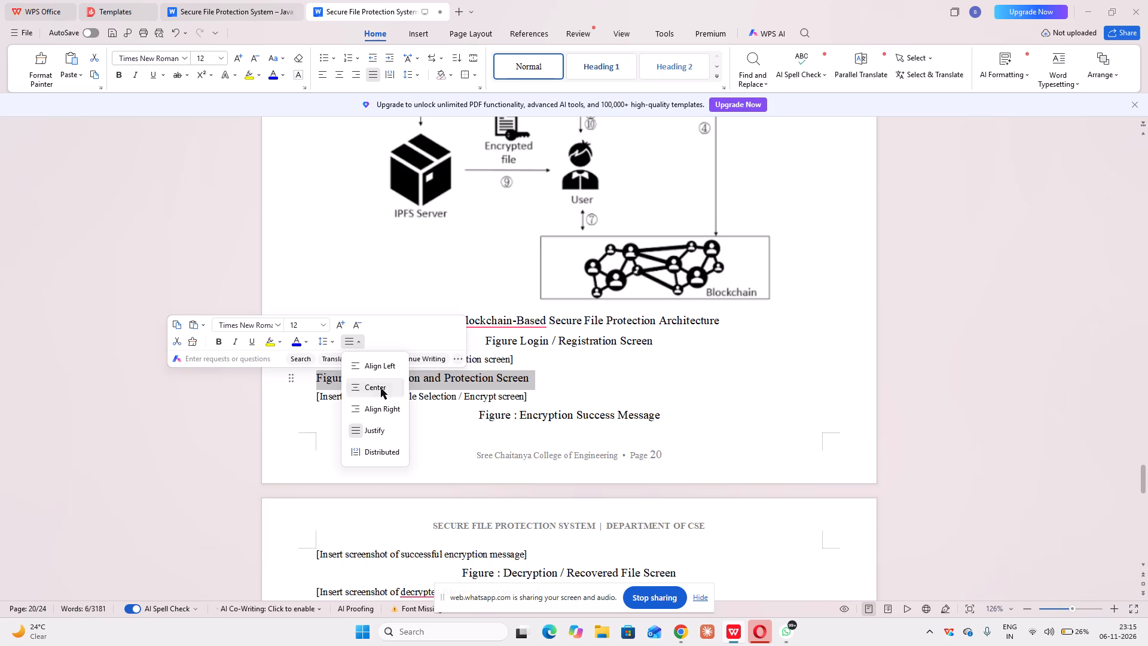
{"action": "left_click", "coordinate": [381, 388]}
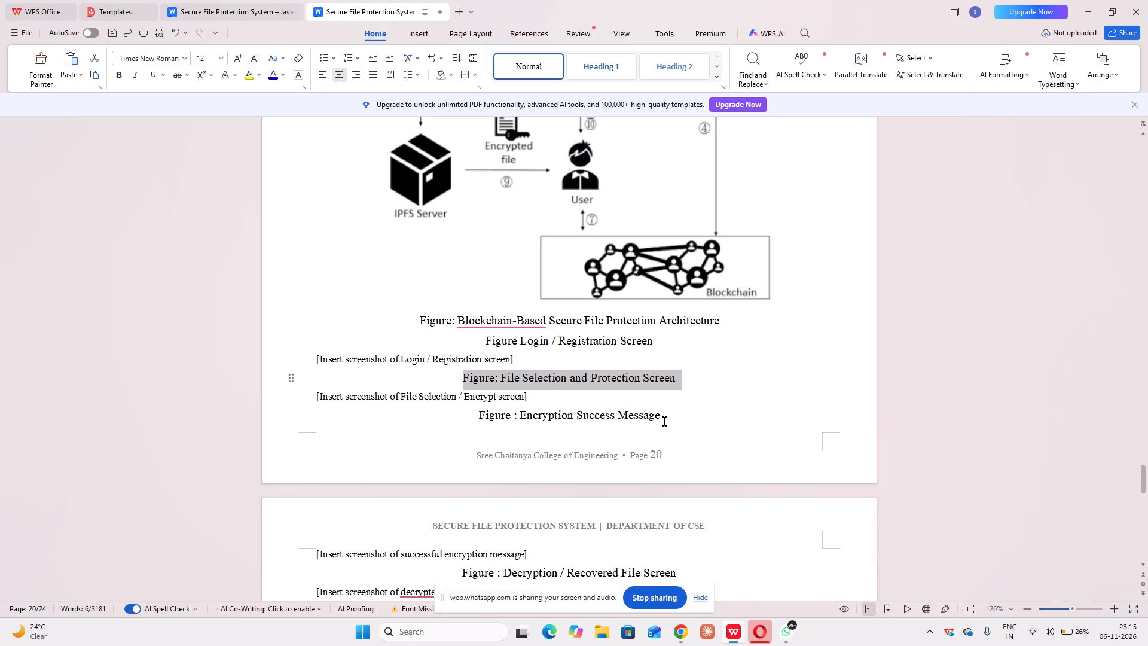
Review the Chapter 7 result screens, checking the figures, their captions and the page layout.
{"action": "left_click", "coordinate": [665, 418]}
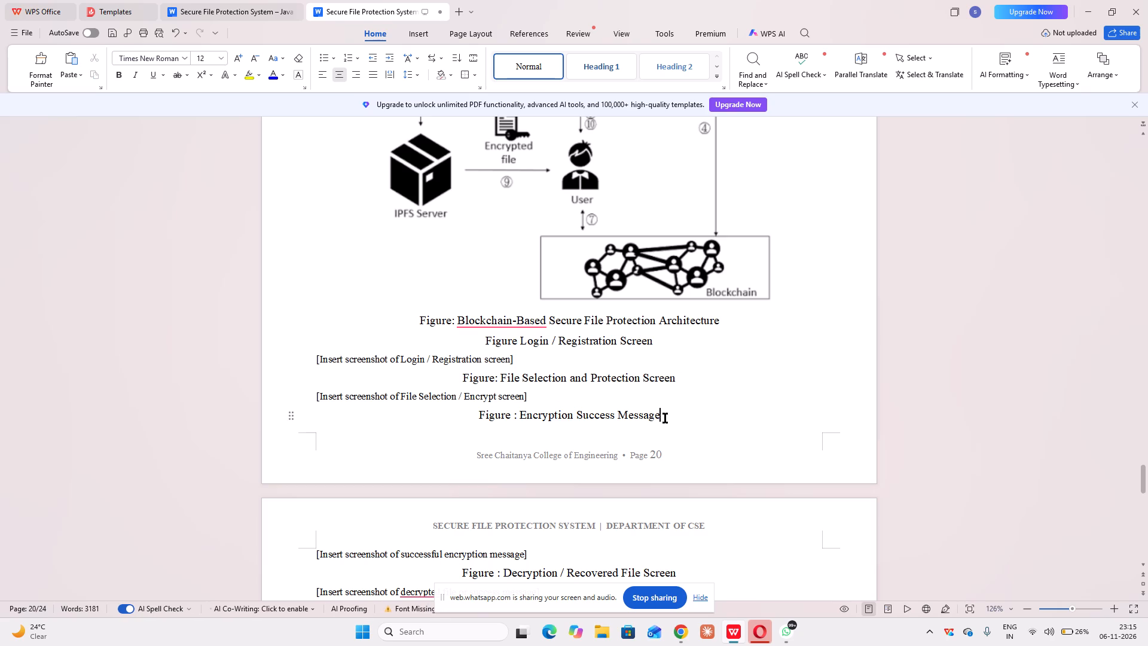
{"action": "scroll", "coordinate": [665, 418], "scroll_direction": "up", "scroll_amount": 2}
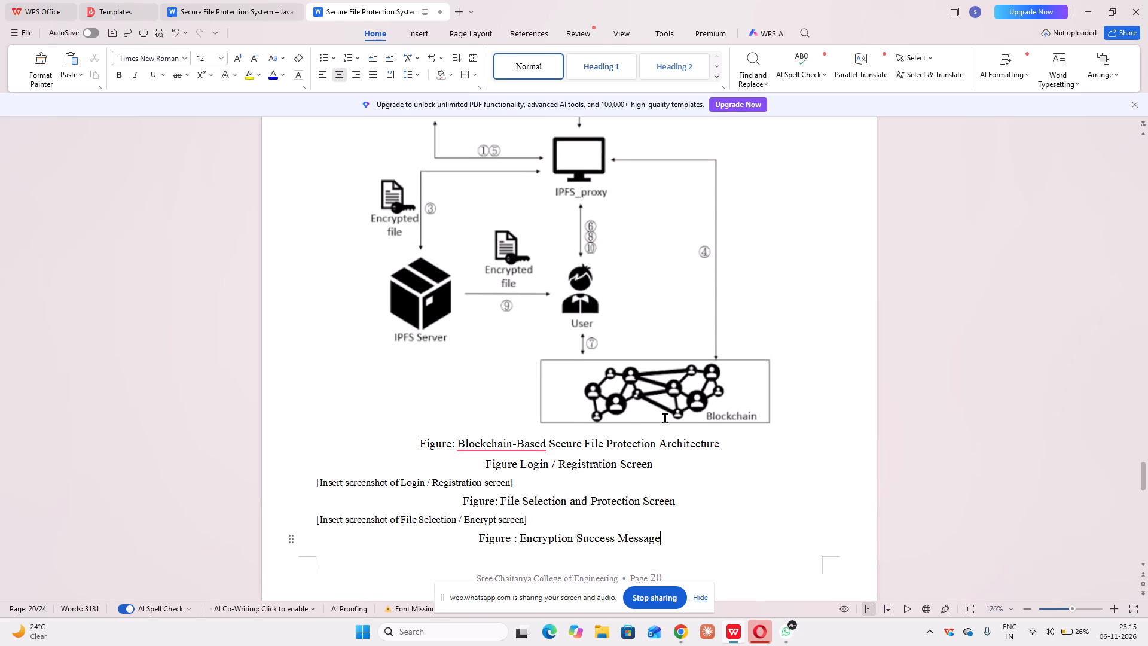
{"action": "scroll", "coordinate": [665, 418], "scroll_direction": "up", "scroll_amount": 2}
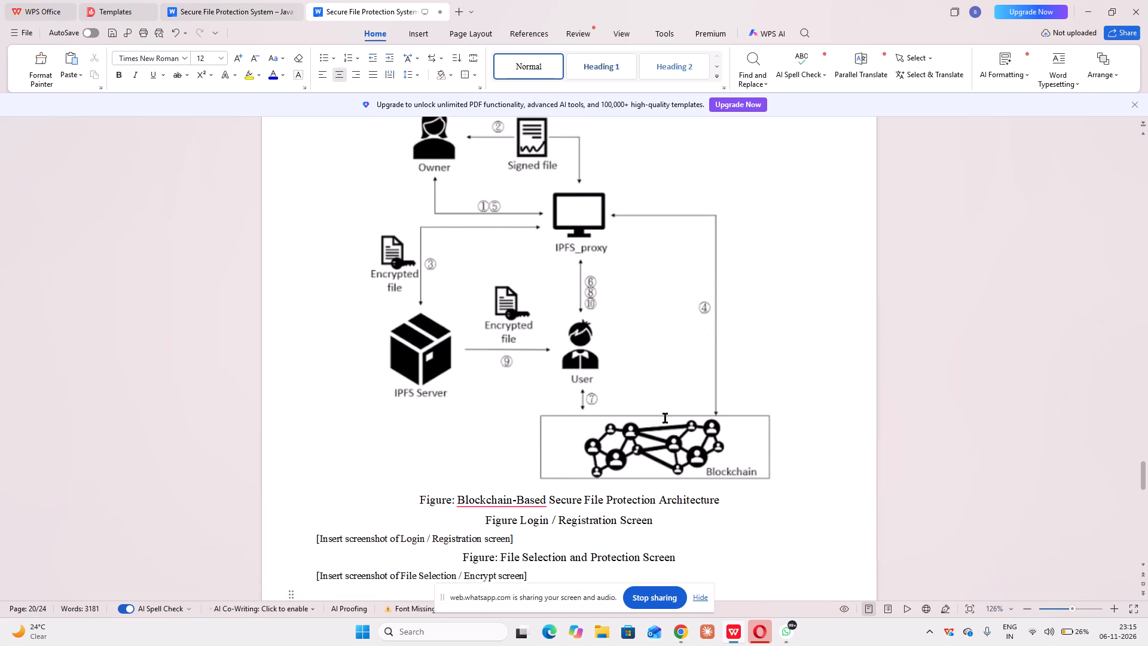
{"action": "scroll", "coordinate": [665, 418], "scroll_direction": "down", "scroll_amount": 2}
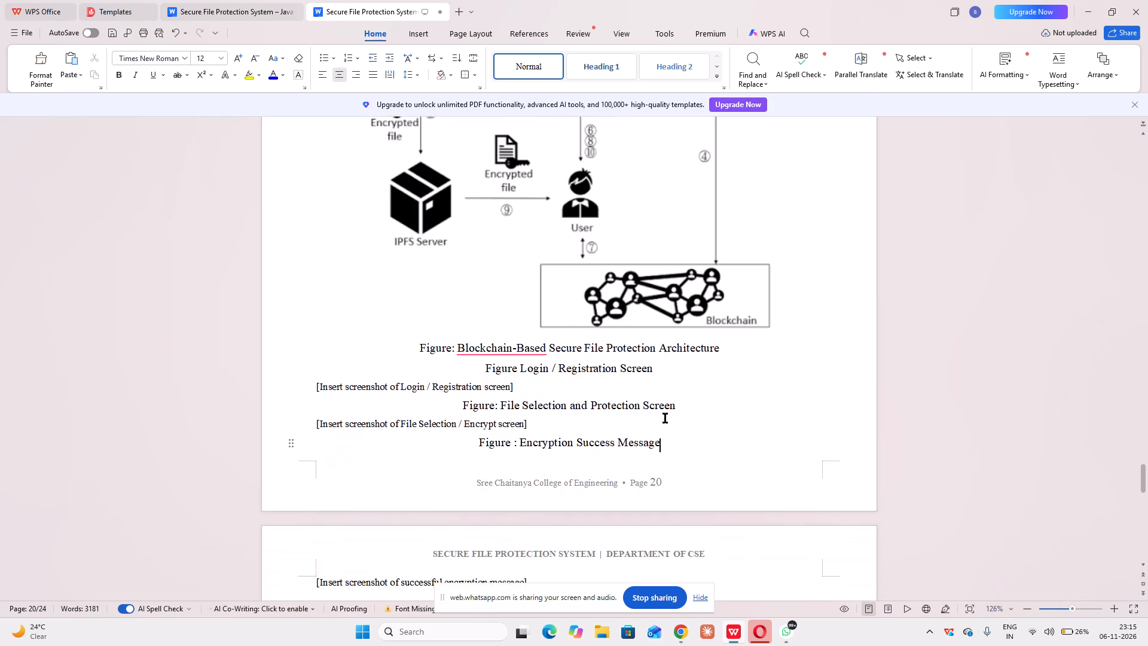
{"action": "scroll", "coordinate": [665, 418], "scroll_direction": "down", "scroll_amount": 7}
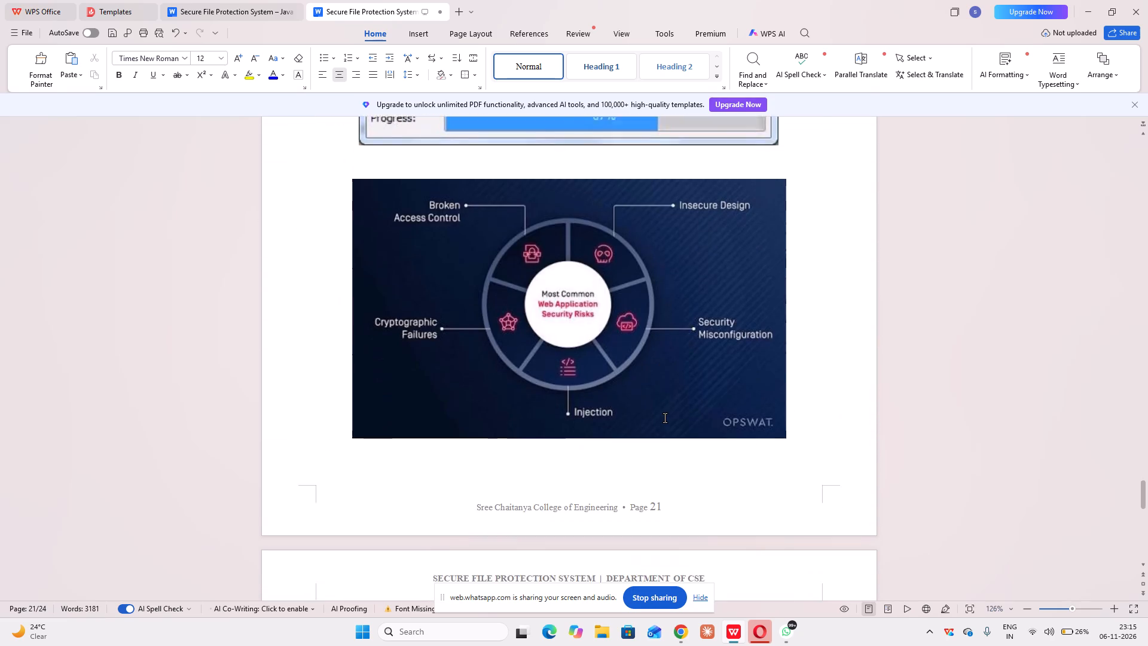
{"action": "scroll", "coordinate": [665, 418], "scroll_direction": "down", "scroll_amount": 4}
{"action": "scroll", "coordinate": [665, 418], "scroll_direction": "up", "scroll_amount": 13}
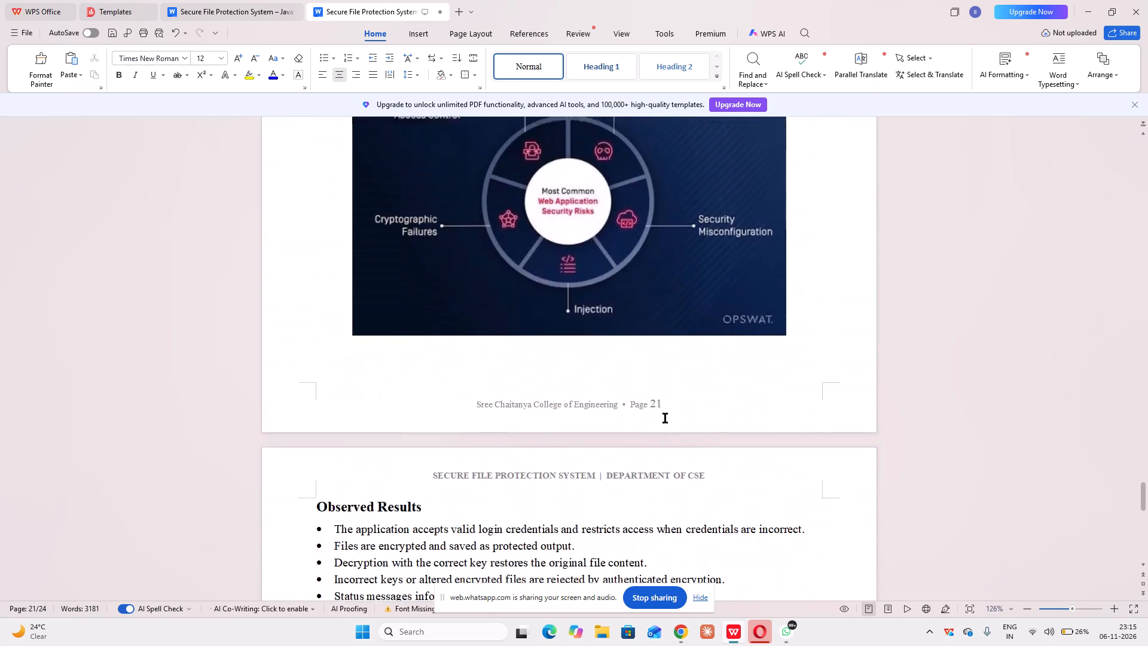
{"action": "scroll", "coordinate": [665, 418], "scroll_direction": "up", "scroll_amount": 7}
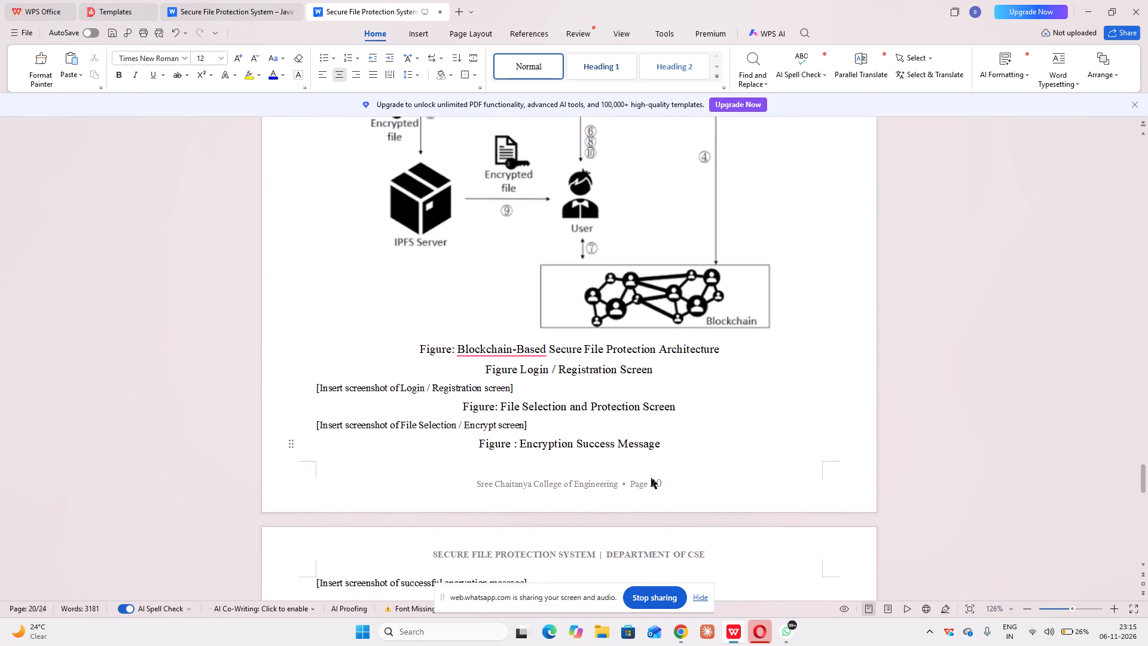
{"action": "scroll", "coordinate": [648, 504], "scroll_direction": "up", "scroll_amount": 6}
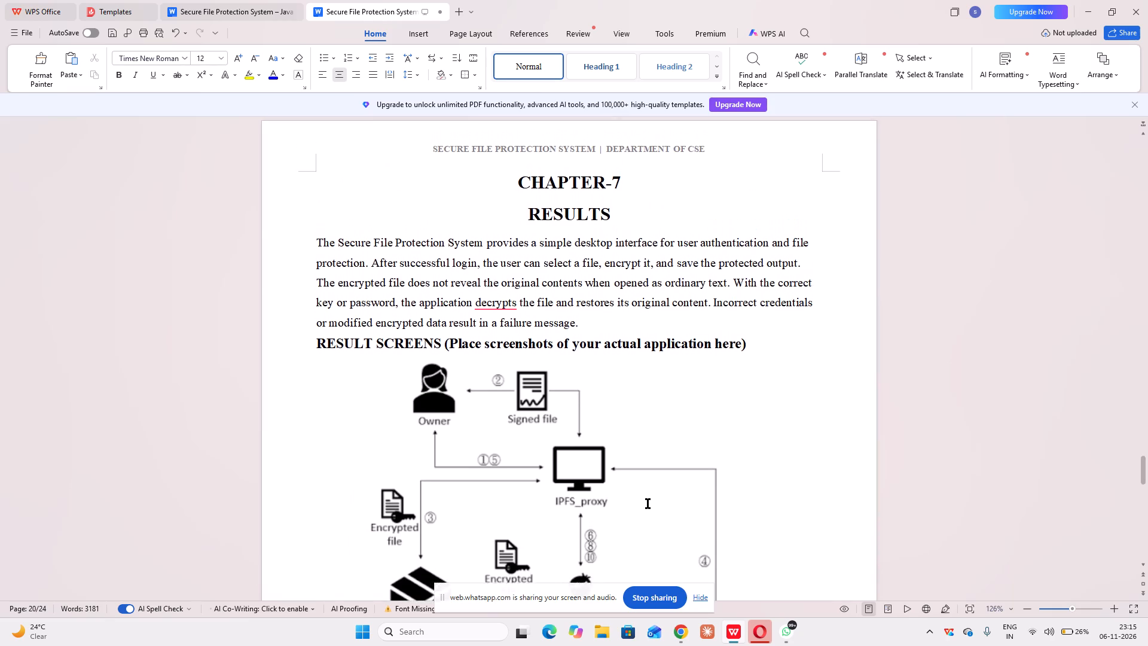
Look back through the preceding chapters to the UML Diagrams section in Chapter 4, checking figures, captions and page layout.
{"action": "scroll", "coordinate": [648, 504], "scroll_direction": "up", "scroll_amount": 9}
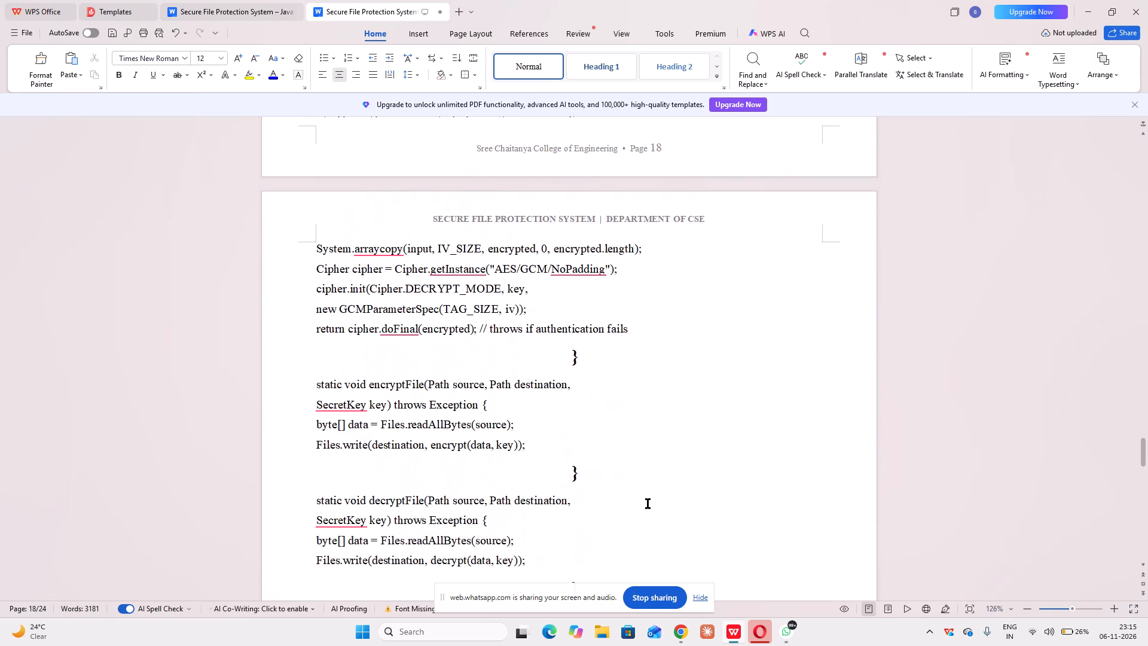
{"action": "scroll", "coordinate": [648, 504], "scroll_direction": "up", "scroll_amount": 13}
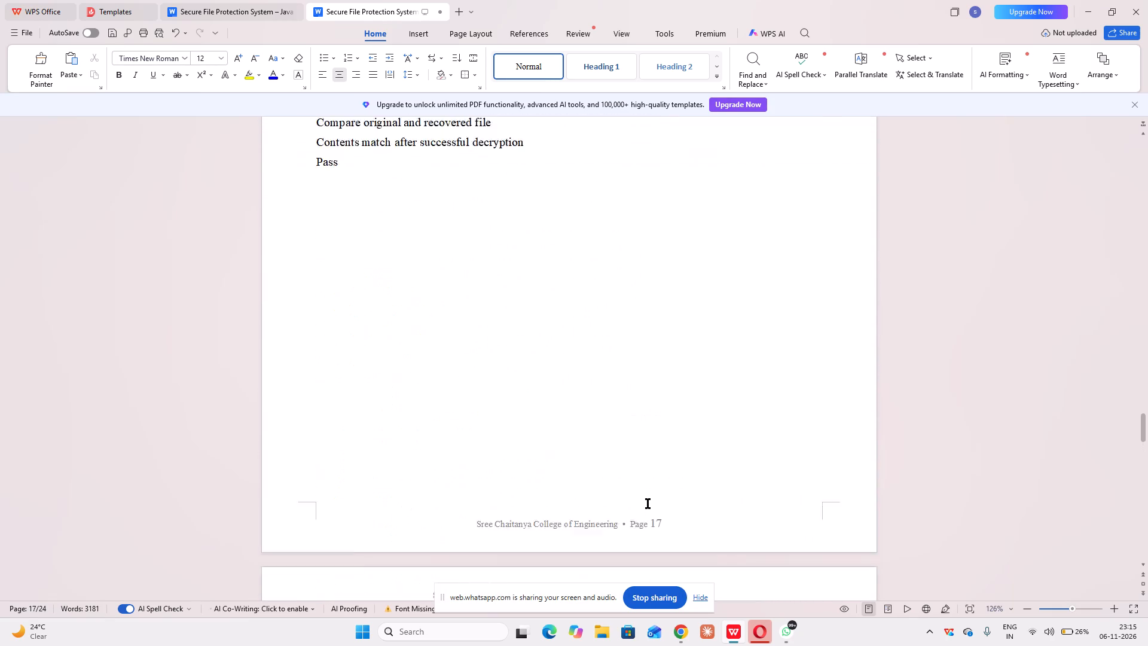
{"action": "scroll", "coordinate": [648, 504], "scroll_direction": "up", "scroll_amount": 3}
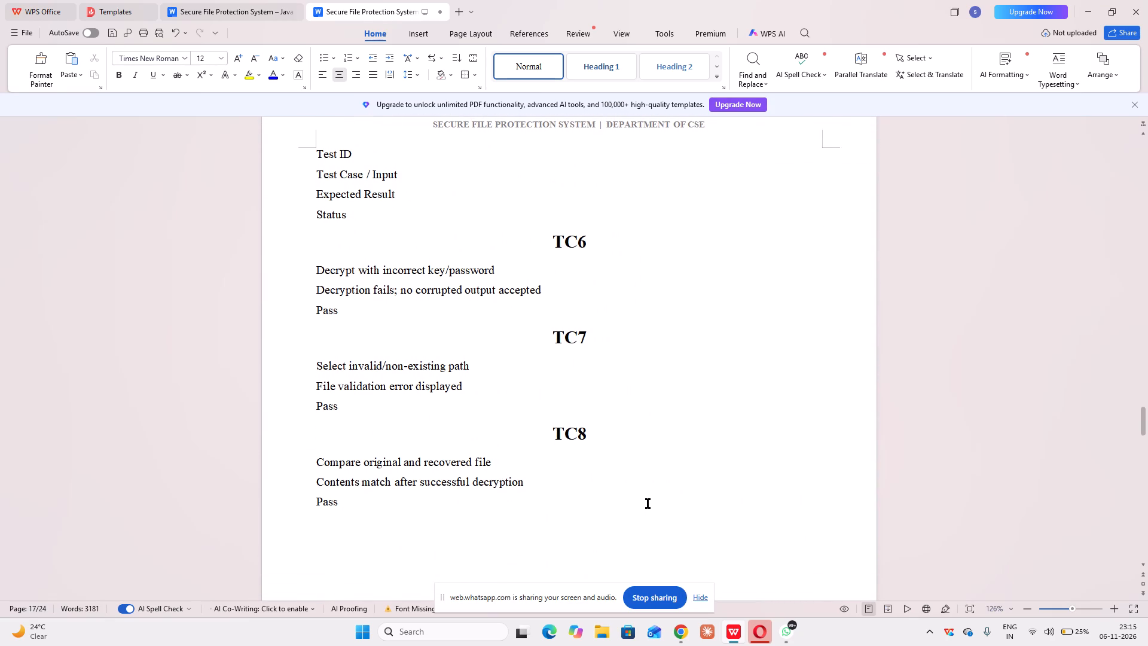
{"action": "scroll", "coordinate": [648, 504], "scroll_direction": "up", "scroll_amount": 3}
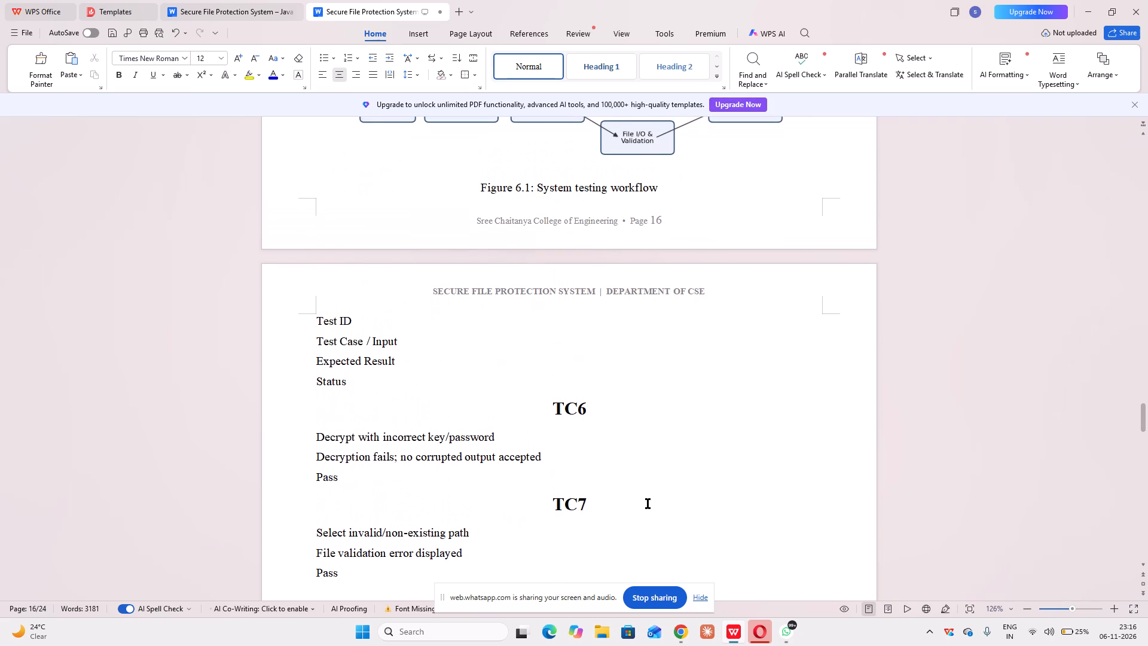
{"action": "scroll", "coordinate": [648, 504], "scroll_direction": "down", "scroll_amount": 4}
{"action": "scroll", "coordinate": [648, 504], "scroll_direction": "up", "scroll_amount": 5}
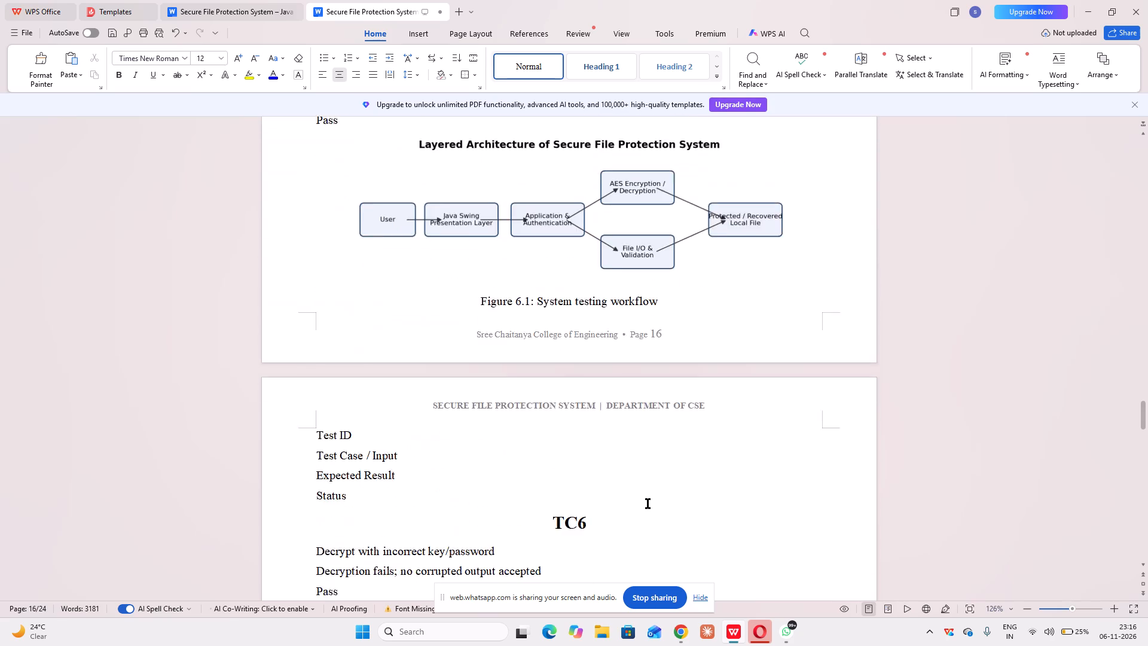
{"action": "scroll", "coordinate": [648, 504], "scroll_direction": "up", "scroll_amount": 8}
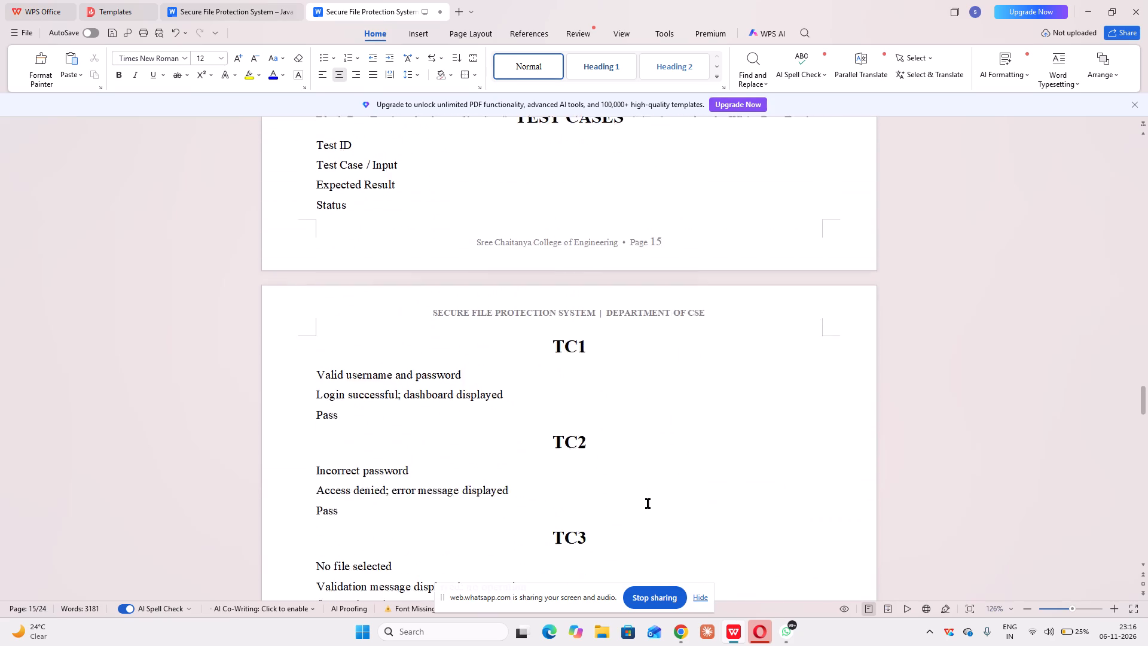
{"action": "scroll", "coordinate": [648, 504], "scroll_direction": "up", "scroll_amount": 12}
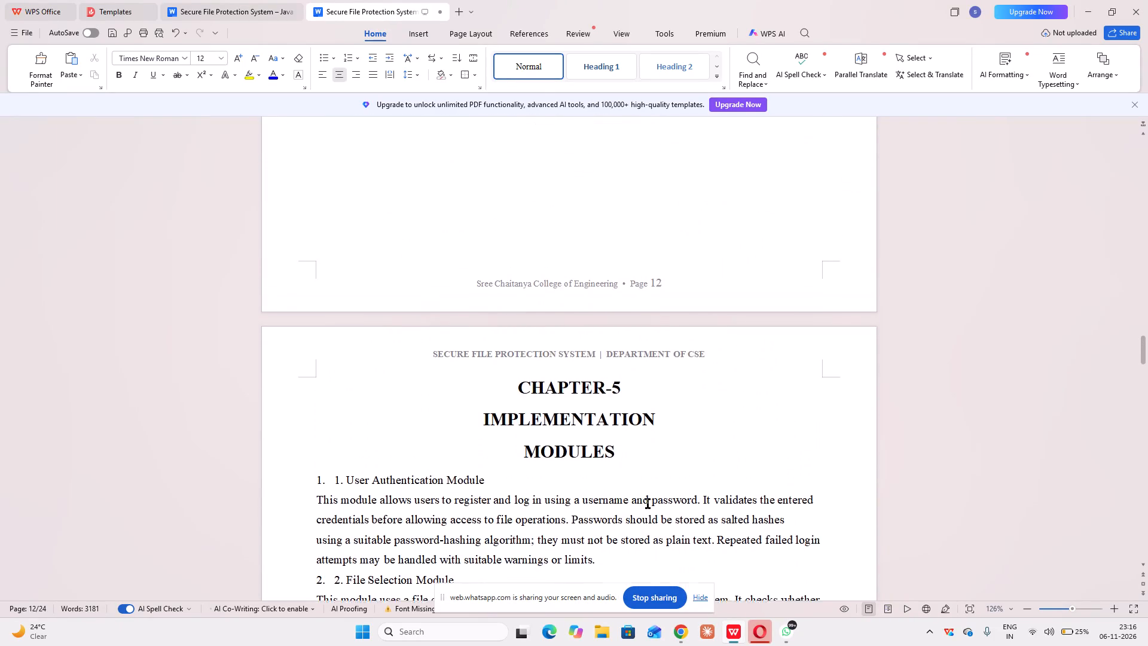
{"action": "scroll", "coordinate": [648, 504], "scroll_direction": "up", "scroll_amount": 4}
{"action": "scroll", "coordinate": [648, 504], "scroll_direction": "down", "scroll_amount": 1}
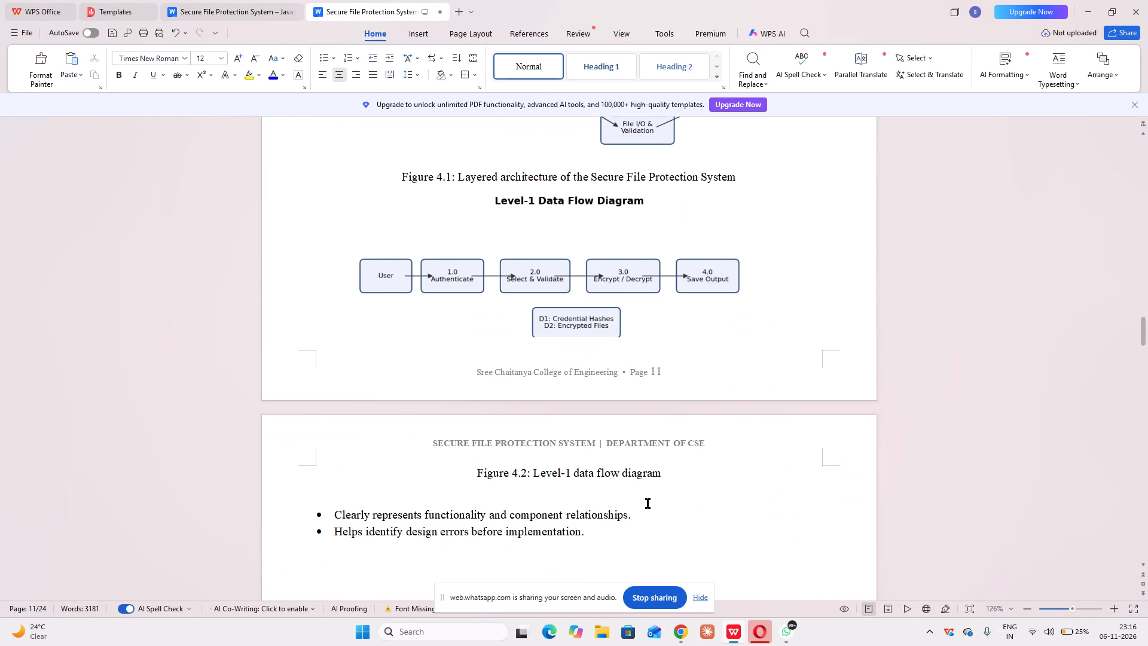
{"action": "scroll", "coordinate": [648, 504], "scroll_direction": "down", "scroll_amount": 1}
{"action": "scroll", "coordinate": [648, 504], "scroll_direction": "up", "scroll_amount": 5}
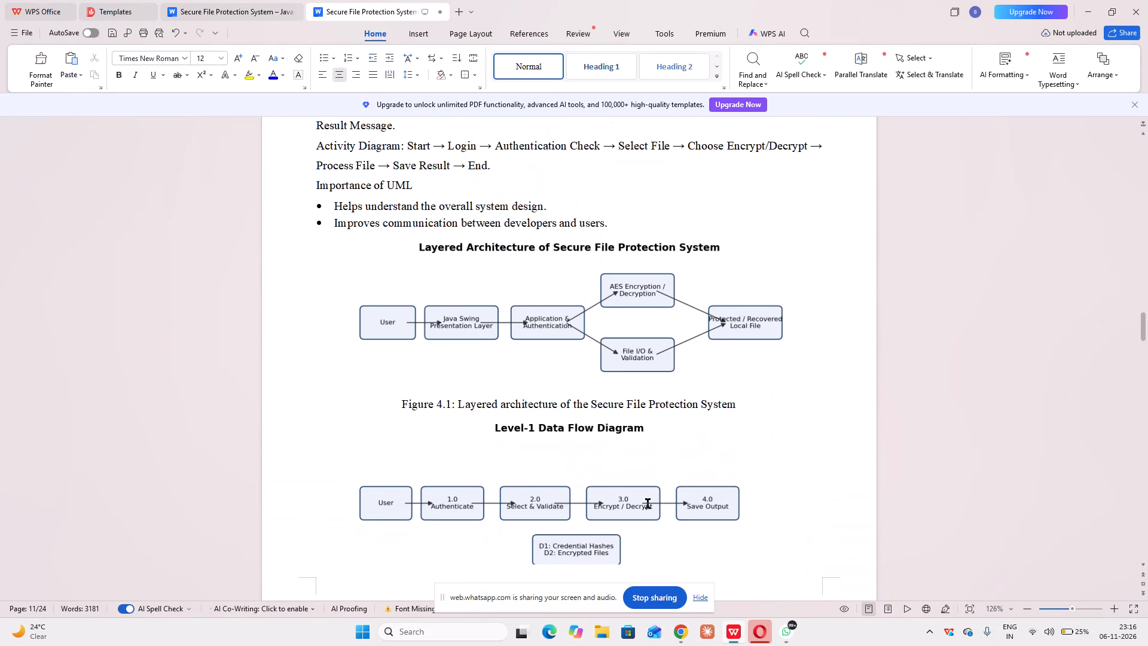
{"action": "scroll", "coordinate": [648, 504], "scroll_direction": "up", "scroll_amount": 3}
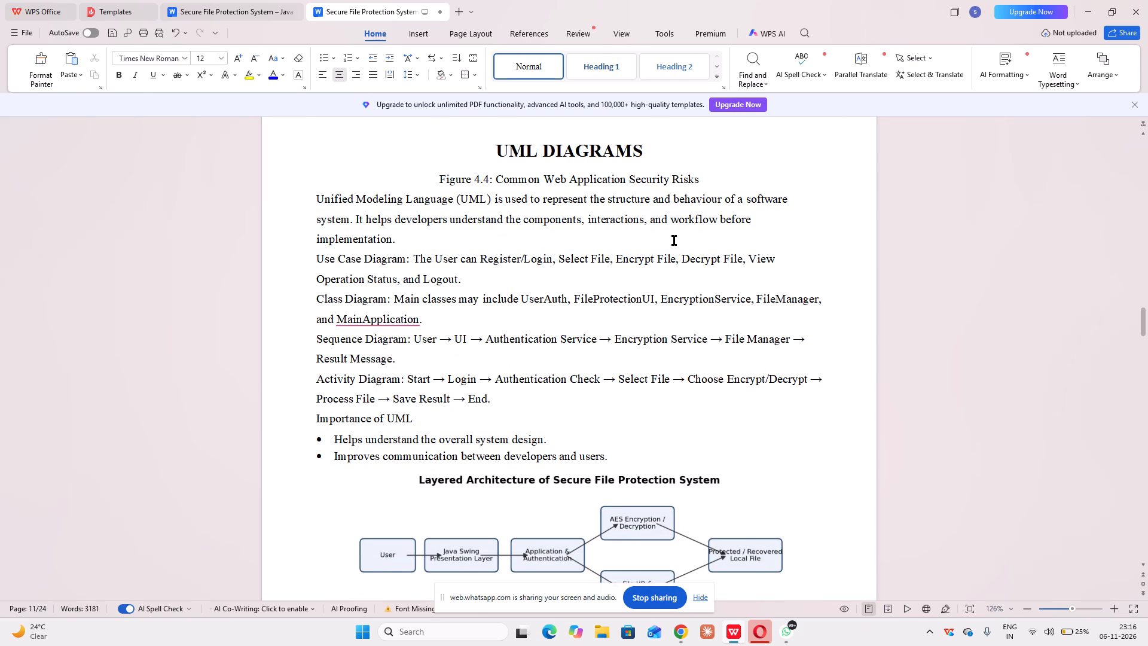
Delete the caption "Figure 4.4: Common Web Application Security Risks" and its line beneath the UML DIAGRAMS heading.
{"action": "left_click", "coordinate": [719, 183]}
{"action": "key", "text": "BackSpace"}
{"action": "key", "text": "BackSpace"}
{"action": "key", "text": "BackSpace"}
{"action": "key", "text": "BackSpace"}
{"action": "key", "text": "BackSpace"}
{"action": "key", "text": "BackSpace"}
{"action": "key", "text": "BackSpace"}
{"action": "key", "text": "BackSpace"}
{"action": "key", "text": "BackSpace"}
{"action": "key", "text": "BackSpace"}
{"action": "key", "text": "BackSpace"}
{"action": "key", "text": "BackSpace"}
{"action": "key", "text": "BackSpace"}
{"action": "key", "text": "BackSpace"}
{"action": "key", "text": "BackSpace"}
{"action": "key", "text": "BackSpace"}
{"action": "key", "text": "BackSpace"}
{"action": "key", "text": "BackSpace"}
{"action": "key", "text": "BackSpace"}
{"action": "key", "text": "BackSpace"}
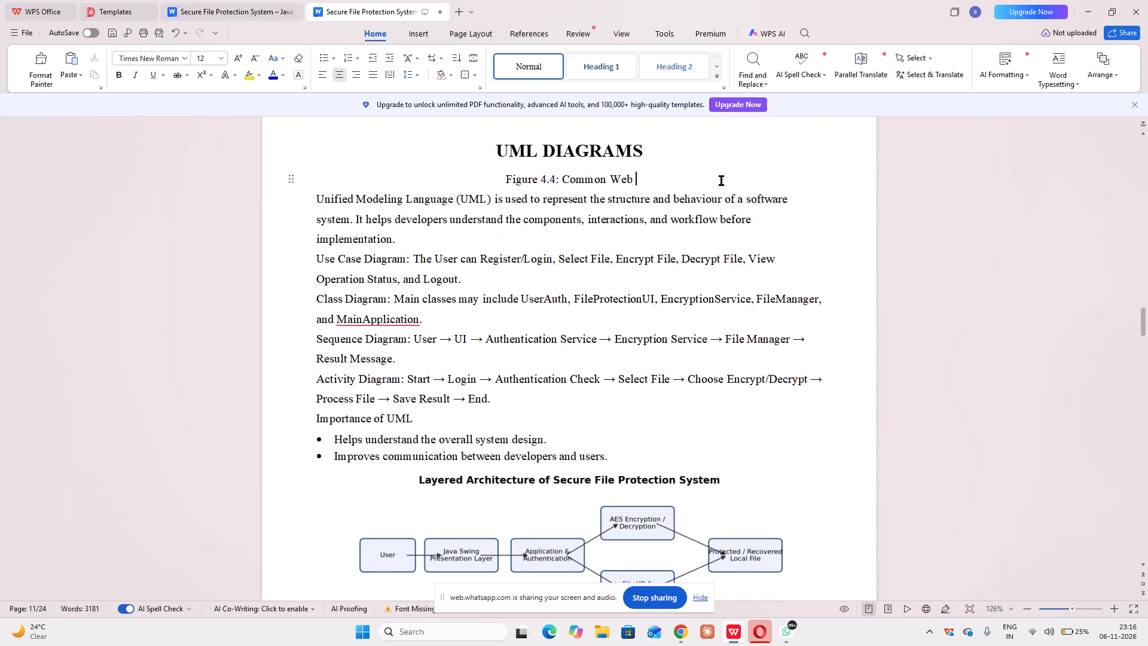
{"action": "key", "text": "BackSpace"}
{"action": "key", "text": "BackSpace"}
{"action": "key", "text": "BackSpace"}
{"action": "key", "text": "BackSpace"}
{"action": "key", "text": "BackSpace"}
{"action": "key", "text": "BackSpace"}
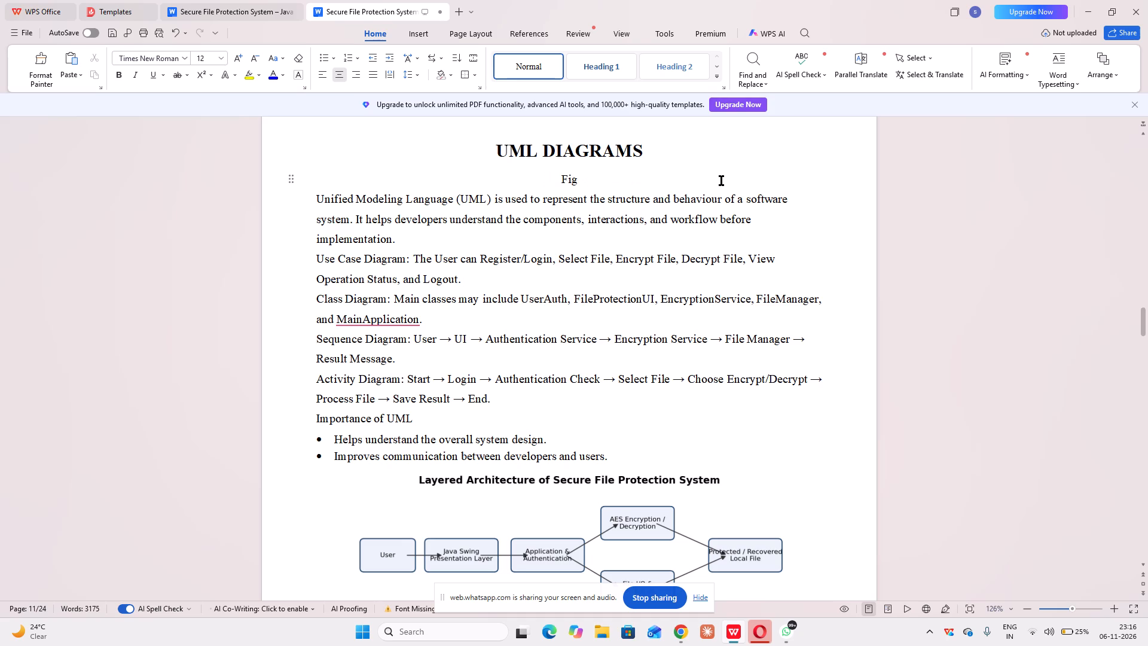
{"action": "key", "text": "BackSpace"}
{"action": "key", "text": "BackSpace"}
{"action": "key", "text": "BackSpace"}
{"action": "key", "text": "BackSpace"}
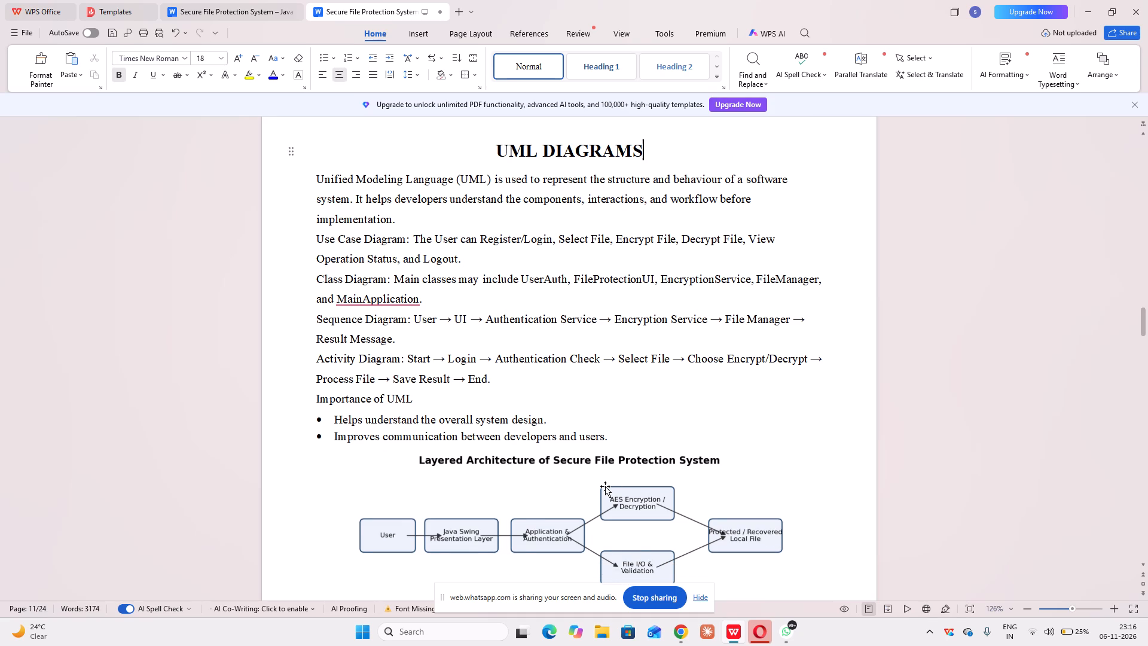
Check the placement of the layered architecture and Level-1 data flow diagrams, their captions and the following page.
{"action": "scroll", "coordinate": [552, 645], "scroll_direction": "down", "scroll_amount": 3}
{"action": "scroll", "coordinate": [573, 596], "scroll_direction": "down", "scroll_amount": 3}
{"action": "scroll", "coordinate": [612, 510], "scroll_direction": "down", "scroll_amount": 3}
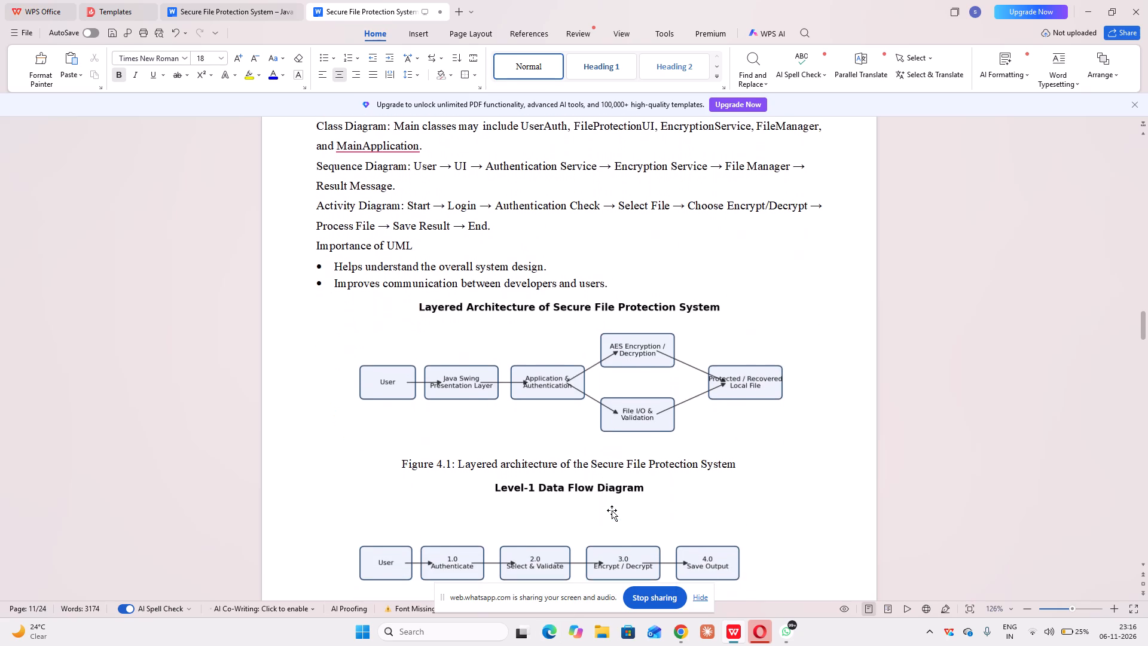
{"action": "scroll", "coordinate": [612, 510], "scroll_direction": "down", "scroll_amount": 4}
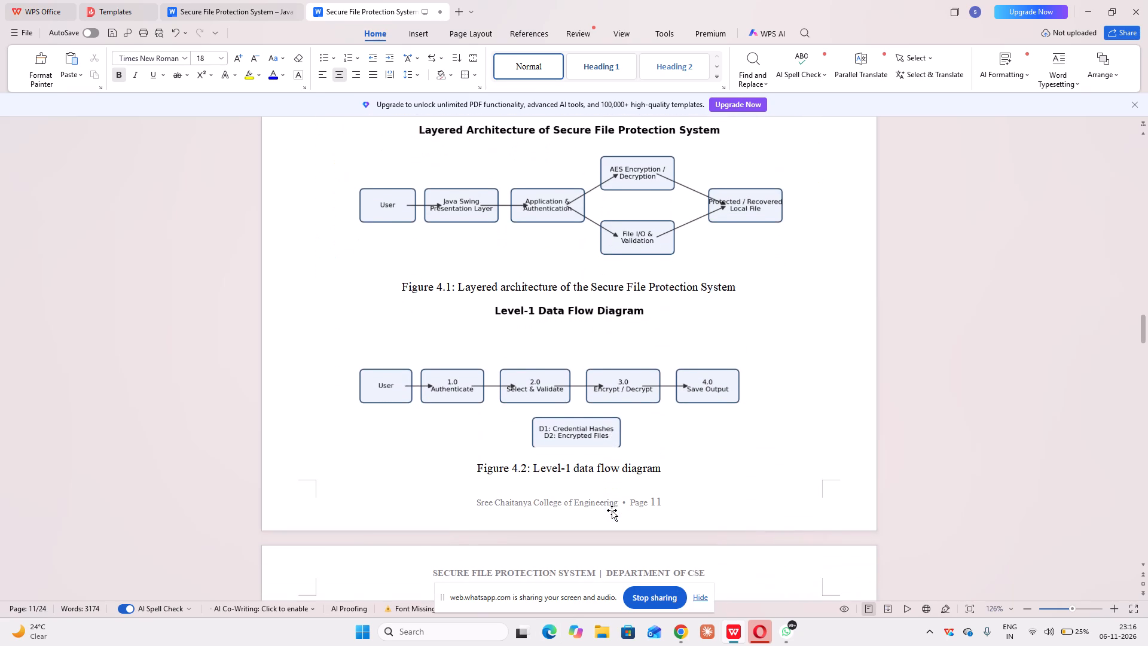
{"action": "scroll", "coordinate": [612, 510], "scroll_direction": "down", "scroll_amount": 4}
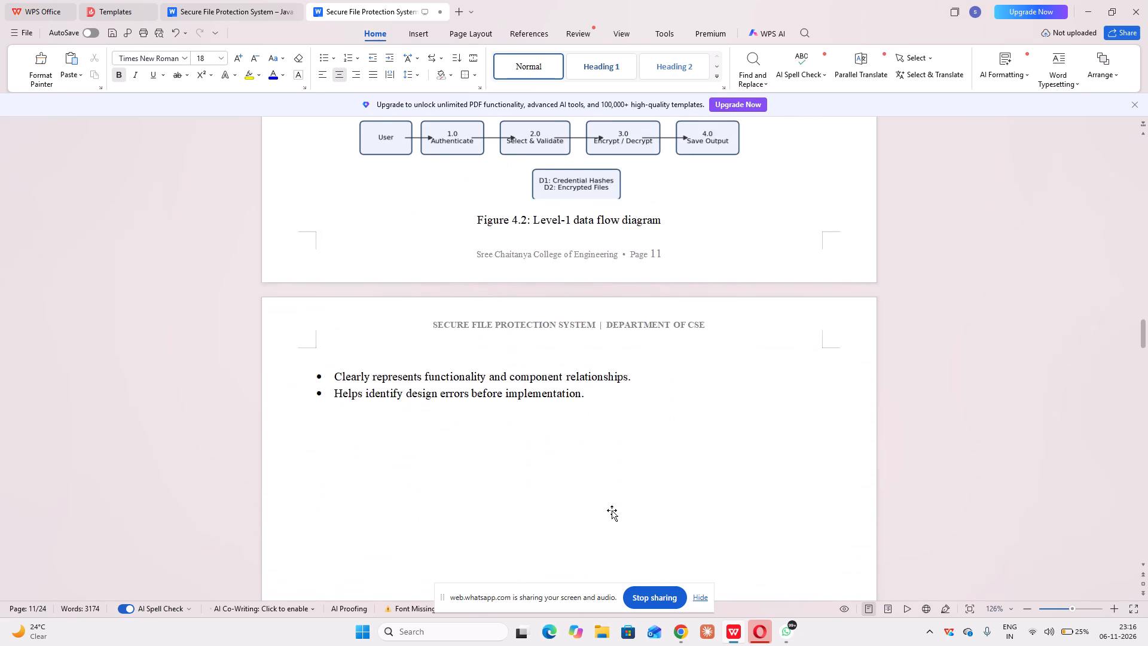
{"action": "scroll", "coordinate": [612, 510], "scroll_direction": "down", "scroll_amount": 3}
{"action": "scroll", "coordinate": [612, 510], "scroll_direction": "up", "scroll_amount": 2}
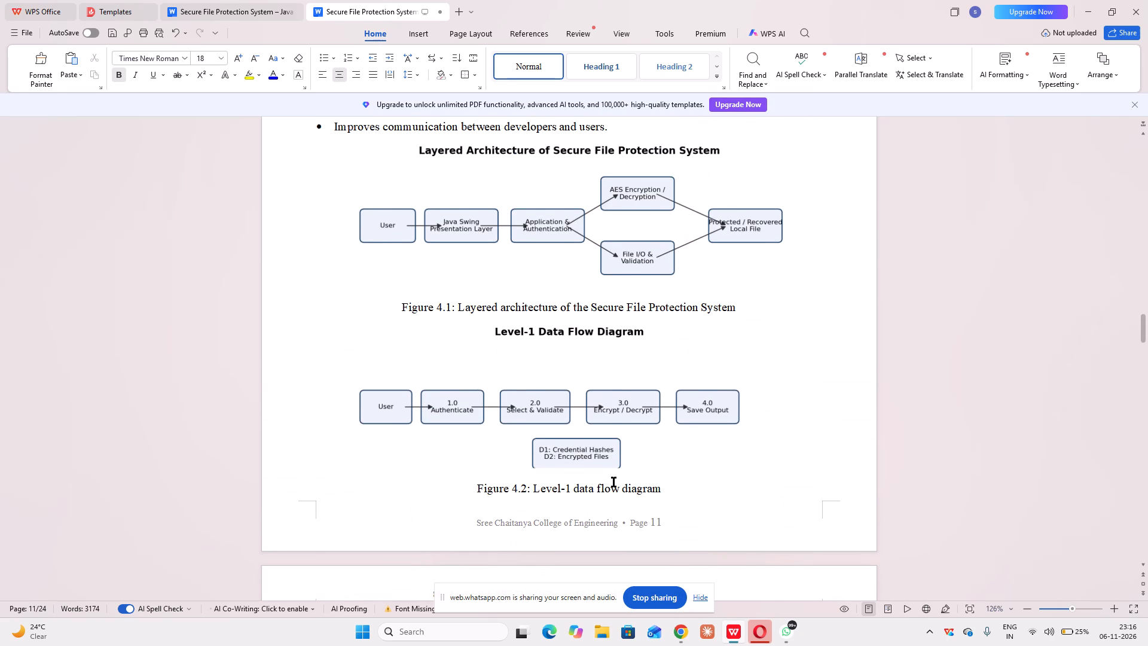
Save the edited Secure File Protection System report.
{"action": "scroll", "coordinate": [632, 453], "scroll_direction": "down", "scroll_amount": 3}
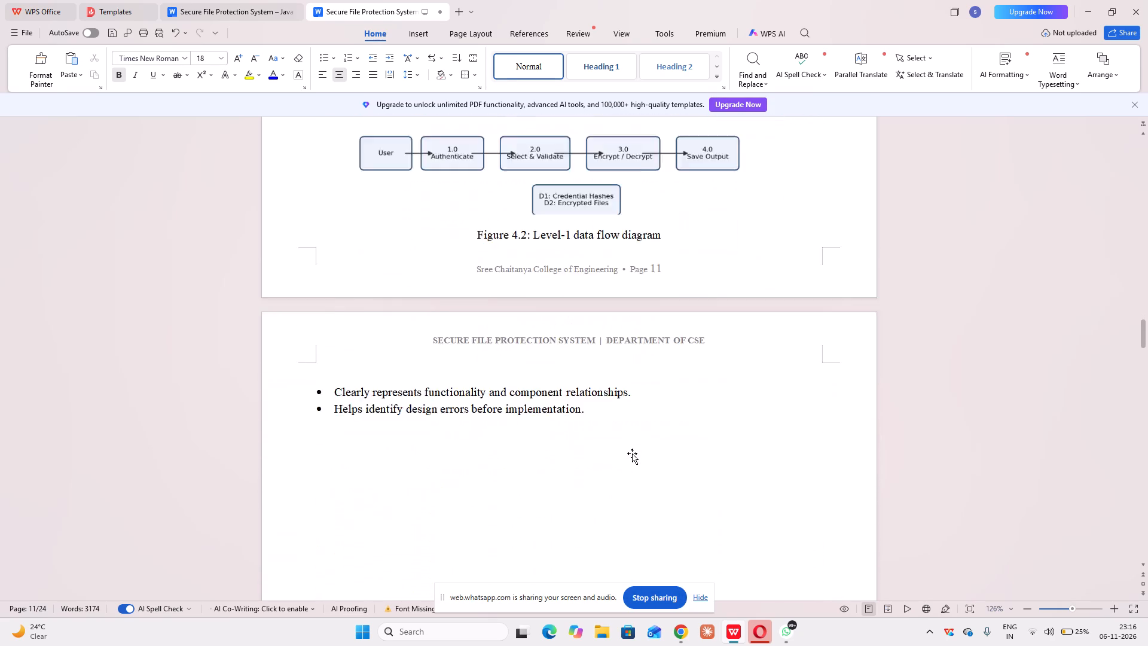
{"action": "scroll", "coordinate": [632, 453], "scroll_direction": "down", "scroll_amount": 1}
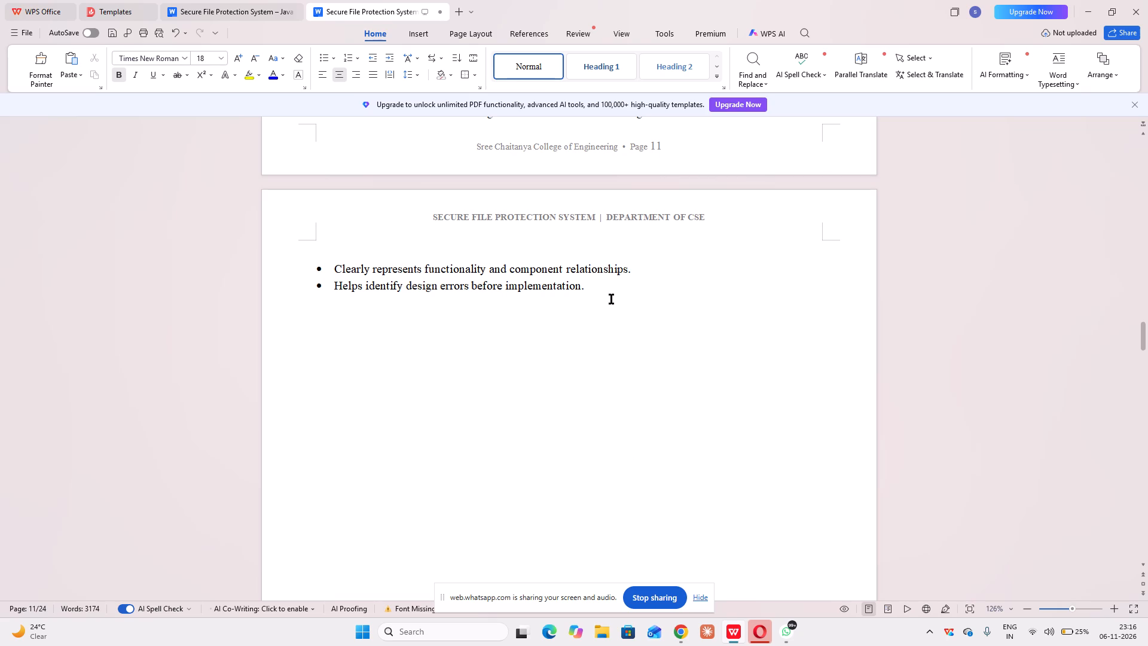
{"action": "key", "text": "ctrl+shift+s"}
{"action": "key", "text": "ctrl+s"}
{"action": "key", "text": "ctrl+s"}
{"action": "key", "text": "ctrl+s"}
{"action": "key", "text": "ctrl+s"}
Detach the saved report's document into its own window and move that window down toward WhatsApp.
{"action": "left_click_drag", "start_coordinate": [369, 0], "coordinate": [381, 48]}
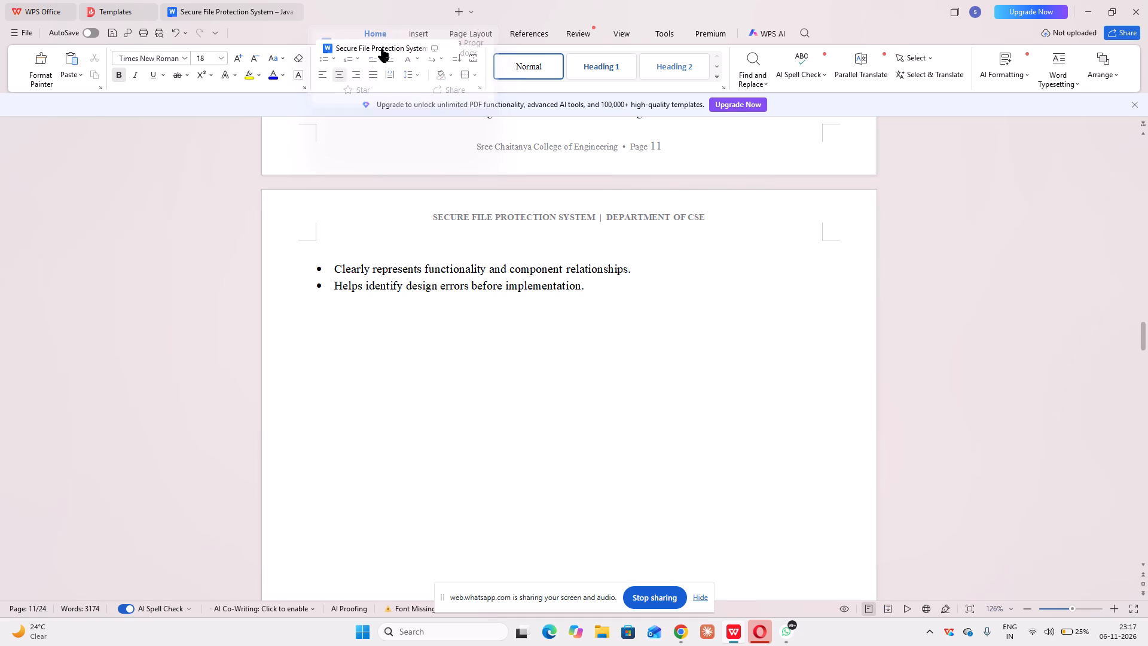
{"action": "left_click_drag", "start_coordinate": [381, 48], "coordinate": [424, 114]}
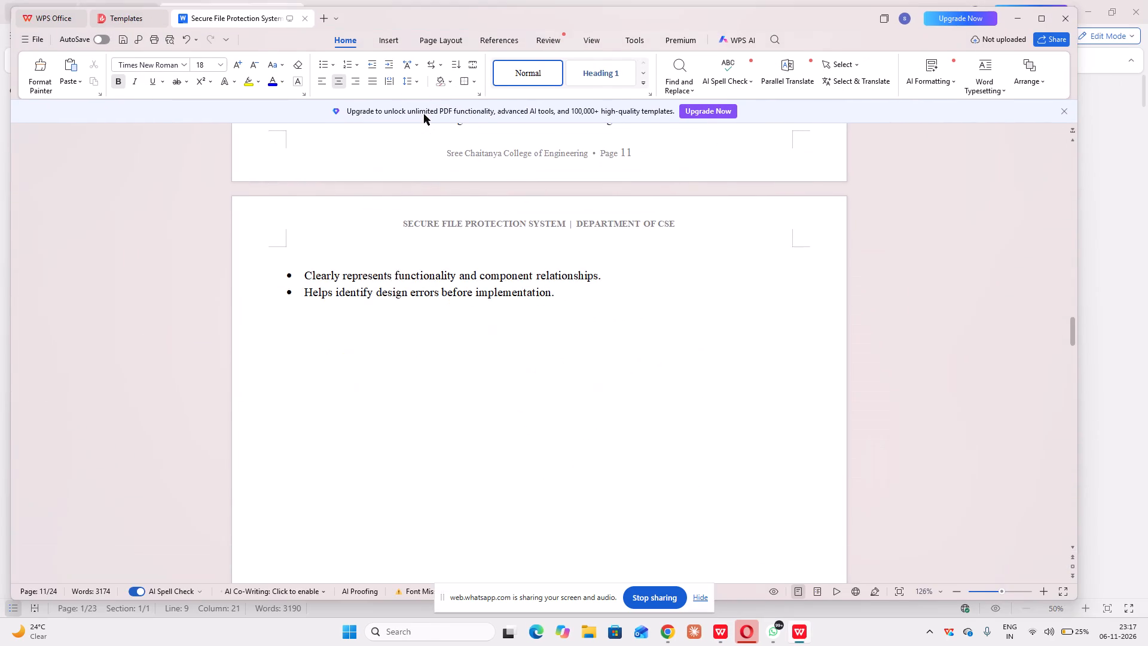
{"action": "left_click_drag", "start_coordinate": [424, 114], "coordinate": [424, 117]}
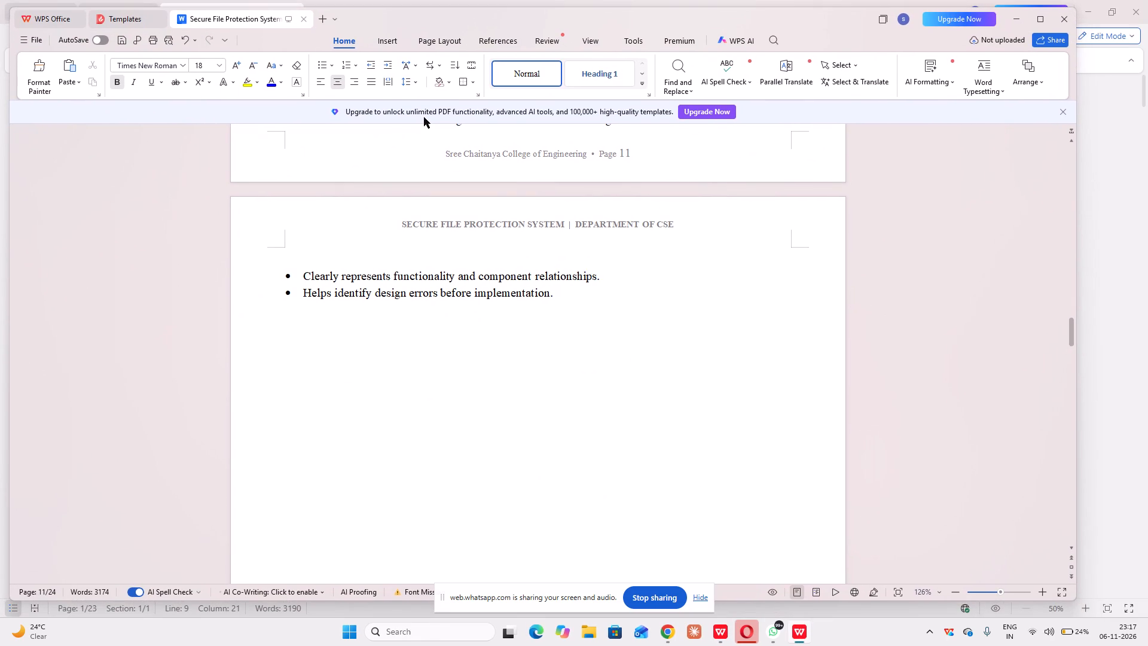
{"action": "left_click_drag", "start_coordinate": [262, 19], "coordinate": [505, 375]}
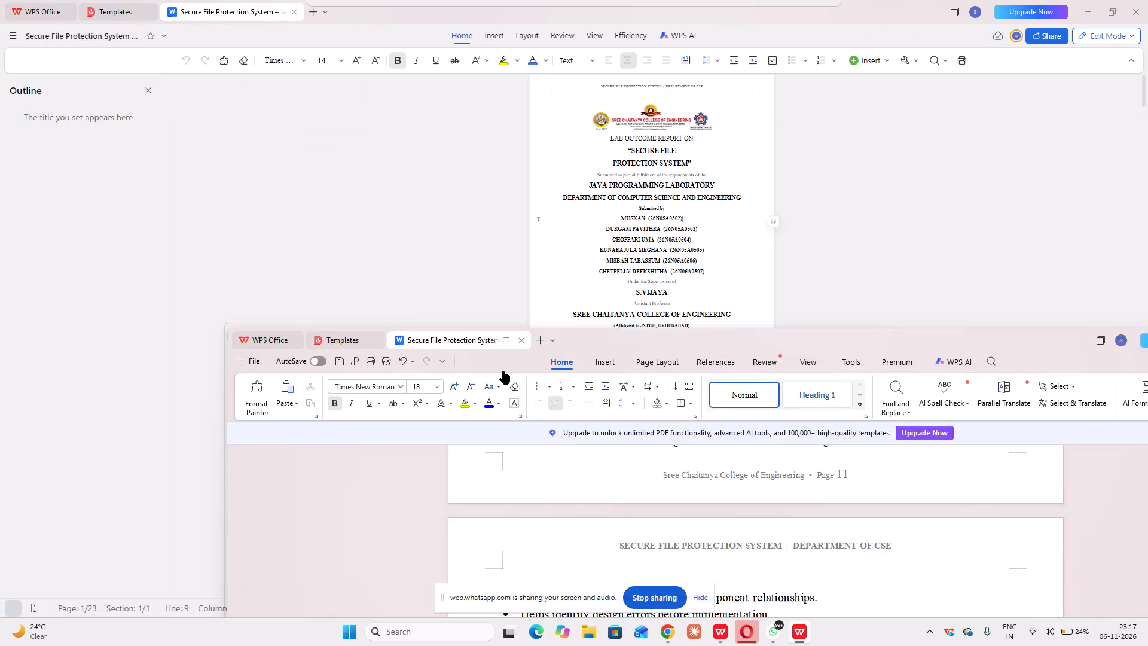
{"action": "left_click_drag", "start_coordinate": [505, 375], "coordinate": [771, 617]}
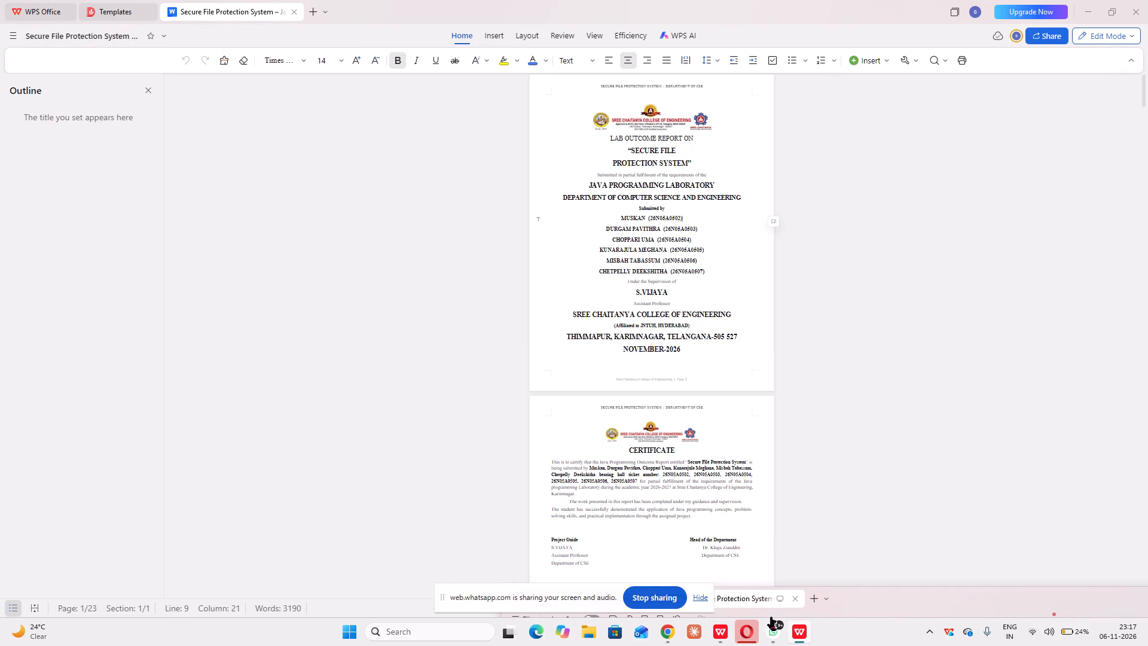
Dock the detached Secure File Protection System report window back into the main window beside the other open documents.
{"action": "left_click_drag", "start_coordinate": [771, 617], "coordinate": [401, 8]}
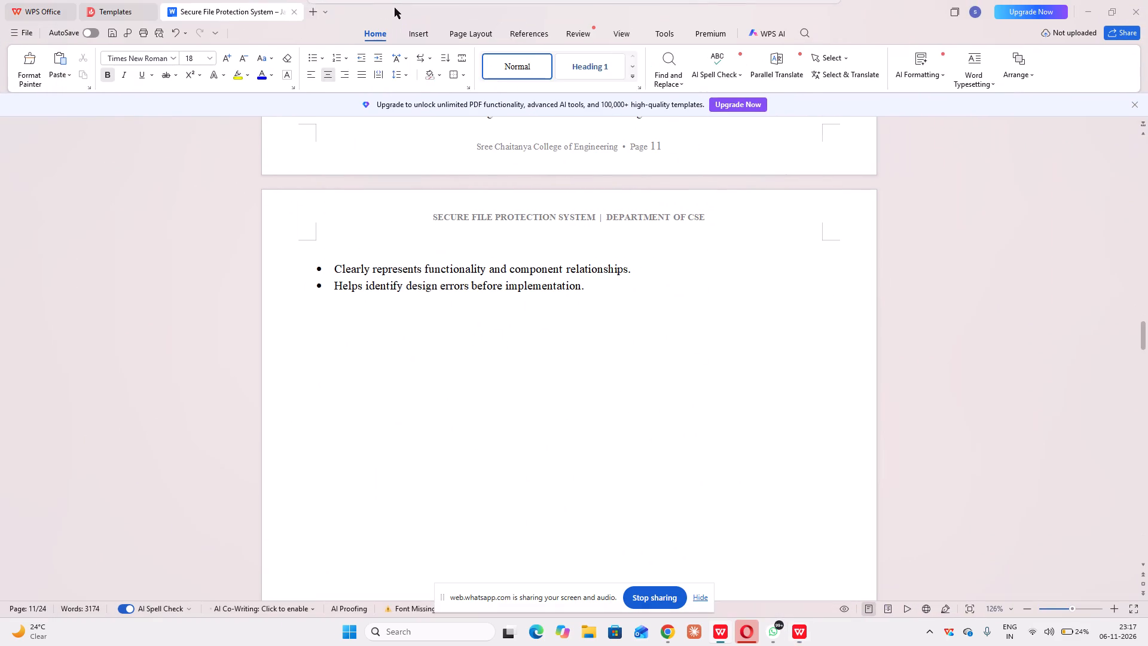
{"action": "left_click_drag", "start_coordinate": [401, 8], "coordinate": [402, 8]}
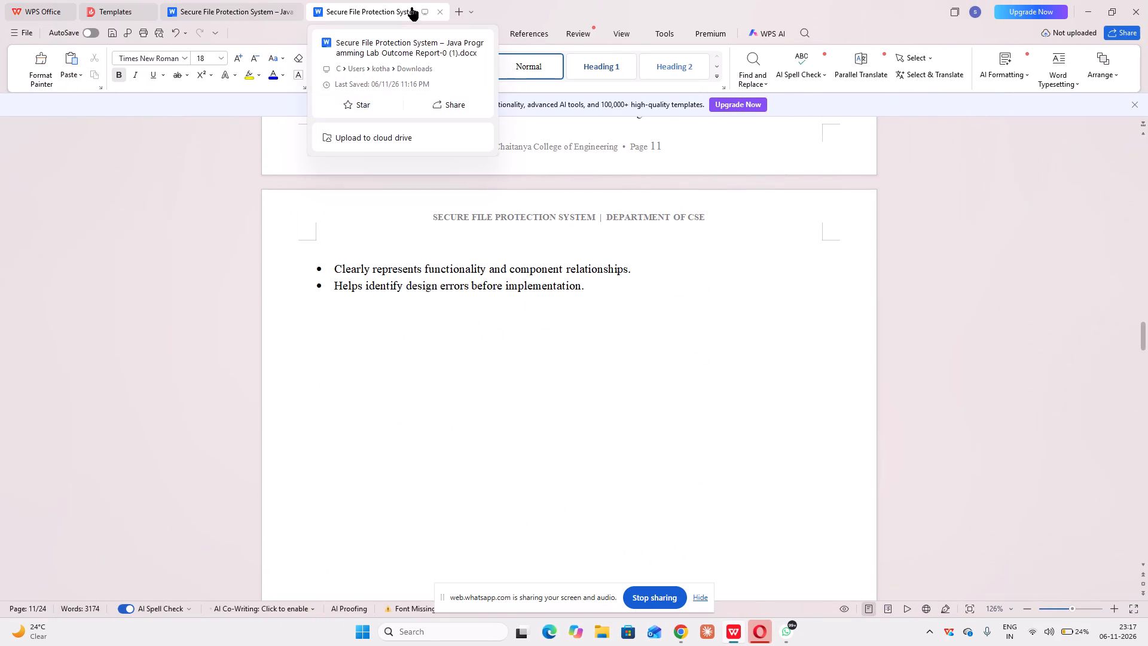
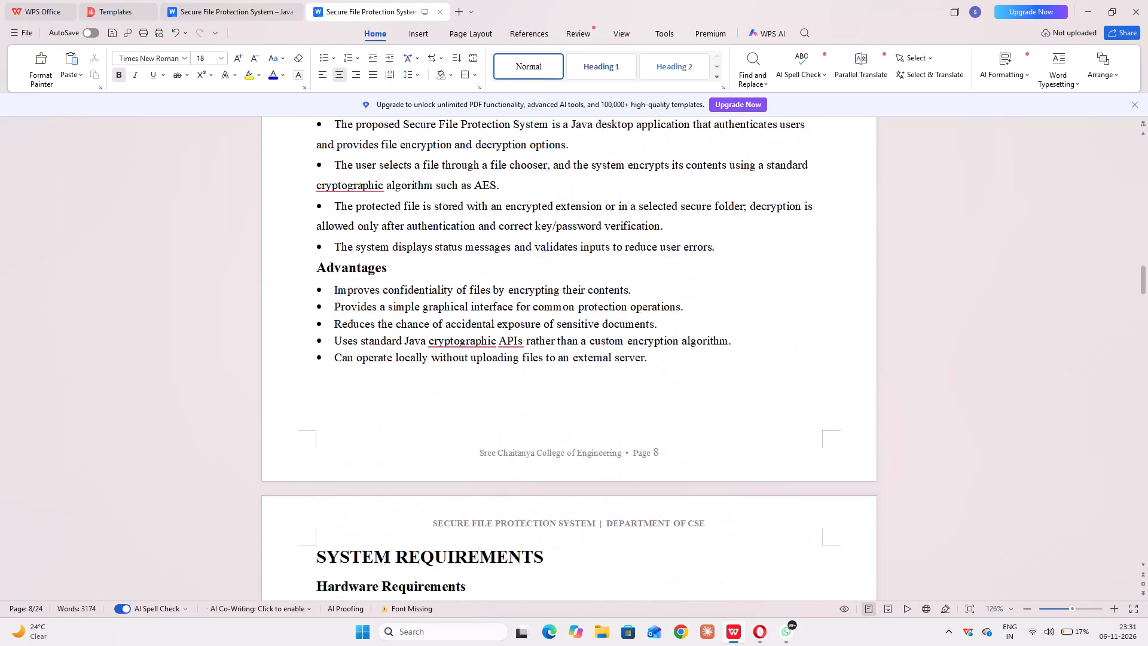
Return to the start of the Secure File Protection System report and check its title page.
{"action": "scroll", "coordinate": [429, 439], "scroll_direction": "up", "scroll_amount": 17}
{"action": "scroll", "coordinate": [429, 439], "scroll_direction": "up", "scroll_amount": 7}
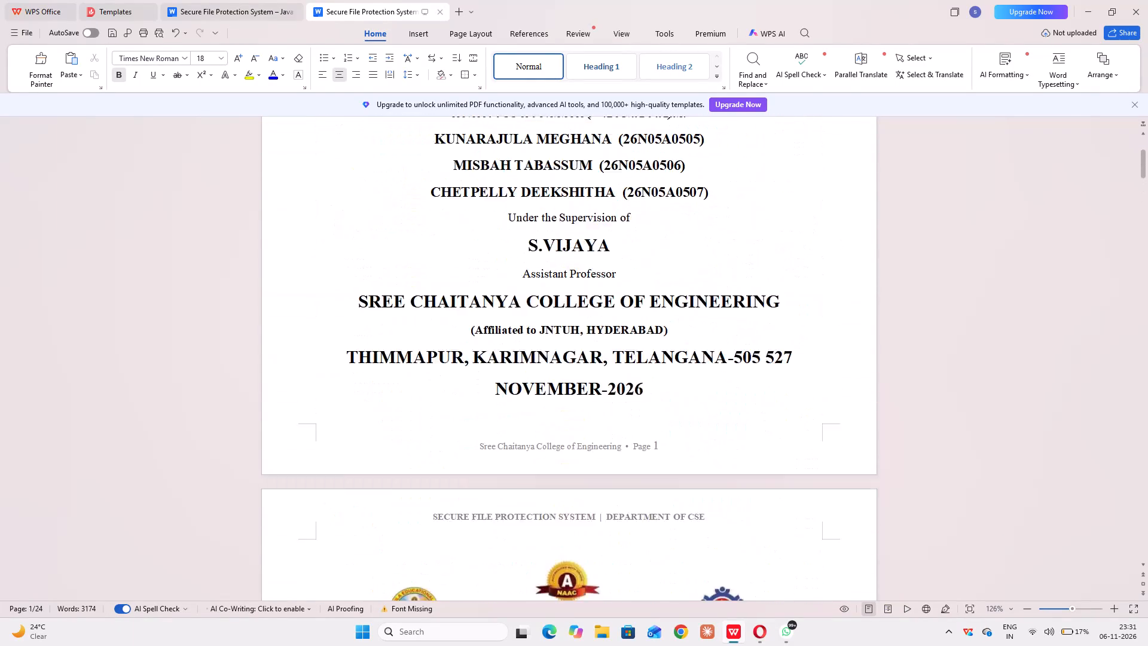
{"action": "scroll", "coordinate": [429, 439], "scroll_direction": "up", "scroll_amount": 6}
{"action": "scroll", "coordinate": [429, 439], "scroll_direction": "down", "scroll_amount": 1}
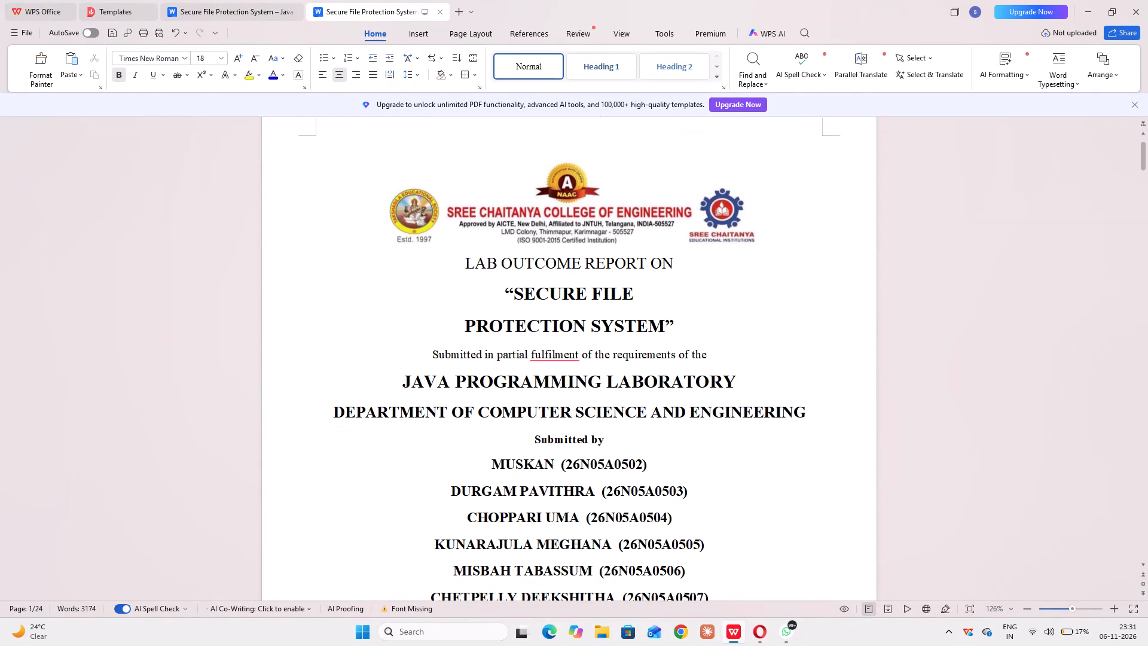
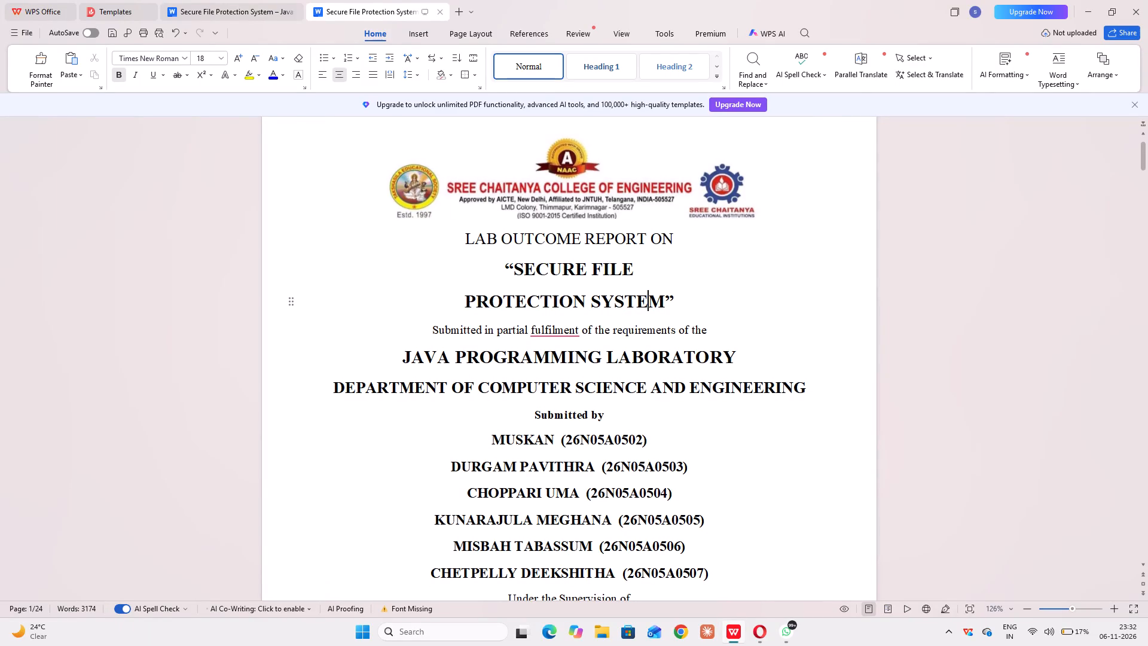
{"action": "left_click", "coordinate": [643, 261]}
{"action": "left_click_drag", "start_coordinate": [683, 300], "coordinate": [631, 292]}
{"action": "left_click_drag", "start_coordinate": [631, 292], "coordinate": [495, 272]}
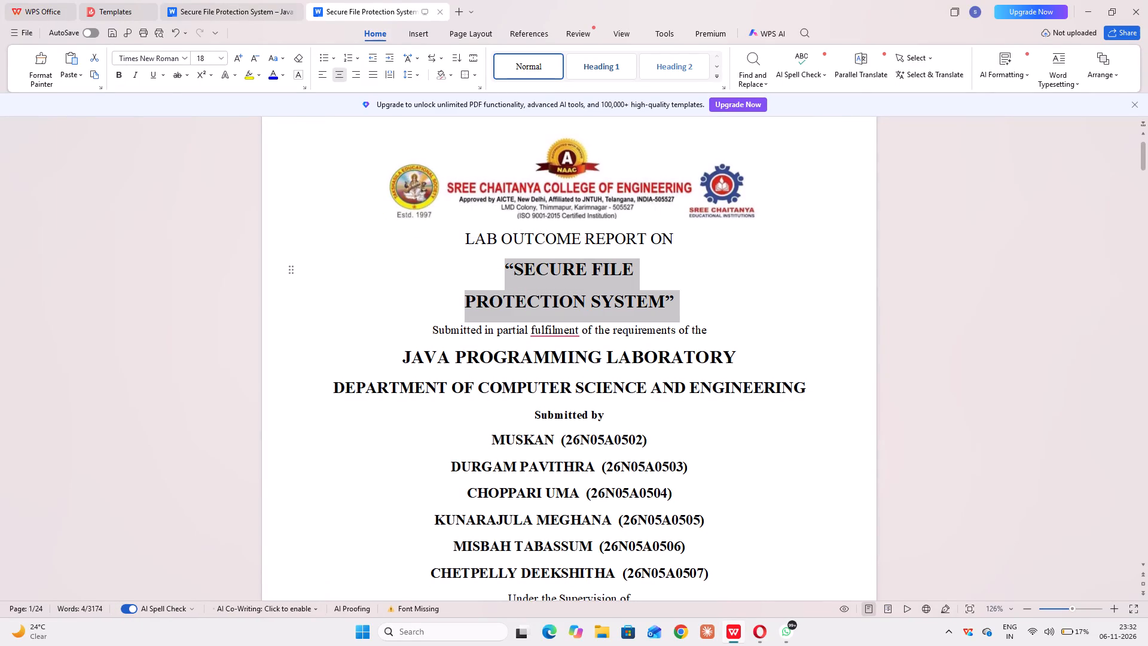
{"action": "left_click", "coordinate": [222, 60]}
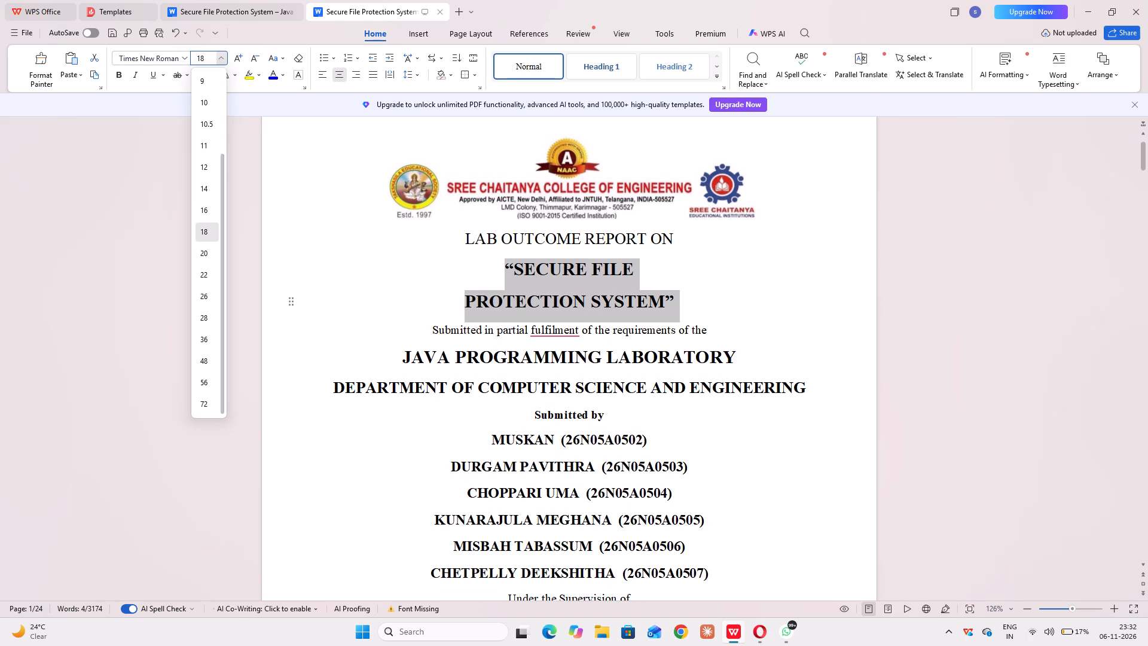
Join the two-line report title on the cover page into the single line “SECURE FILE PROTECTION SYSTEM”, with a space between FILE and PROTECTION.
{"action": "left_click", "coordinate": [450, 291]}
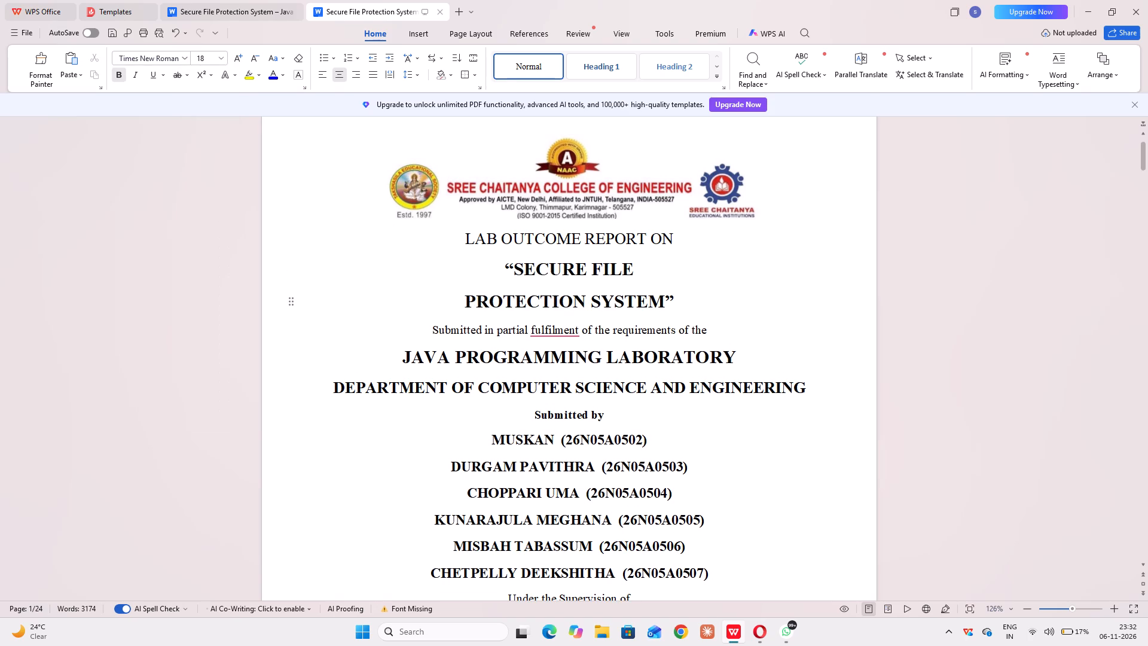
{"action": "key", "text": "BackSpace"}
{"action": "key", "text": "BackSpace"}
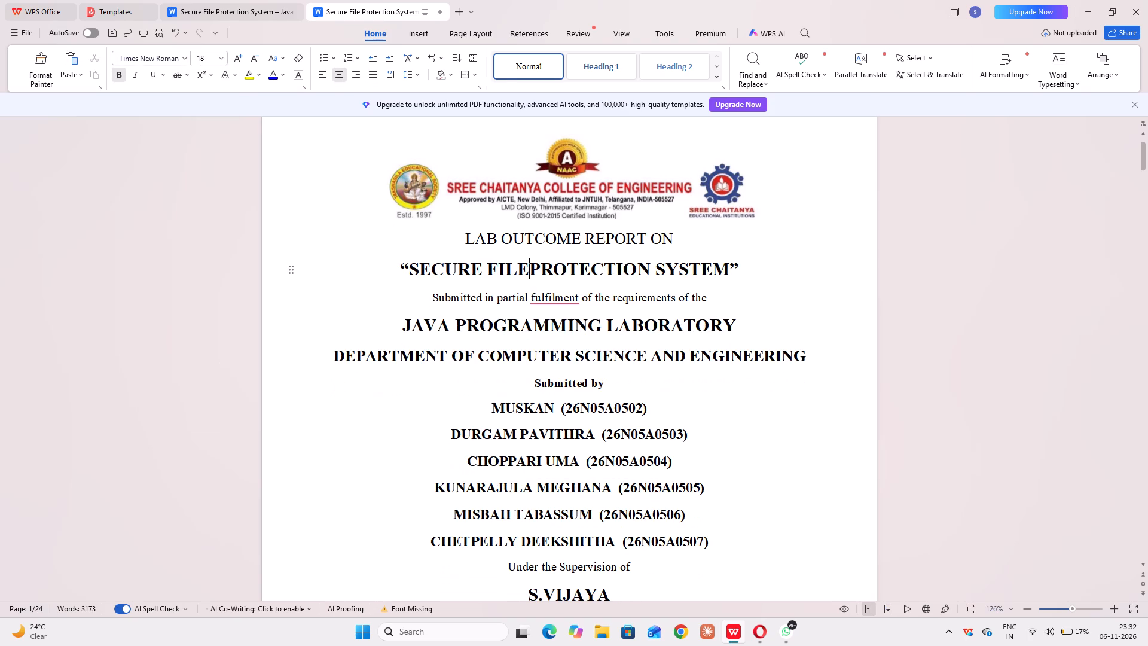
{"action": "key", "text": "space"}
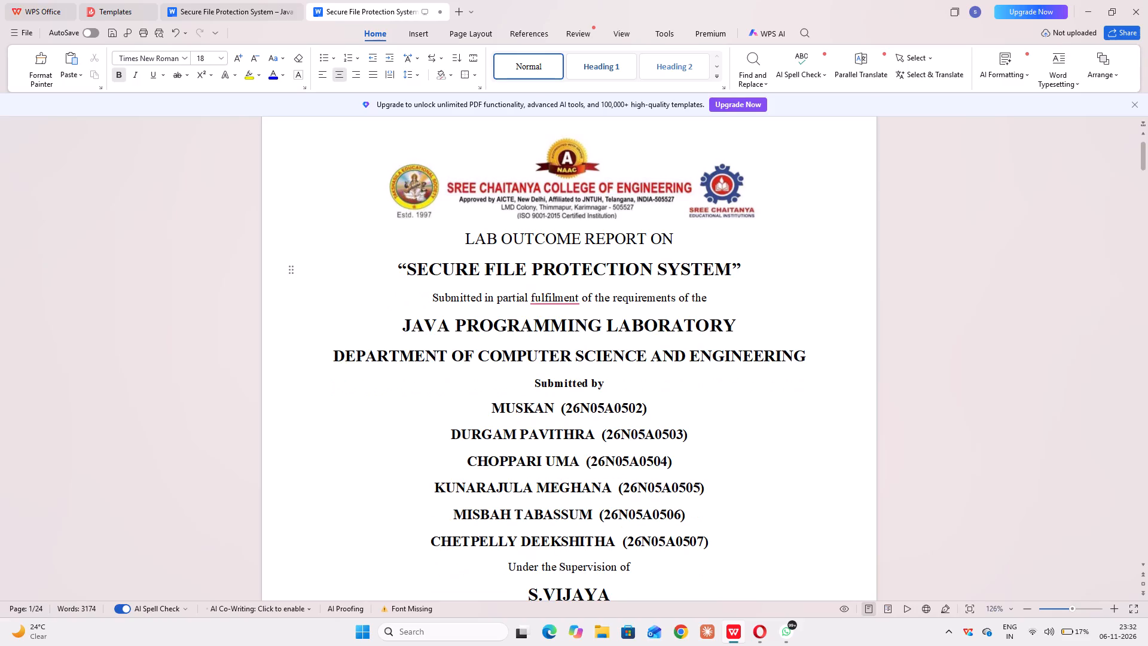